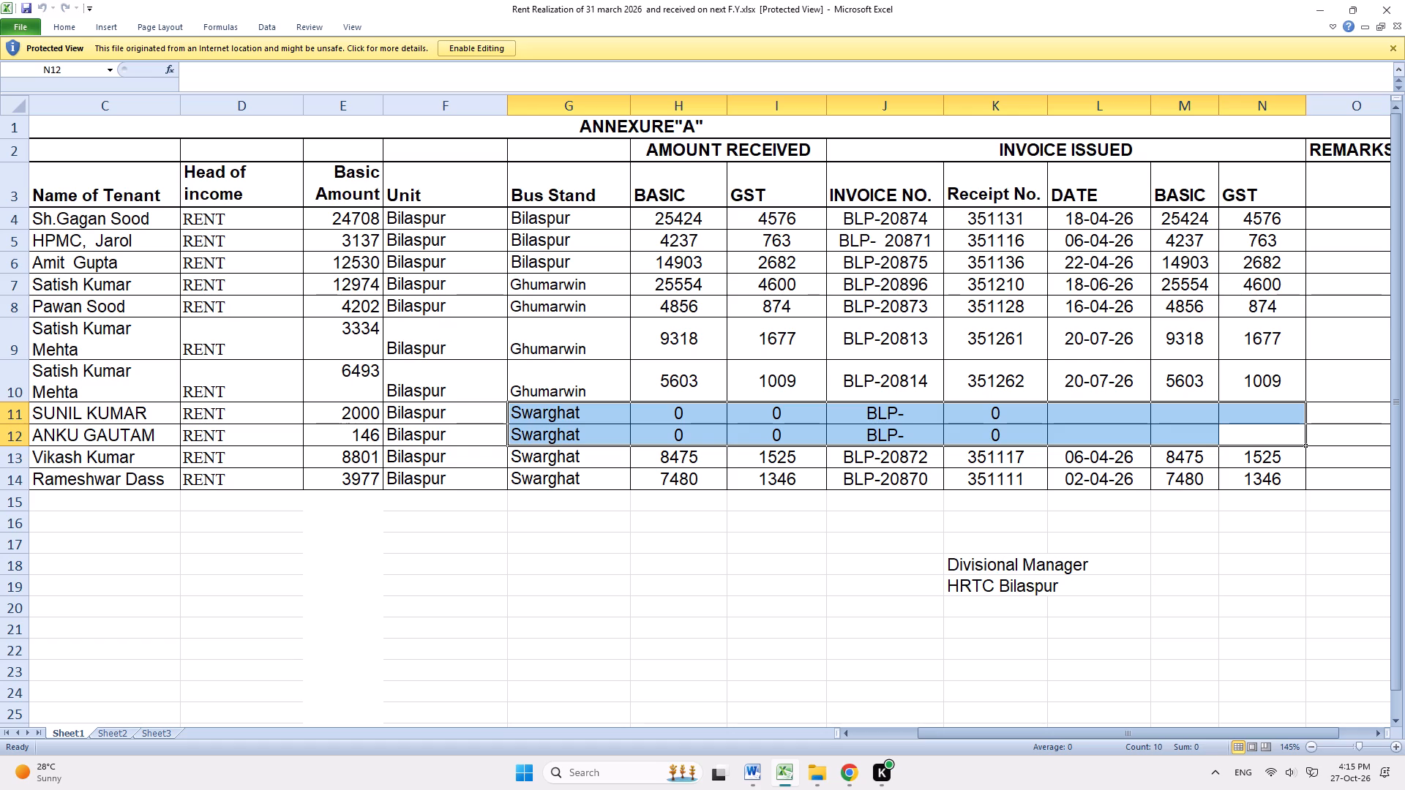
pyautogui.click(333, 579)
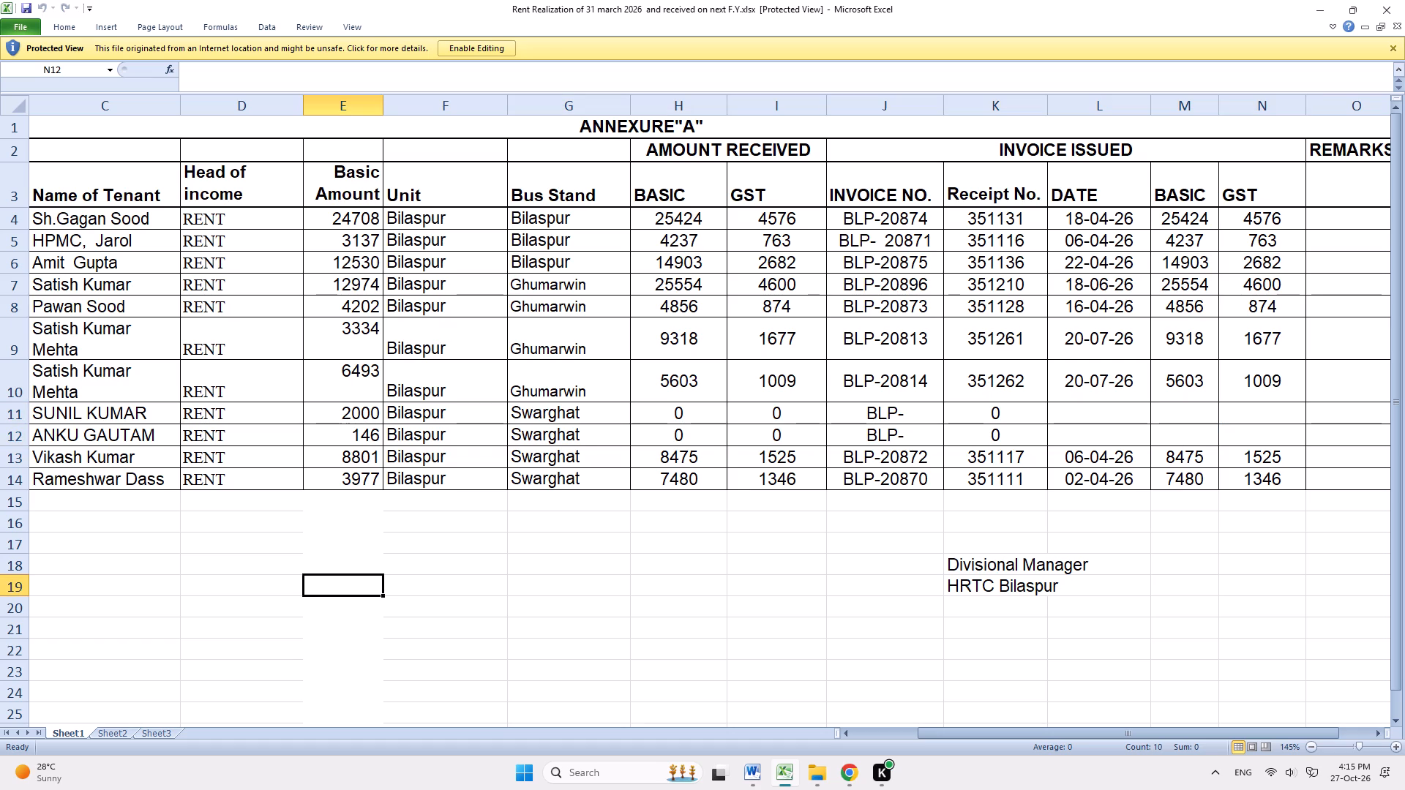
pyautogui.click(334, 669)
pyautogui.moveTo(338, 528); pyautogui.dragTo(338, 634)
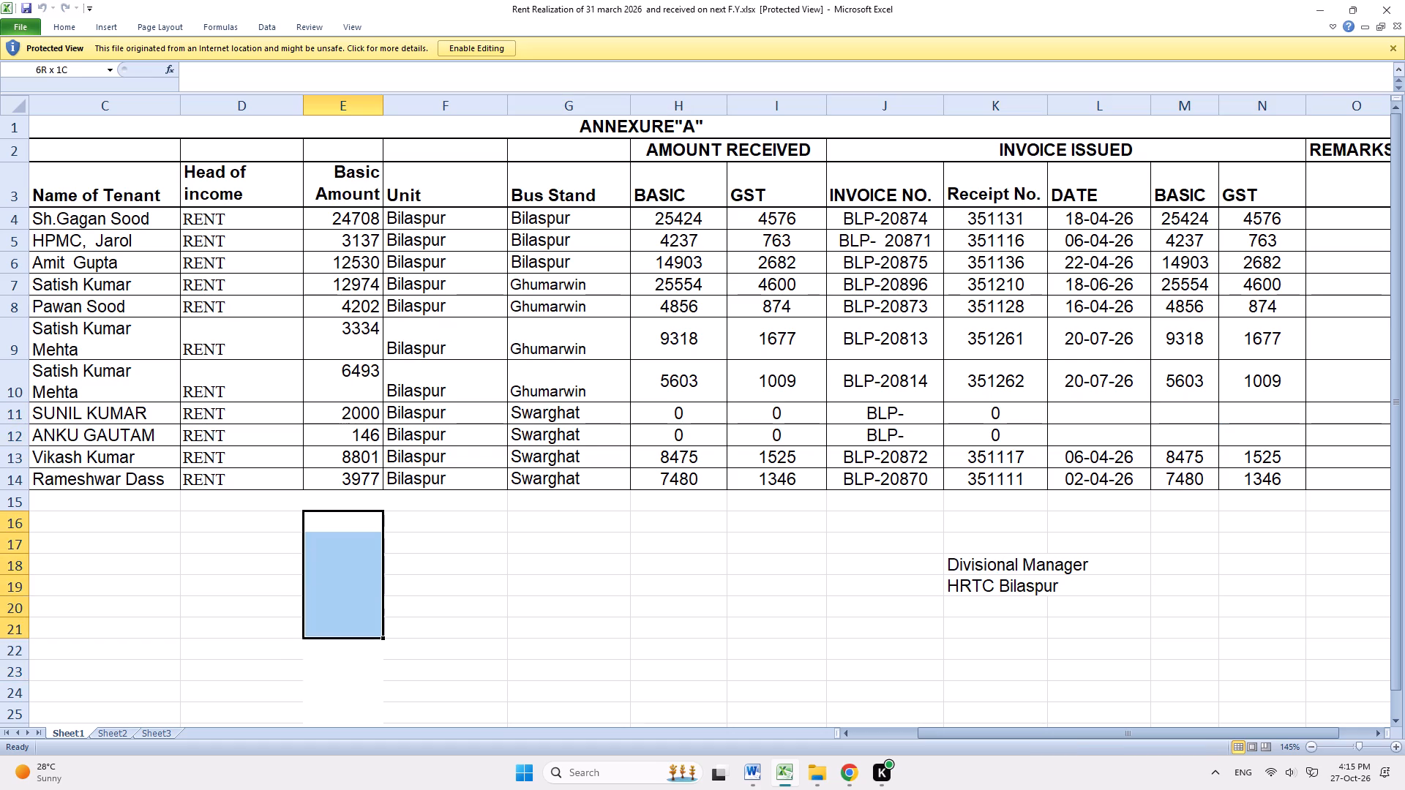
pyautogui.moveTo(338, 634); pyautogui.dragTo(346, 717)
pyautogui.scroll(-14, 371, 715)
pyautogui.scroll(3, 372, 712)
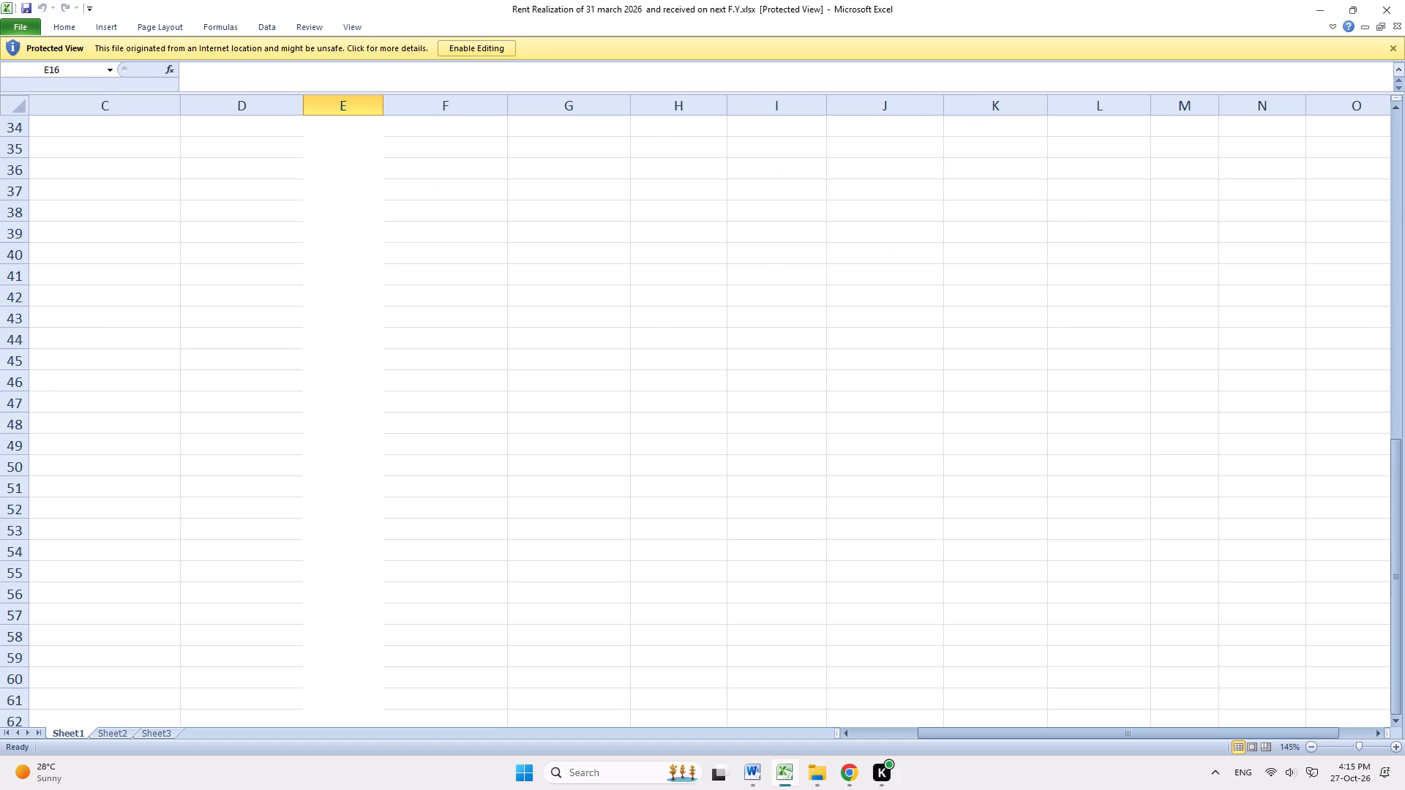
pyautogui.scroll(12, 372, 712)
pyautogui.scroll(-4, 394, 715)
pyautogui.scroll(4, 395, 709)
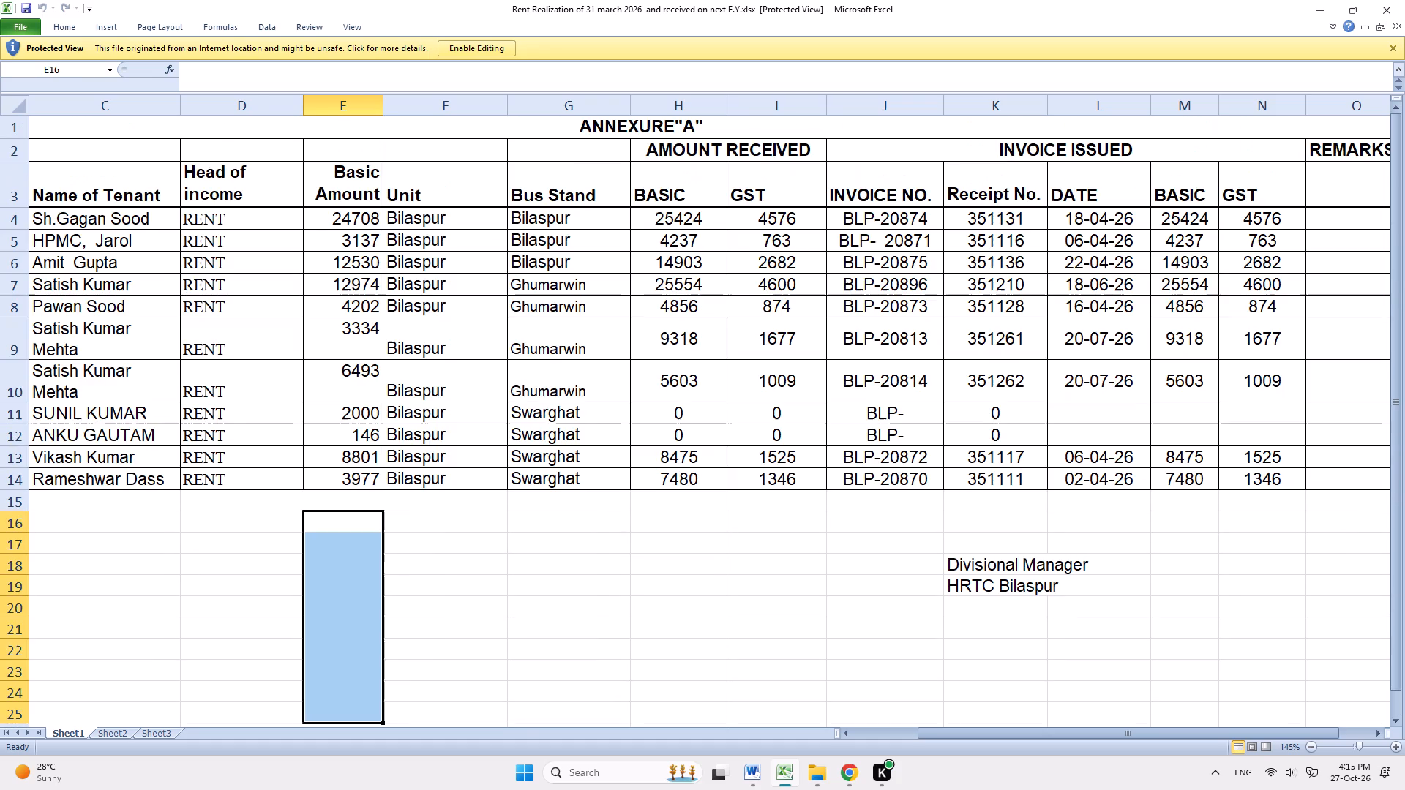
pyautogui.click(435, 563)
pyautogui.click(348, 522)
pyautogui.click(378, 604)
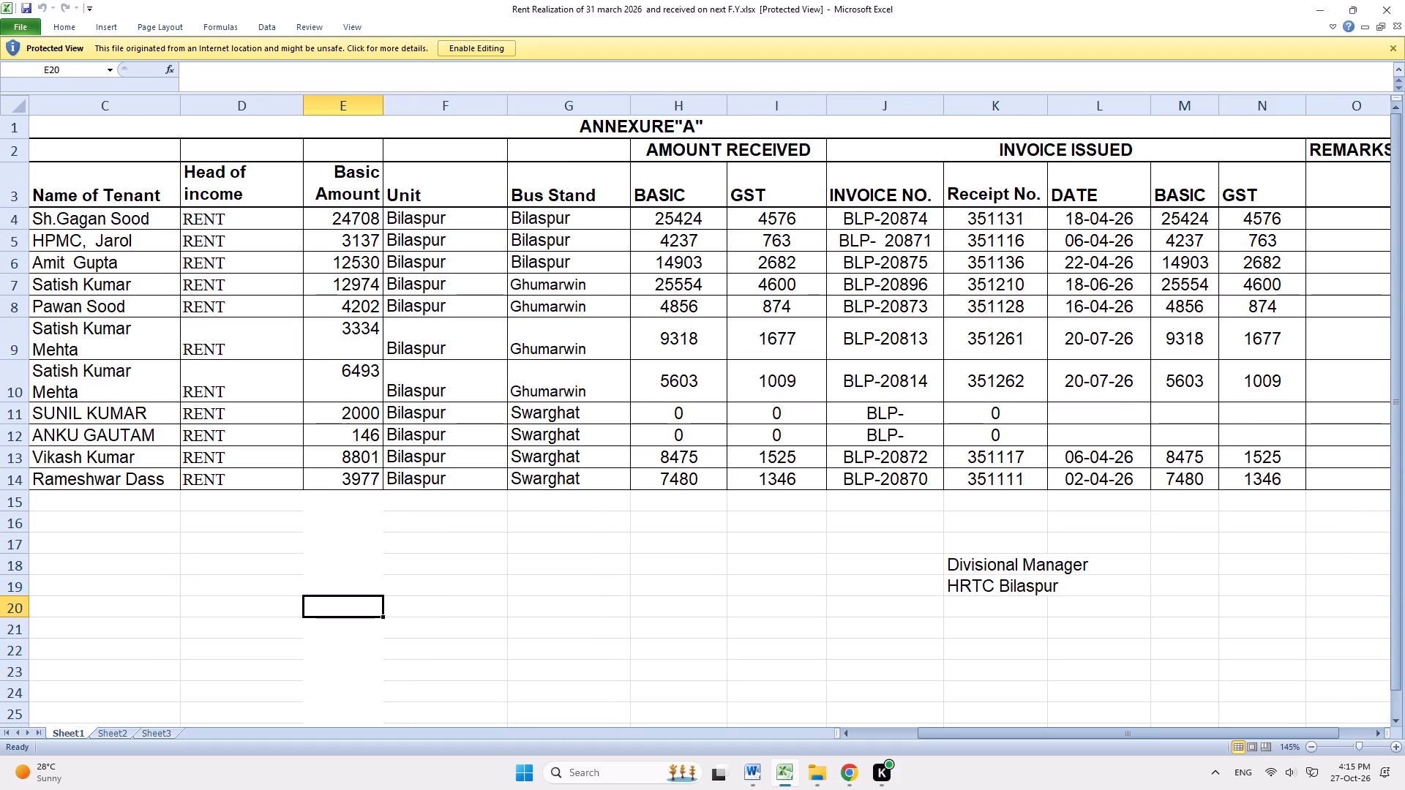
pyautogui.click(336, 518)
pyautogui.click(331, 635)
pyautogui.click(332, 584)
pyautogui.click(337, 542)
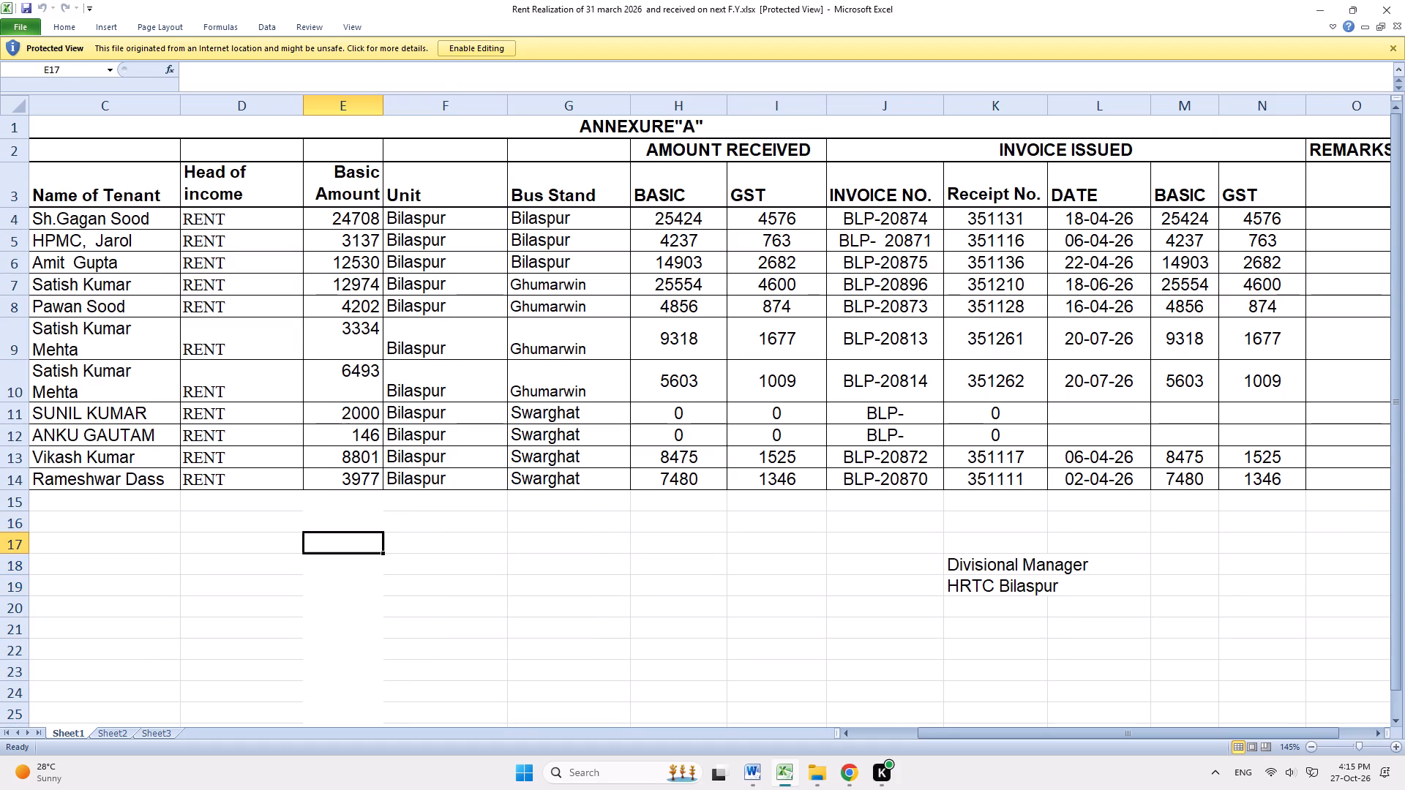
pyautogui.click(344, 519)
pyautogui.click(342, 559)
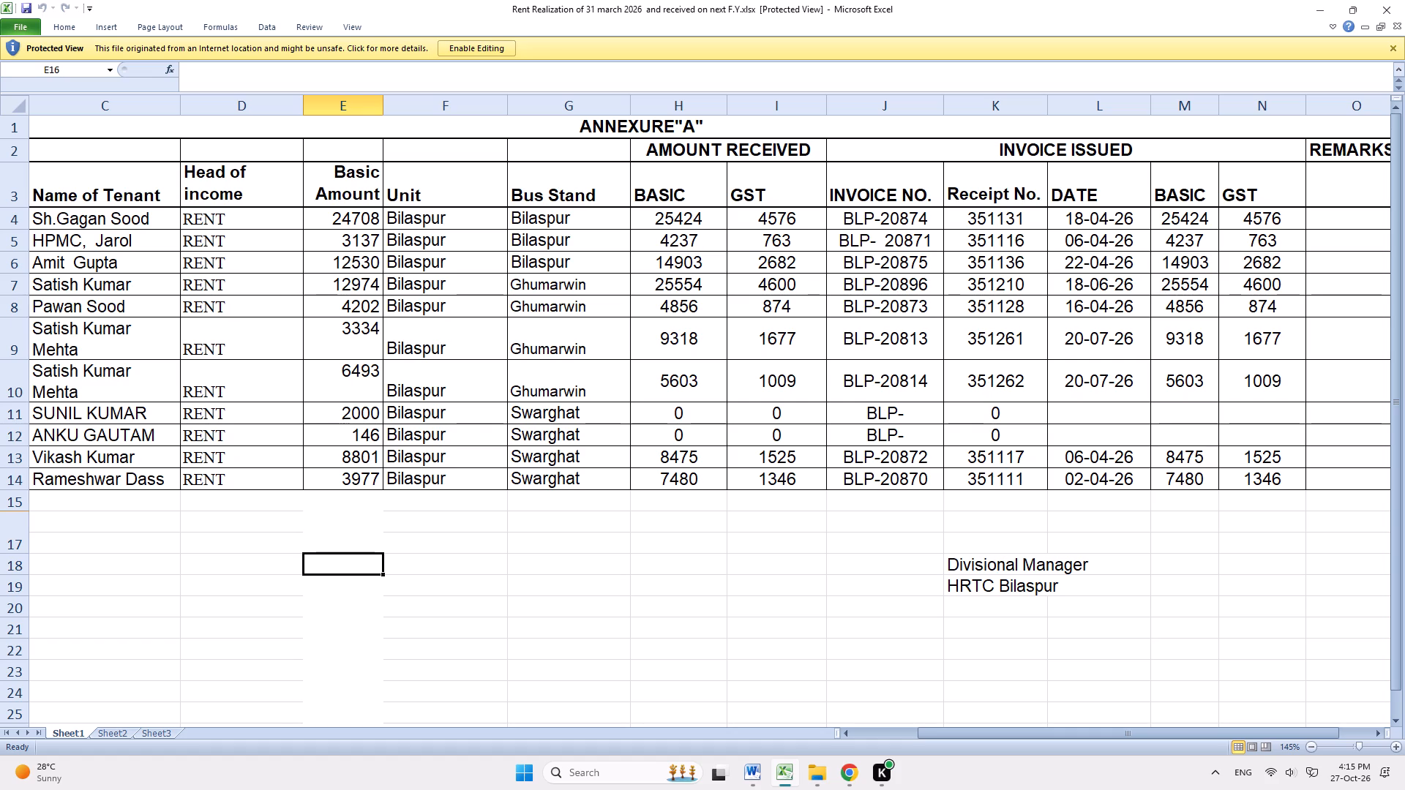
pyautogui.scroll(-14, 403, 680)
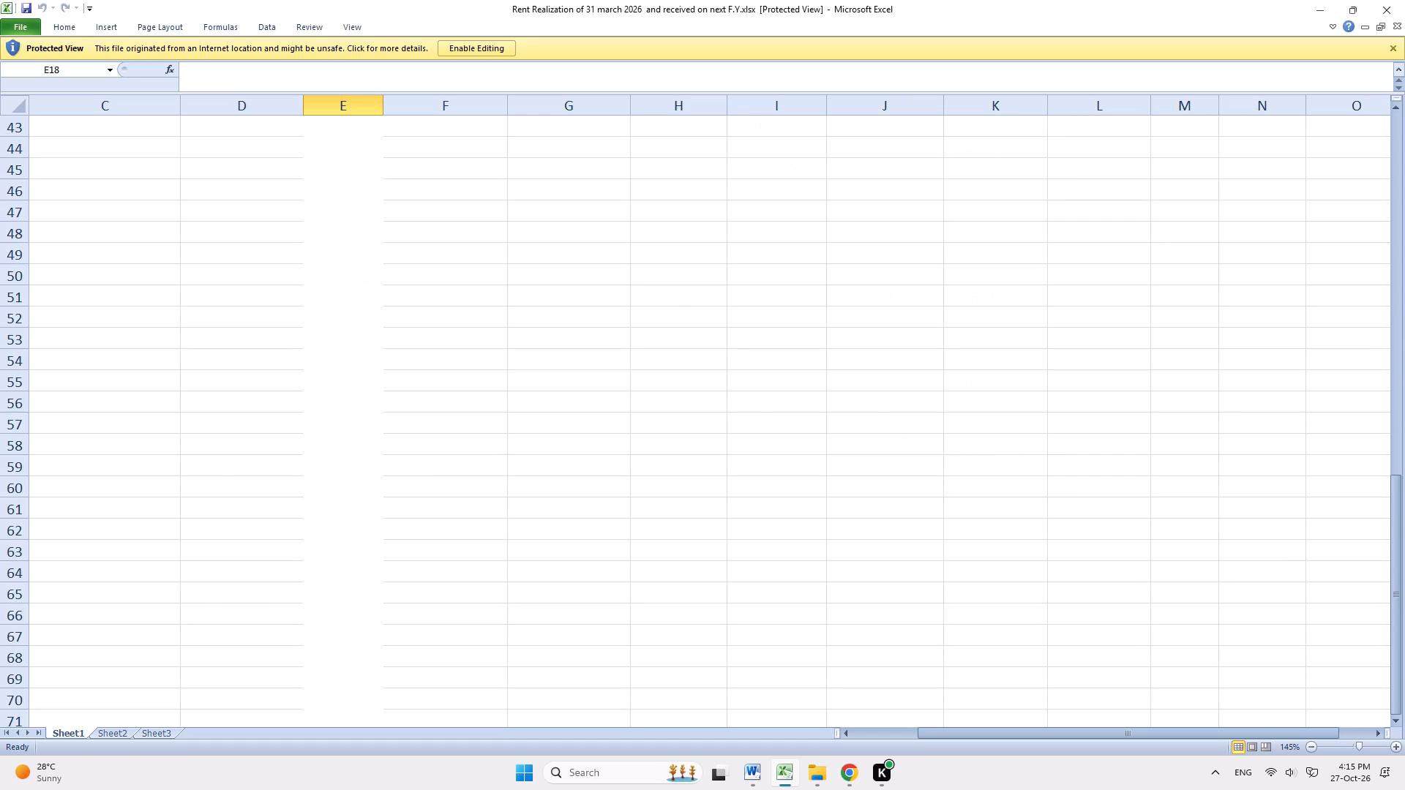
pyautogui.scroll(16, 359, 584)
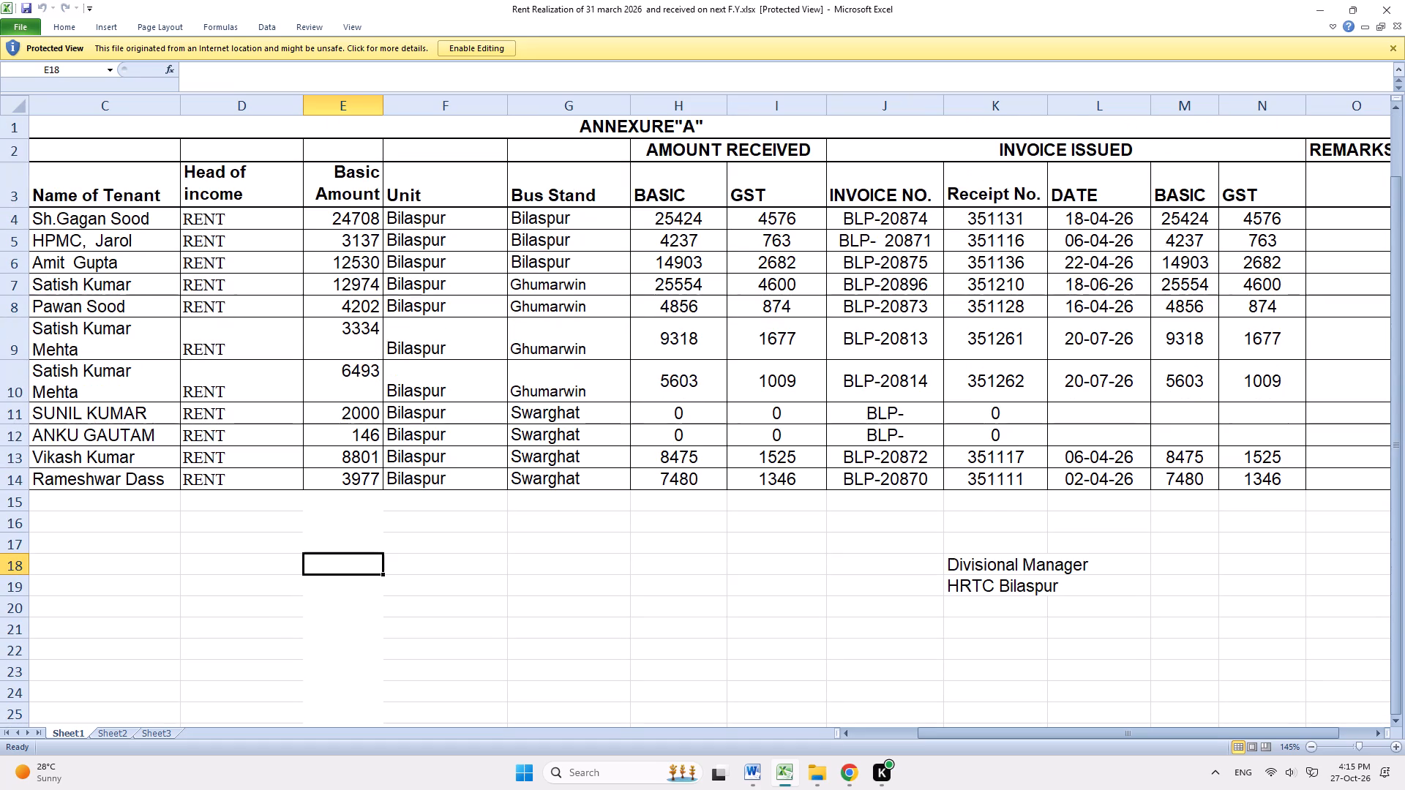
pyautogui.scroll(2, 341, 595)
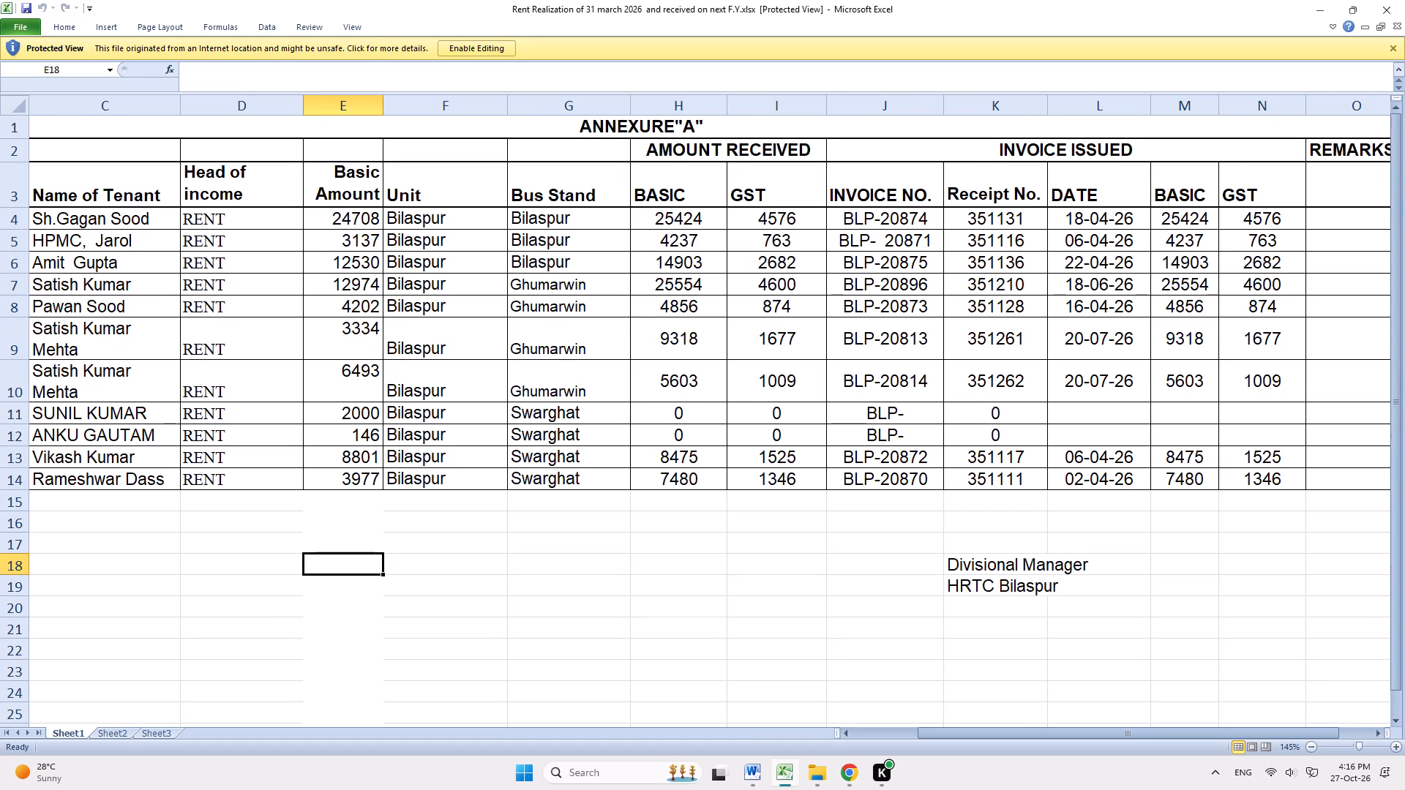
# Select the entire rows 11 and 12, the two Swarghat tenant entries with zero amounts received.
pyautogui.click(9, 418)
pyautogui.click(10, 440)
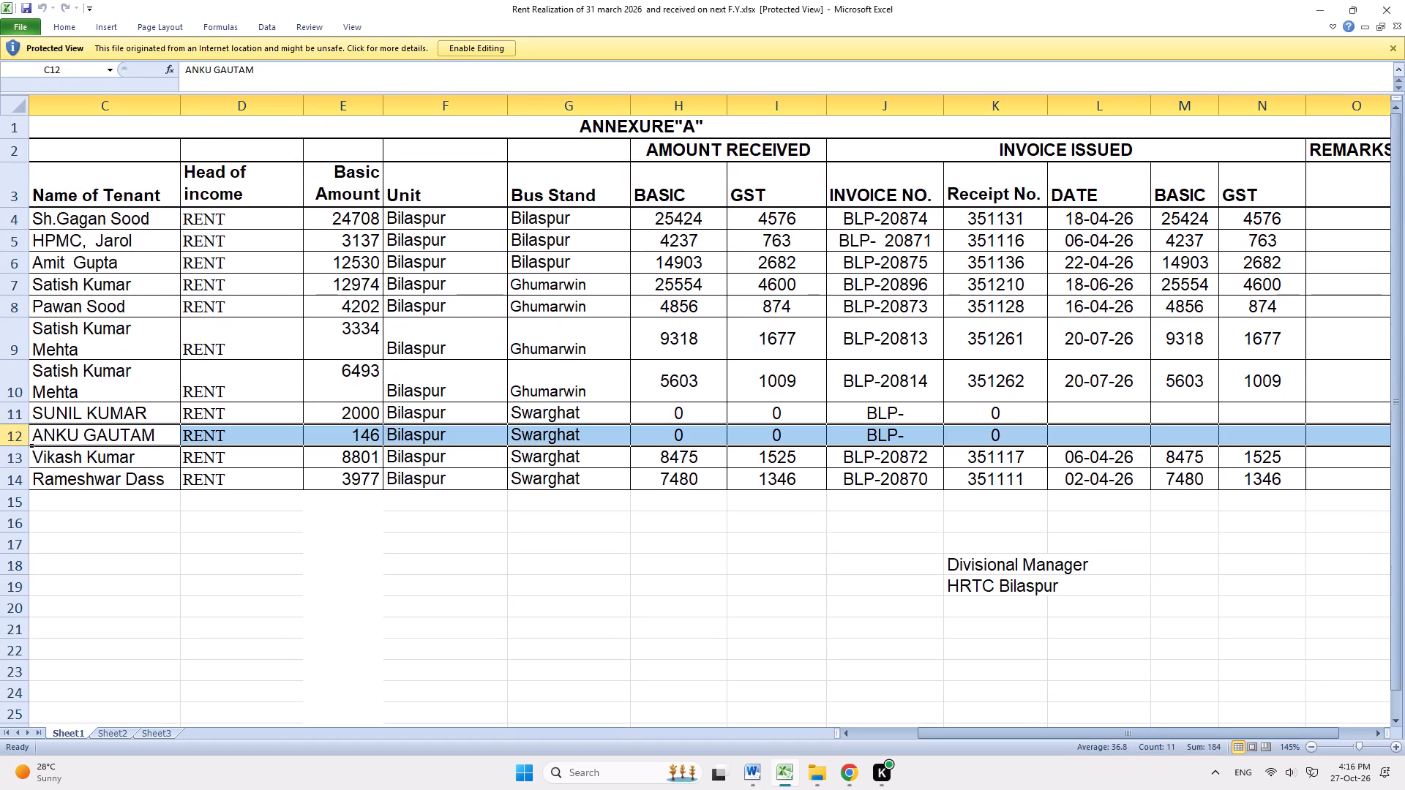
pyautogui.moveTo(10, 435); pyautogui.dragTo(10, 418)
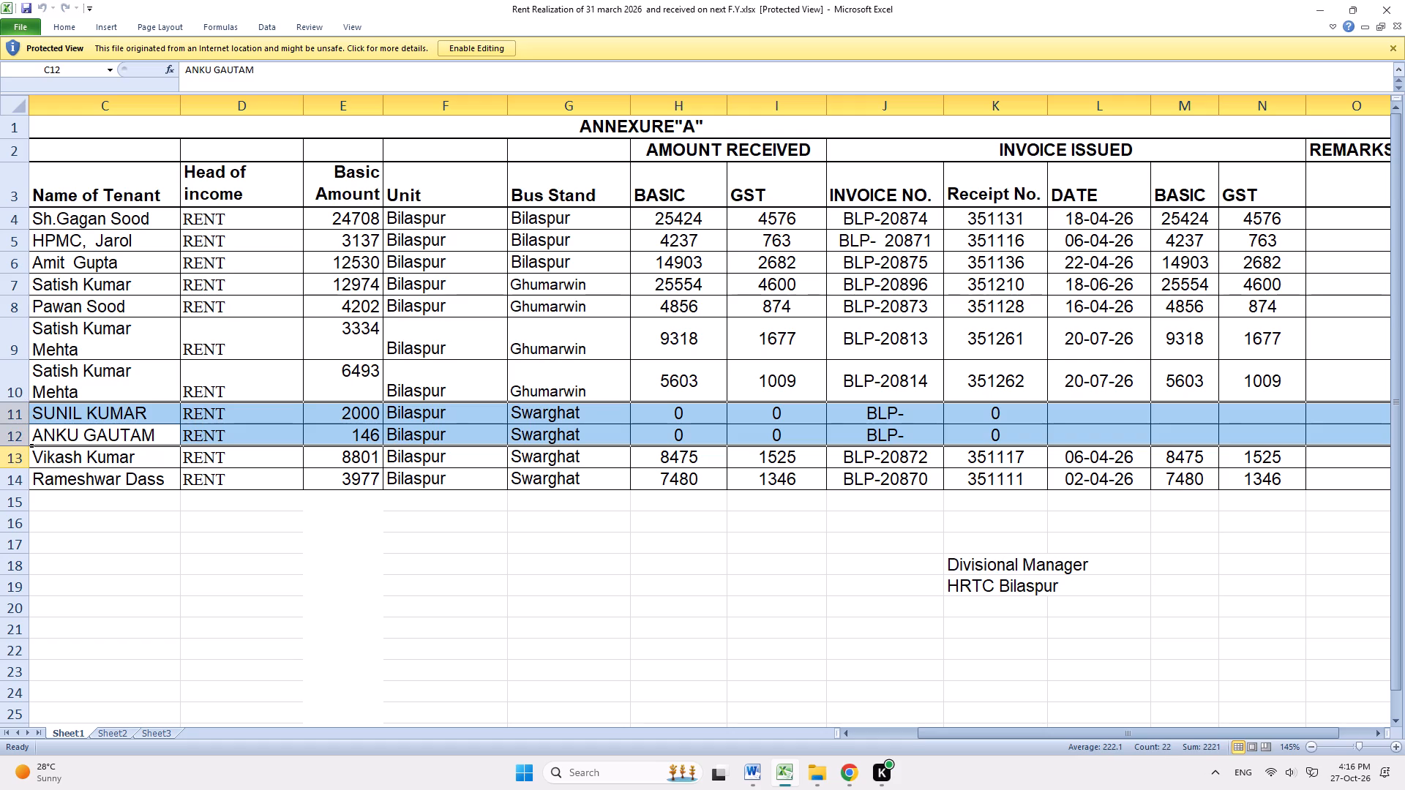
pyautogui.click(610, 629)
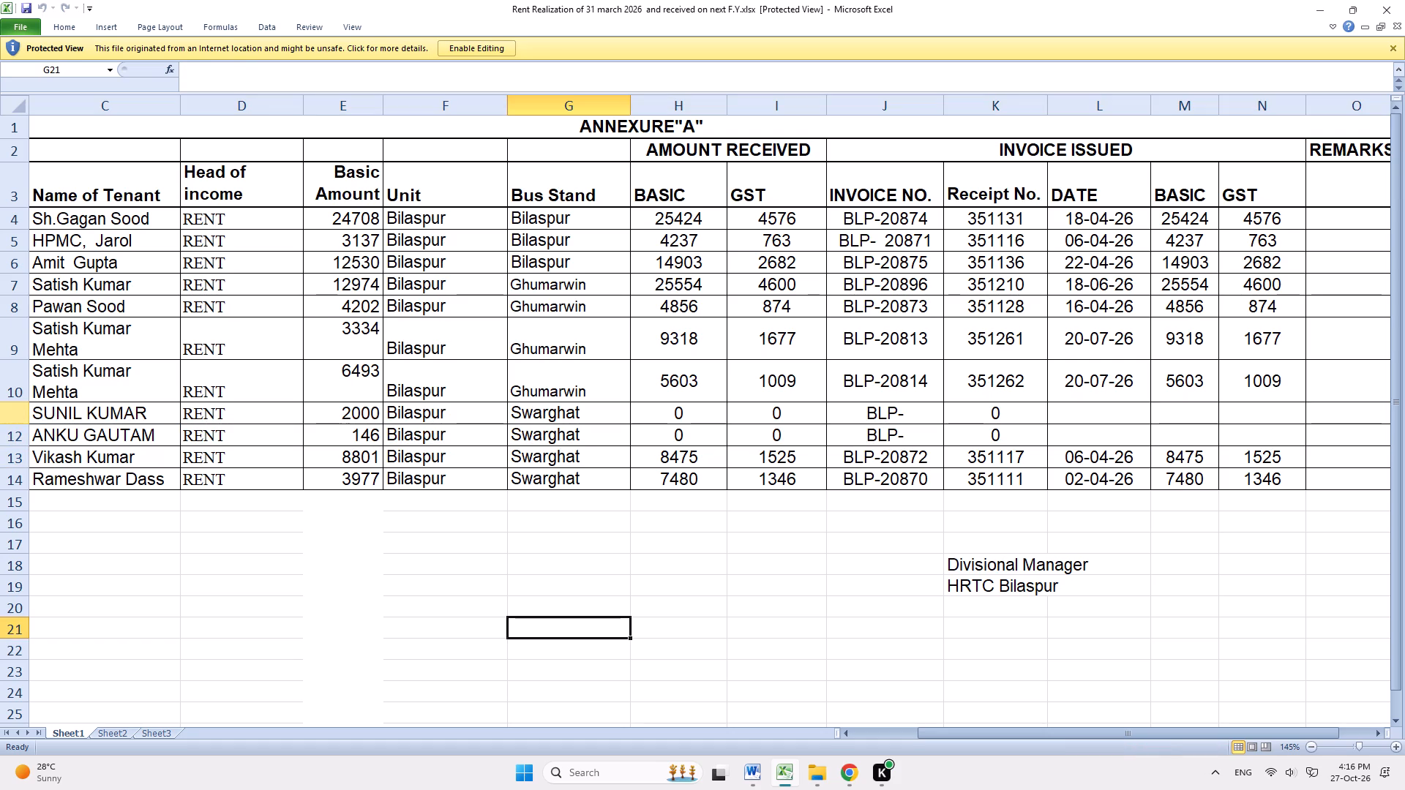
pyautogui.moveTo(15, 413); pyautogui.dragTo(15, 439)
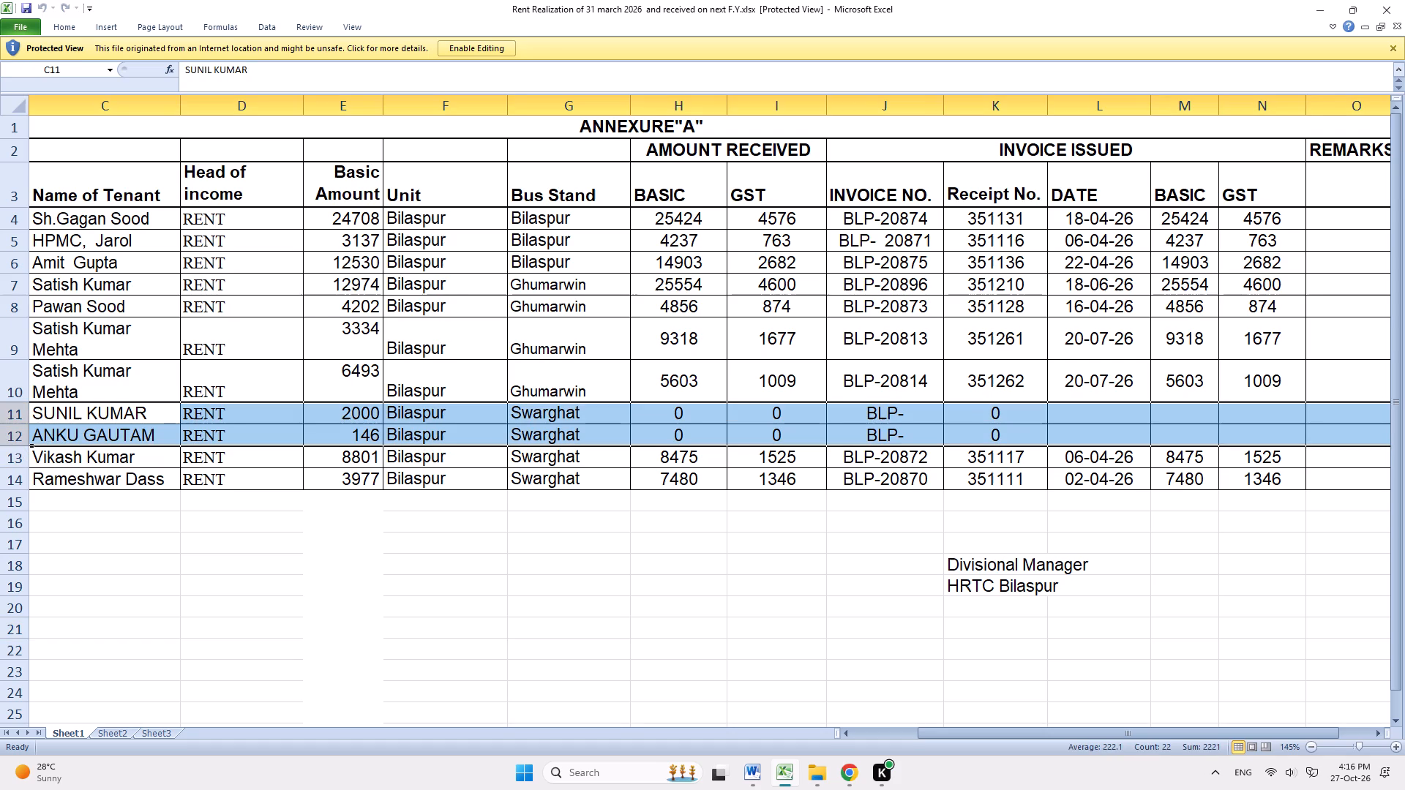
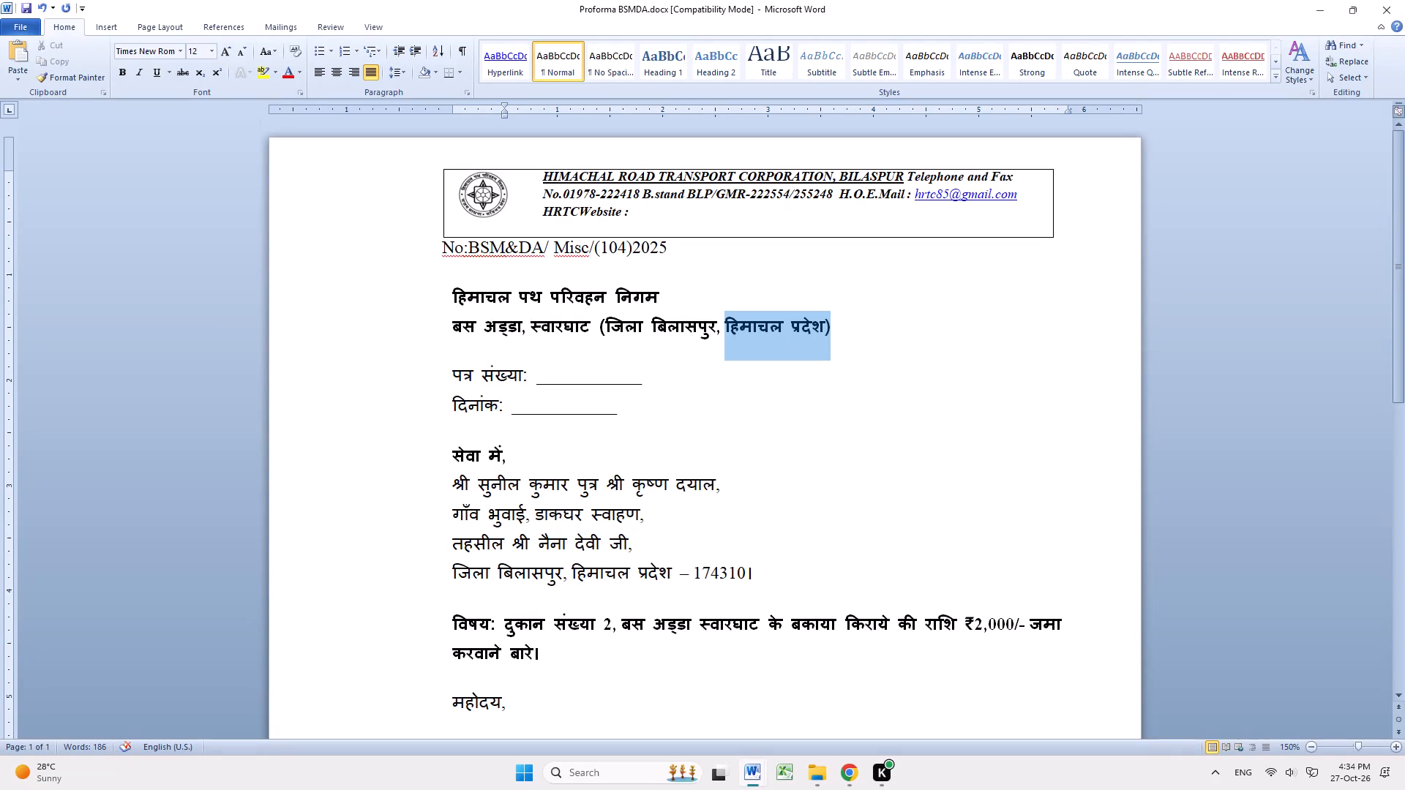
# Delete the pasted Hindi office heading and the blank letter number and date lines above "सेवा में".
pyautogui.moveTo(633, 420); pyautogui.dragTo(435, 304)
pyautogui.press('BackSpace')
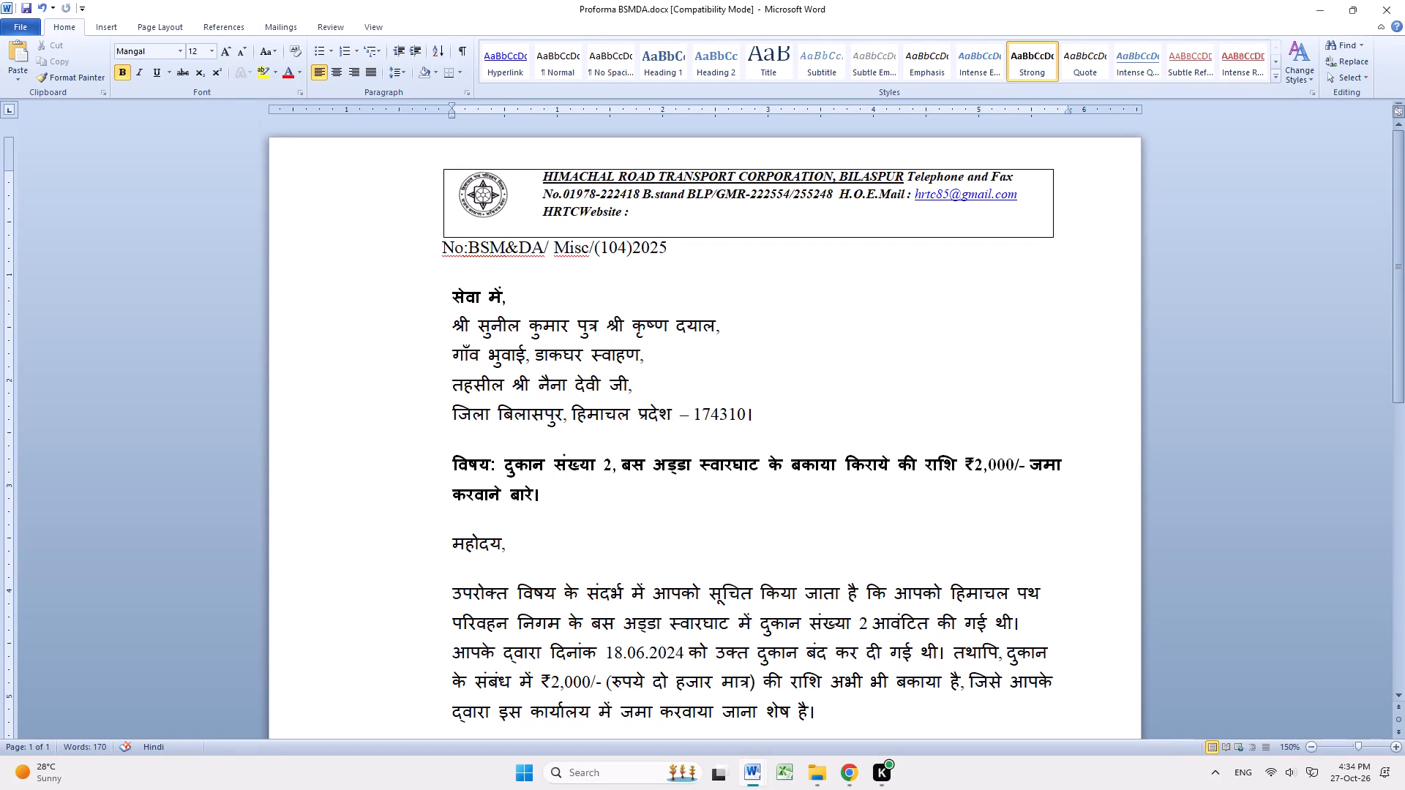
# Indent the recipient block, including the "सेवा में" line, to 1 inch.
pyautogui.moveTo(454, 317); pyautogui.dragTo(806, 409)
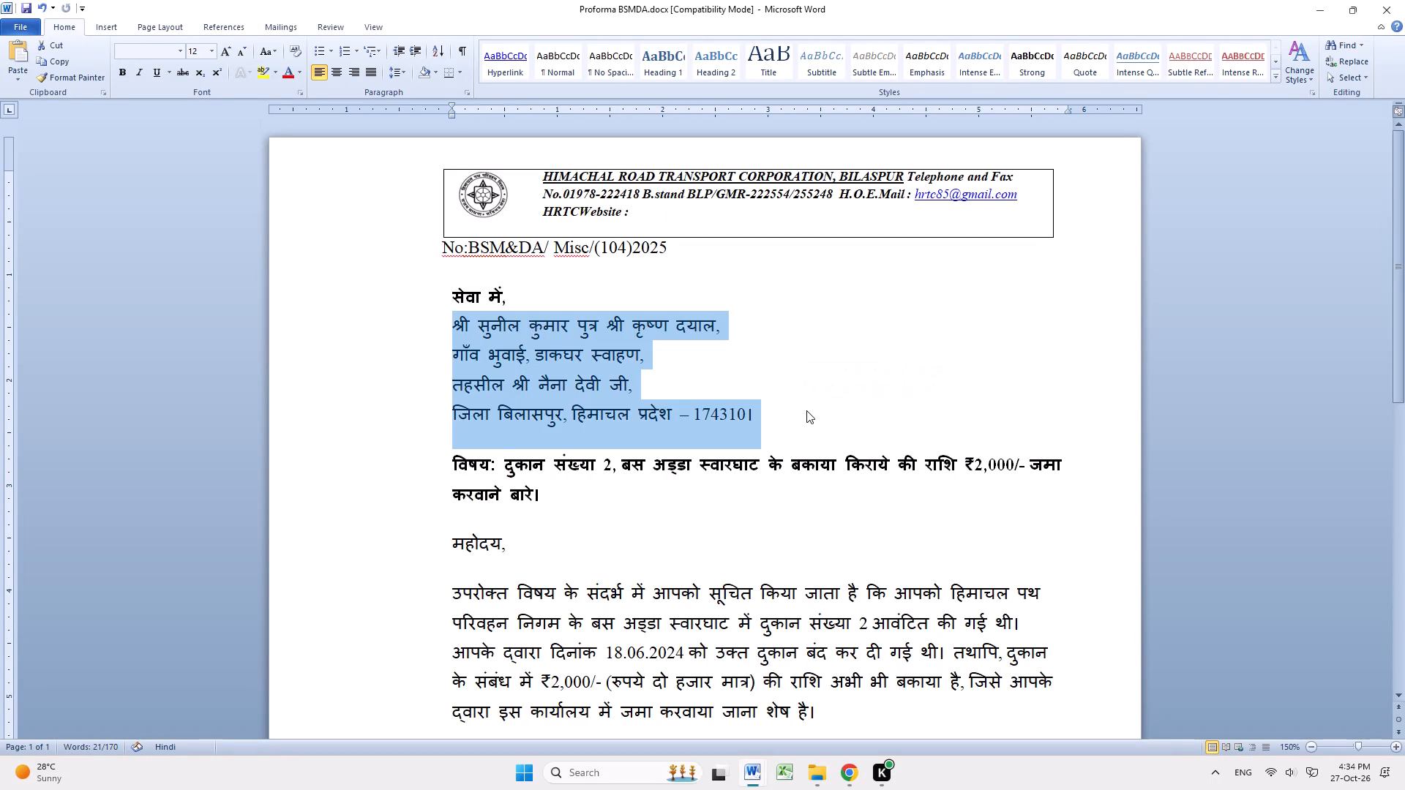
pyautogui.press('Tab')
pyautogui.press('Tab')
# Insert tab spacing after "विषय:" so the subject text starts at the 1-inch mark.
pyautogui.click(511, 464)
pyautogui.press('Tab')
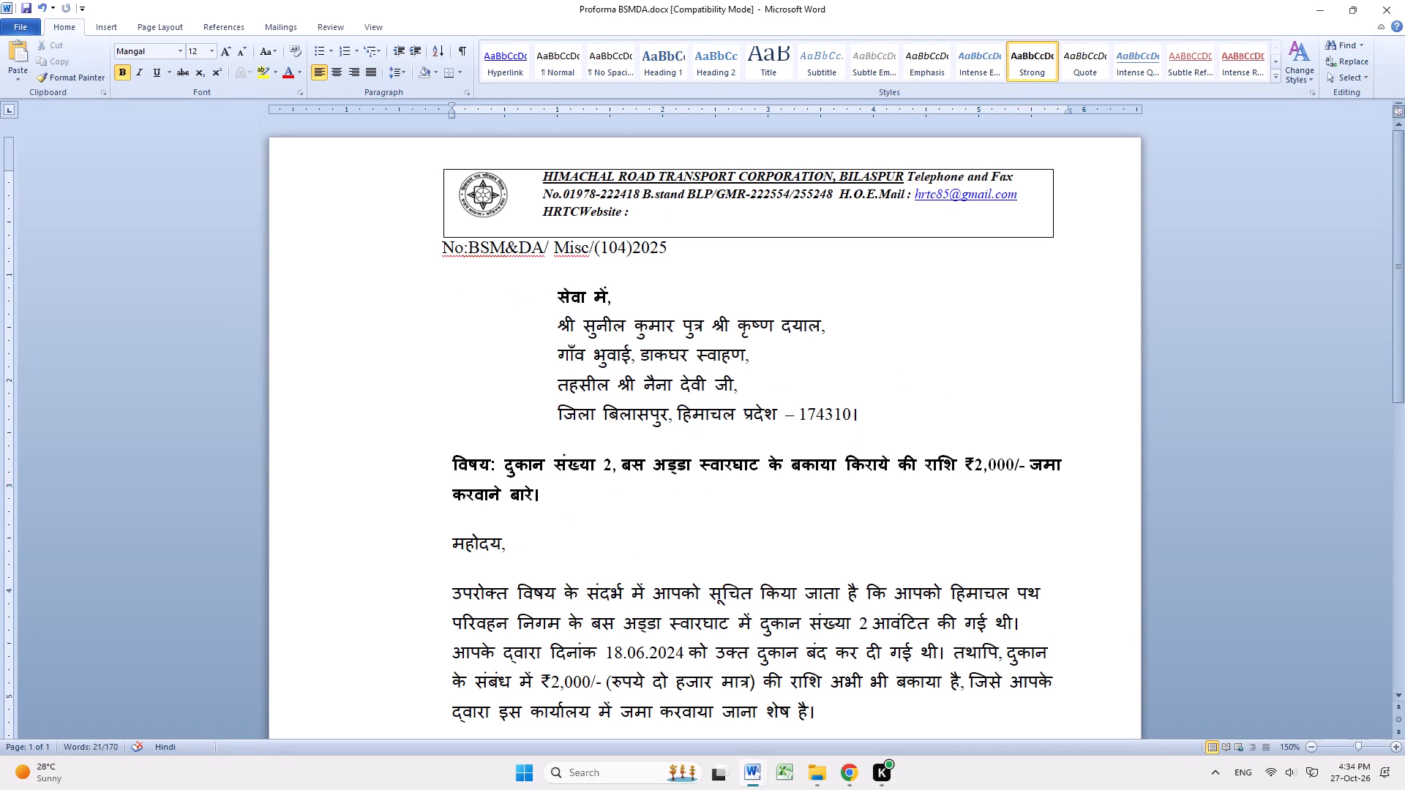
pyautogui.hotkey('ctrl', 'z')
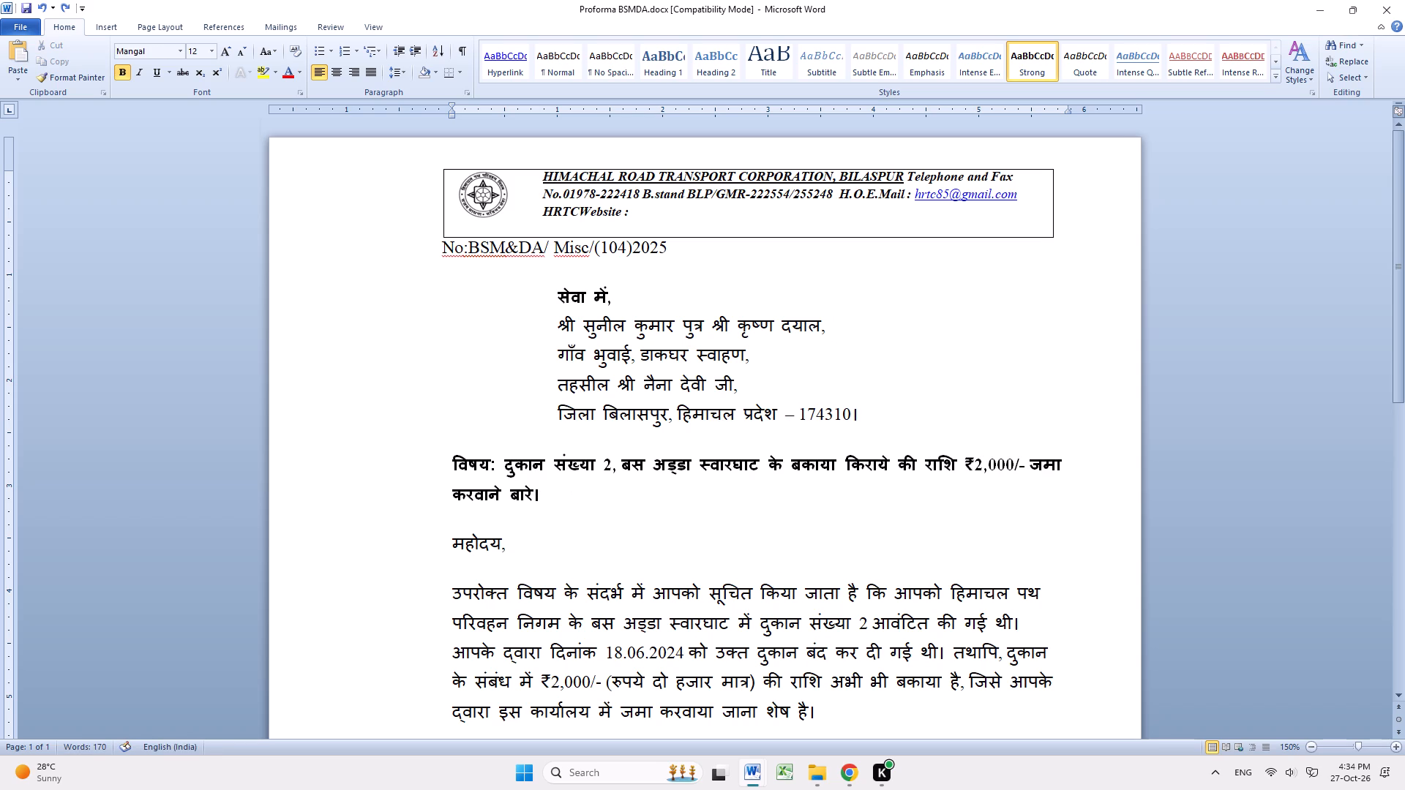
pyautogui.click(503, 464)
pyautogui.press('Tab')
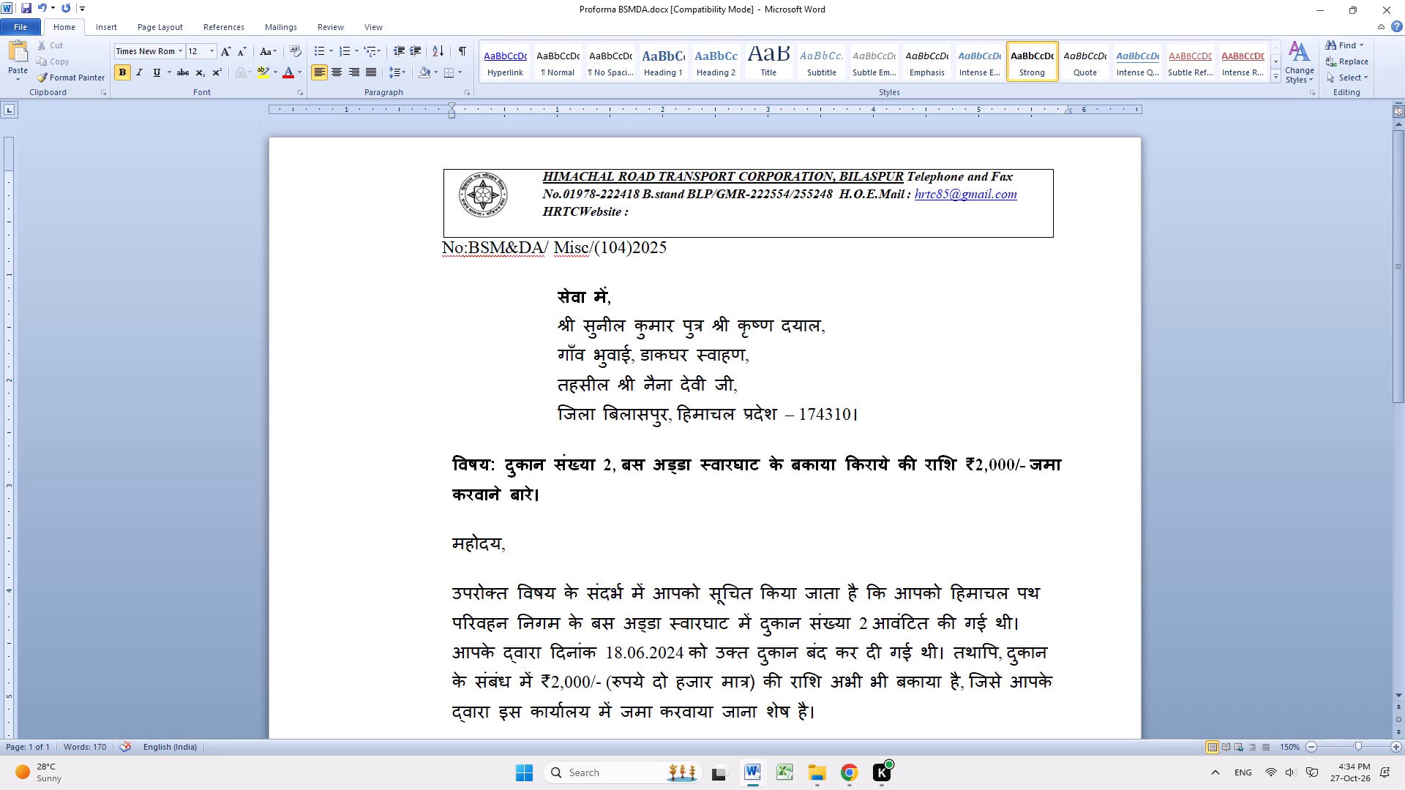
pyautogui.press('Tab')
# Return "सेवा में," to the left margin as its own paragraph and indent all the address lines below it to 1 inch.
pyautogui.click(555, 294)
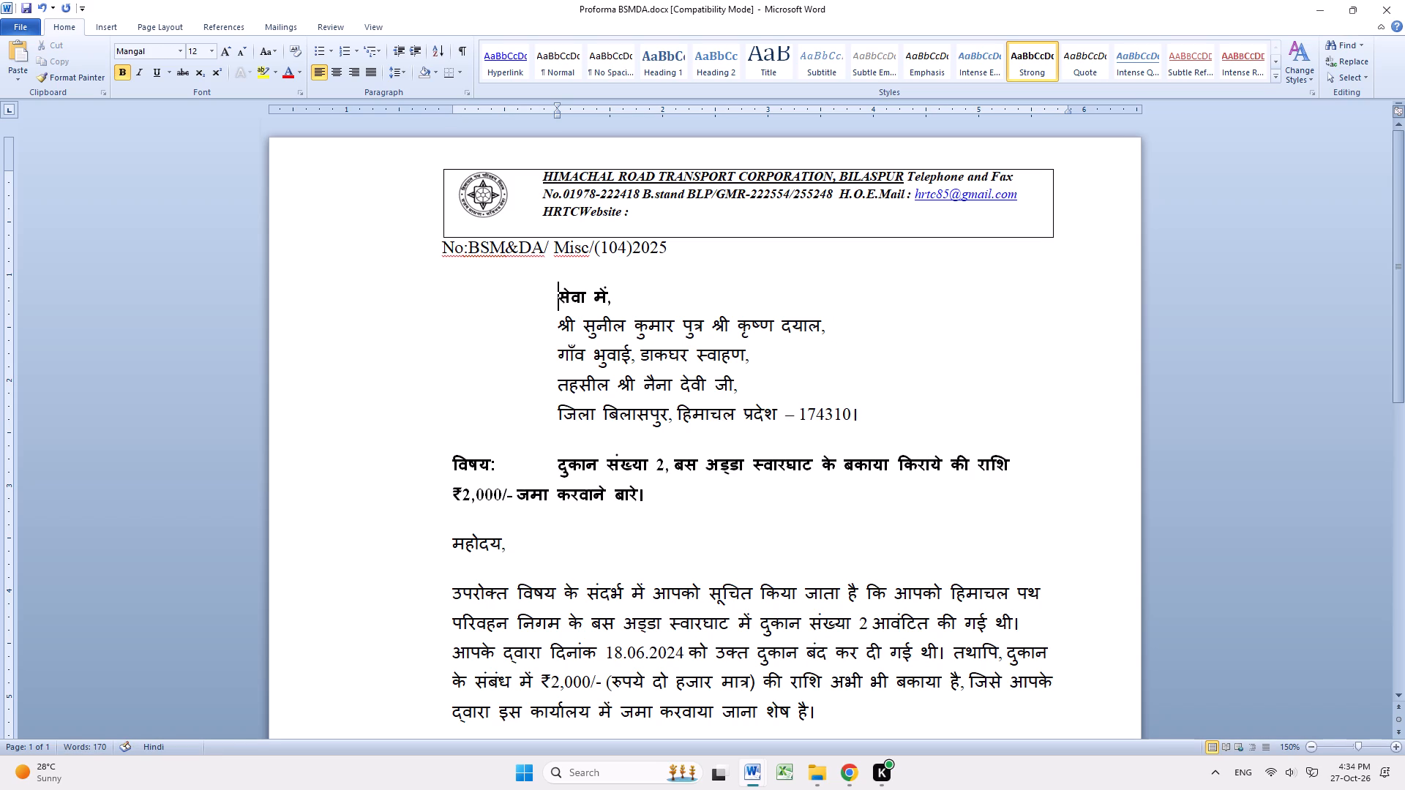
pyautogui.press('BackSpace')
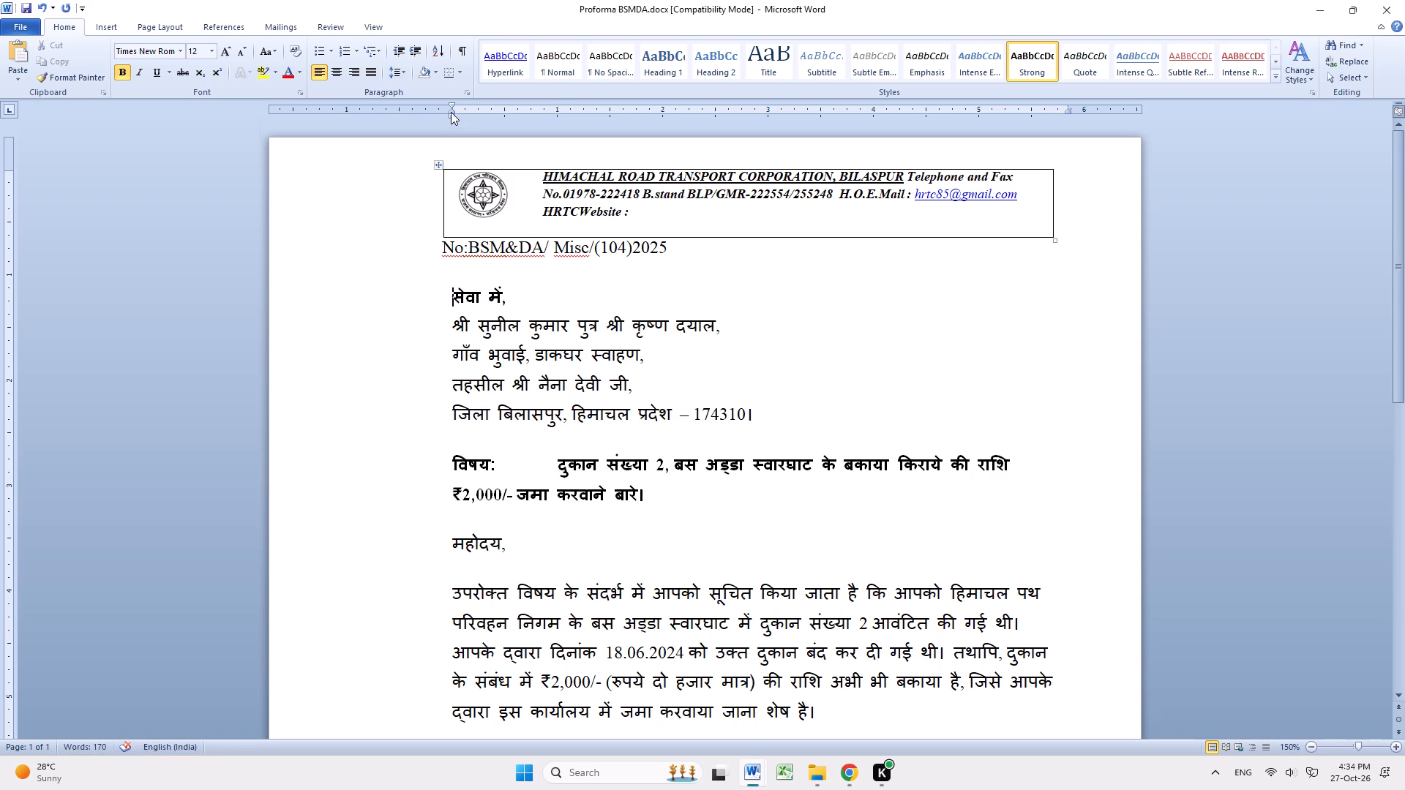
pyautogui.moveTo(451, 112); pyautogui.dragTo(558, 118)
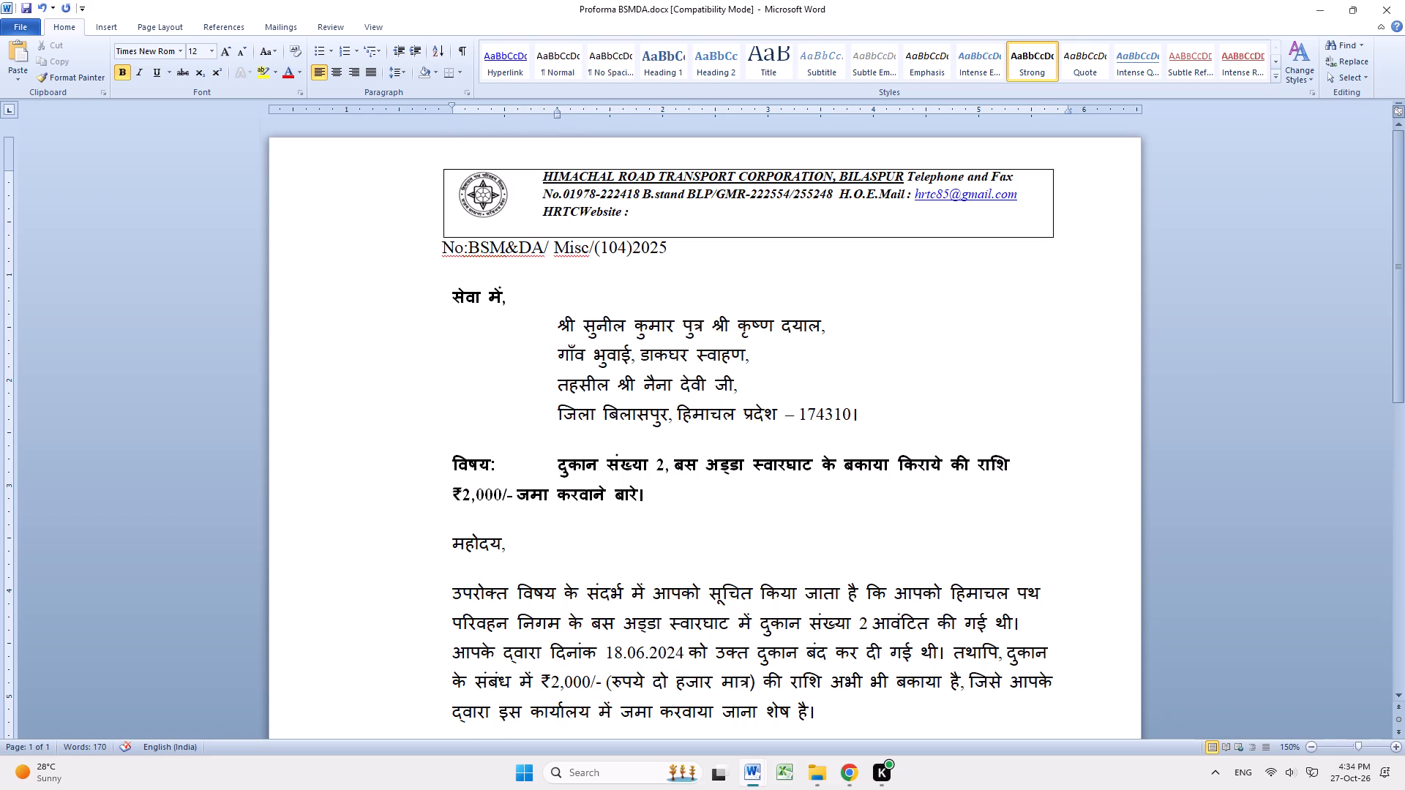
pyautogui.click(559, 317)
pyautogui.click(550, 320)
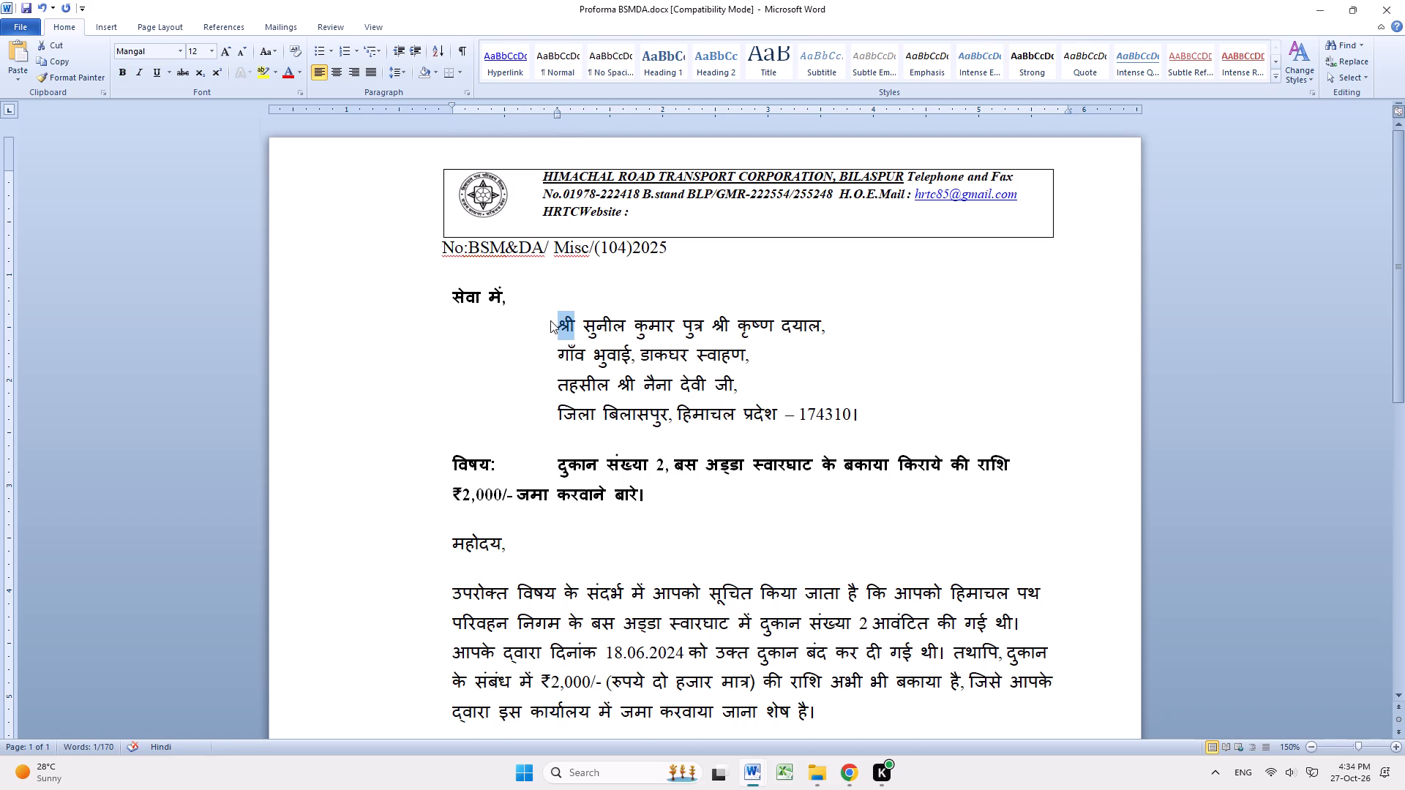
pyautogui.press('BackSpace')
pyautogui.press('Return')
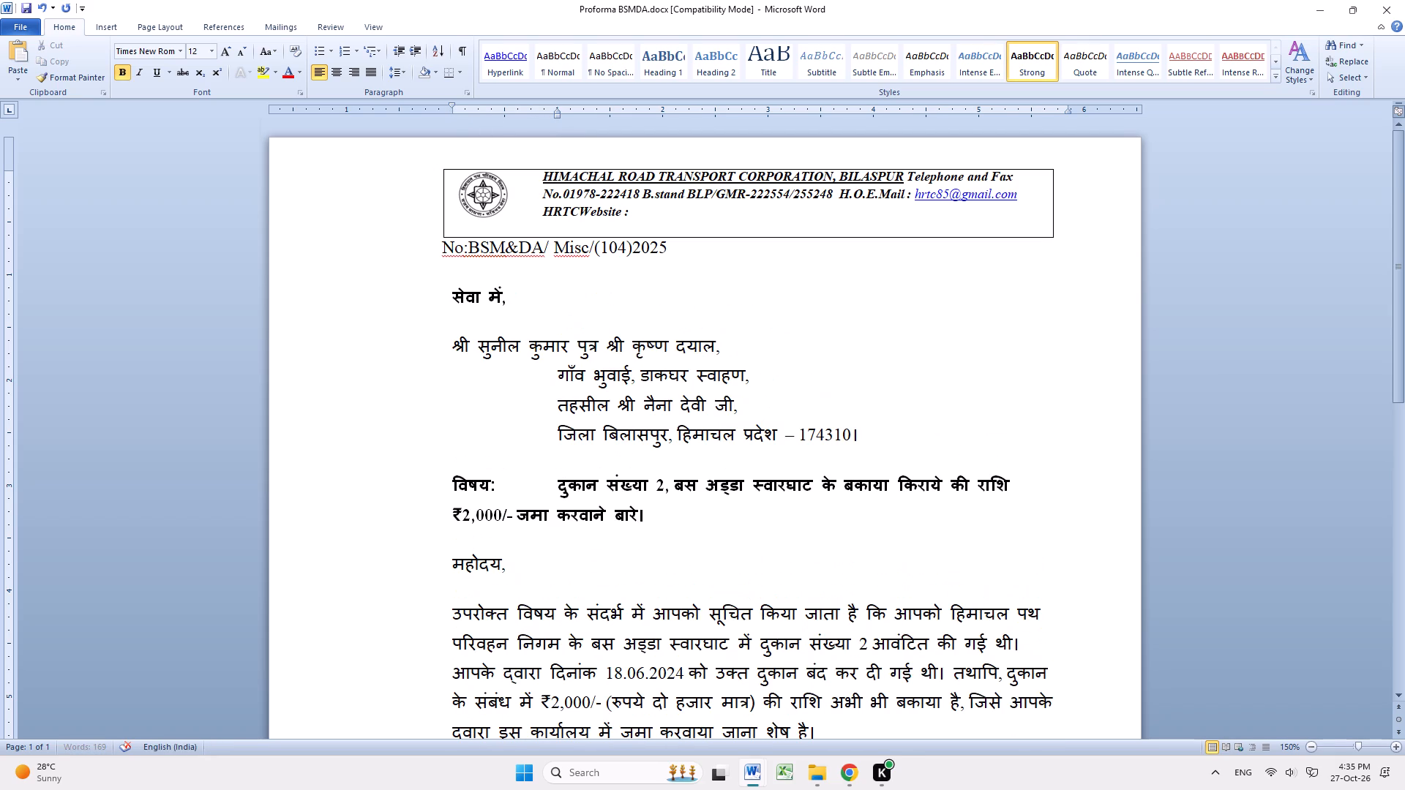
pyautogui.press('Tab')
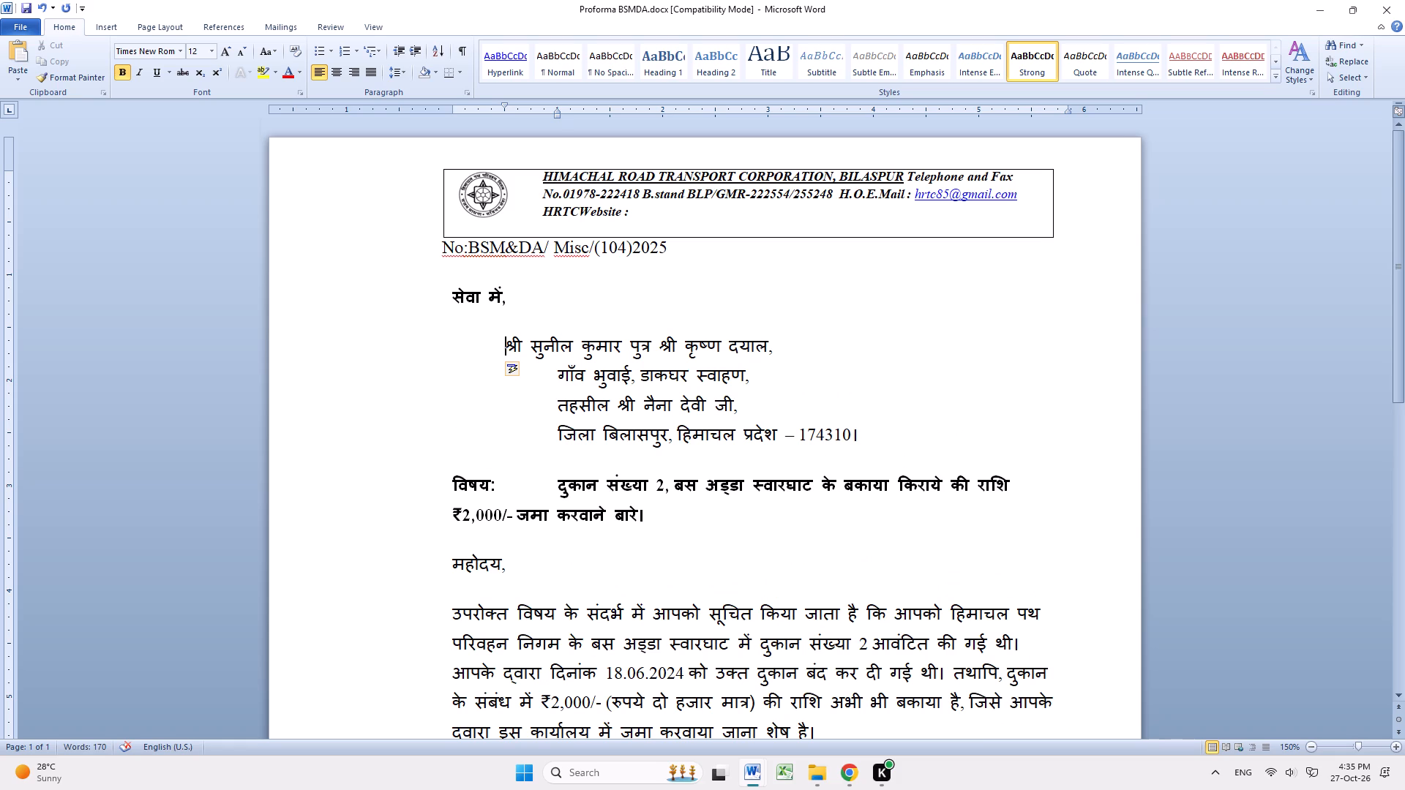
pyautogui.press('Tab')
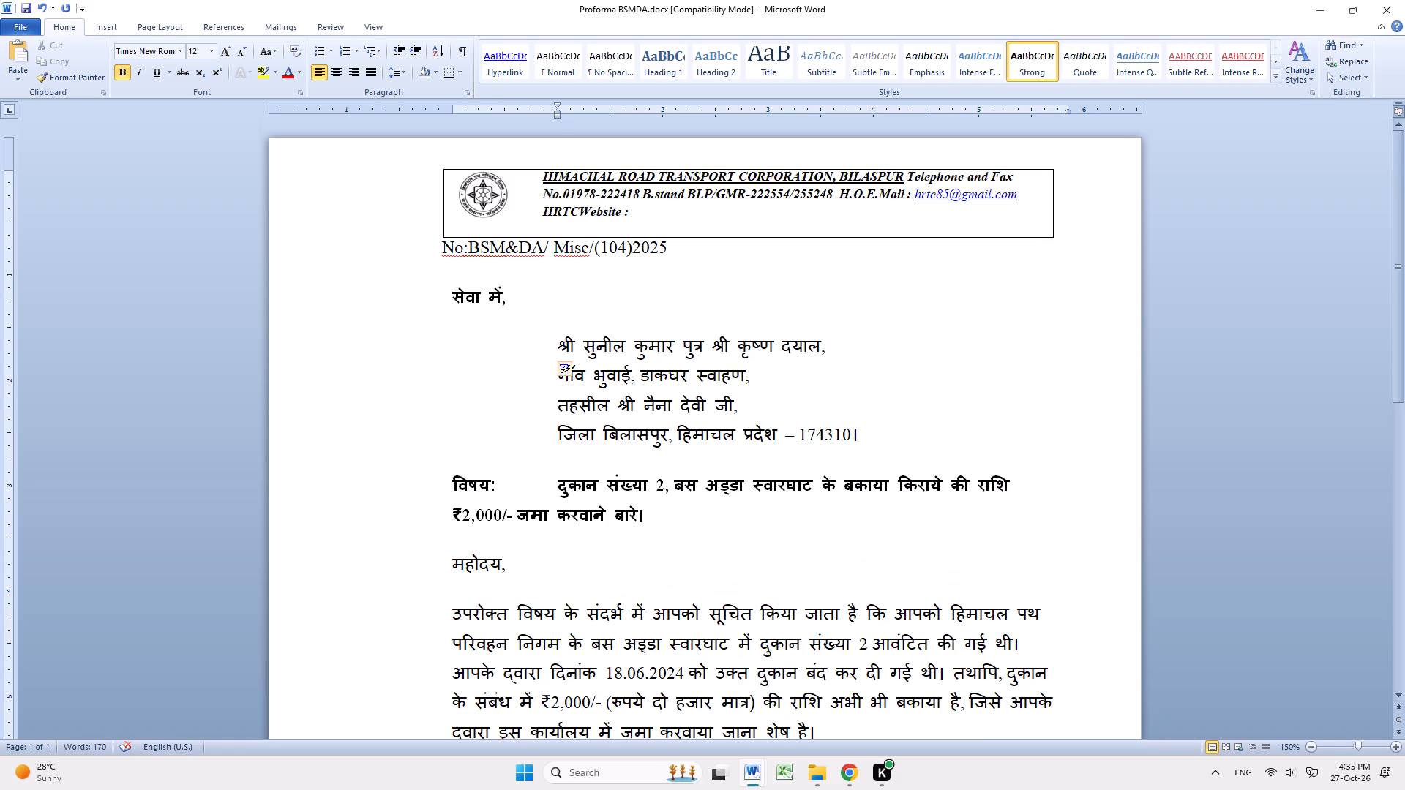
# Give the subject a 1-inch hanging indent so its second line aligns with the text after "विषय:", removing the extra tab spacing.
pyautogui.click(457, 520)
pyautogui.click(445, 517)
pyautogui.press('Tab')
pyautogui.press('Tab')
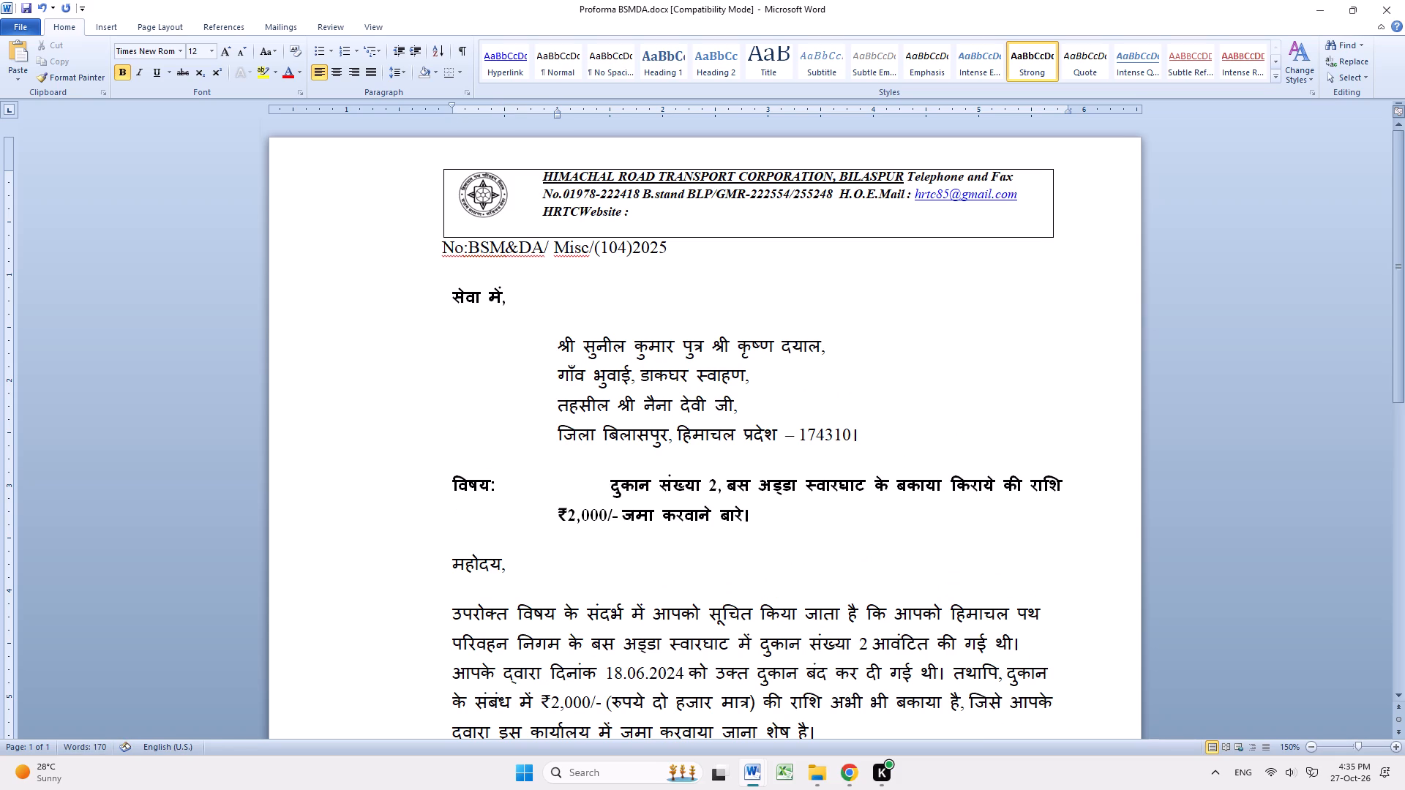
pyautogui.click(564, 488)
pyautogui.press('Delete')
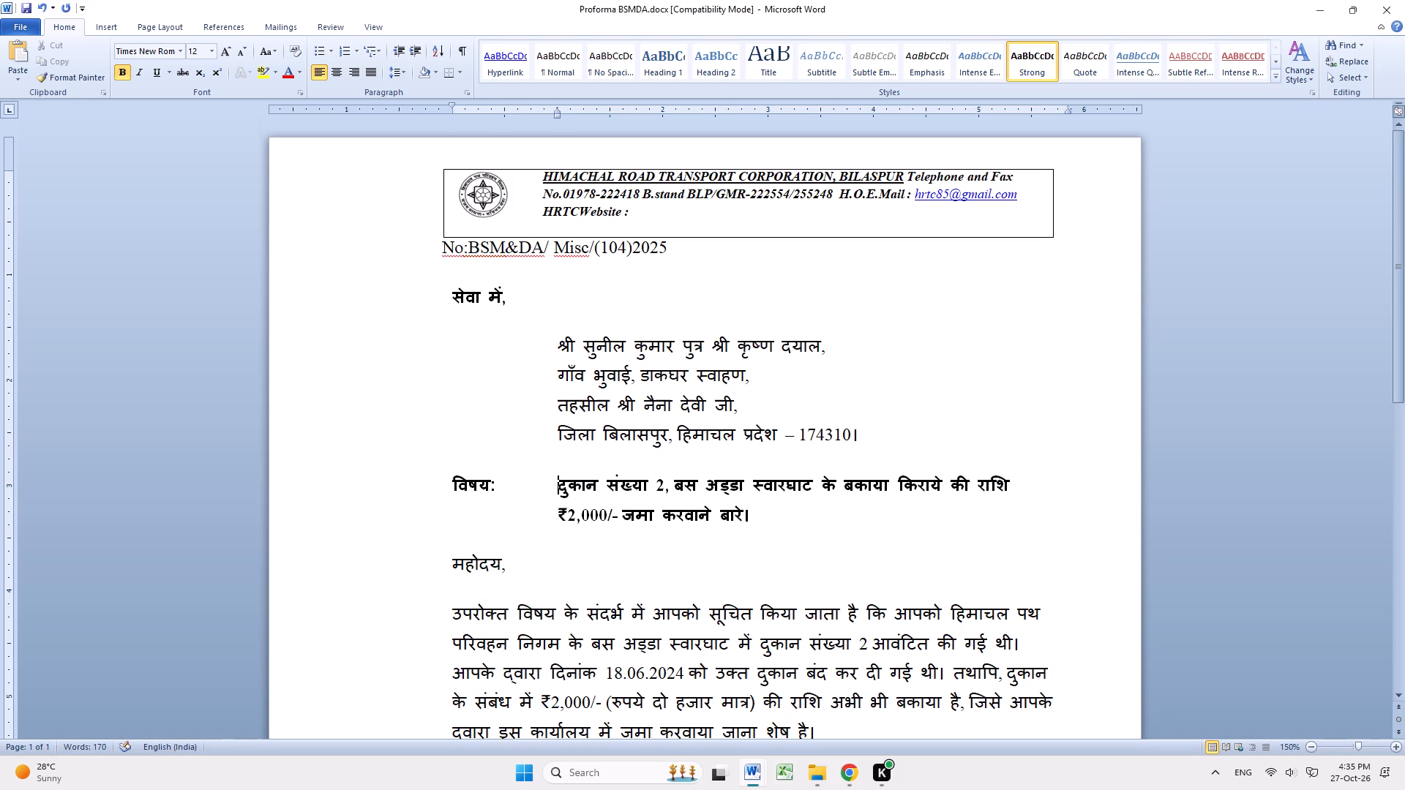
# Remove the bold formatting from "सेवा में," and from the entire subject paragraph.
pyautogui.moveTo(513, 300); pyautogui.dragTo(457, 298)
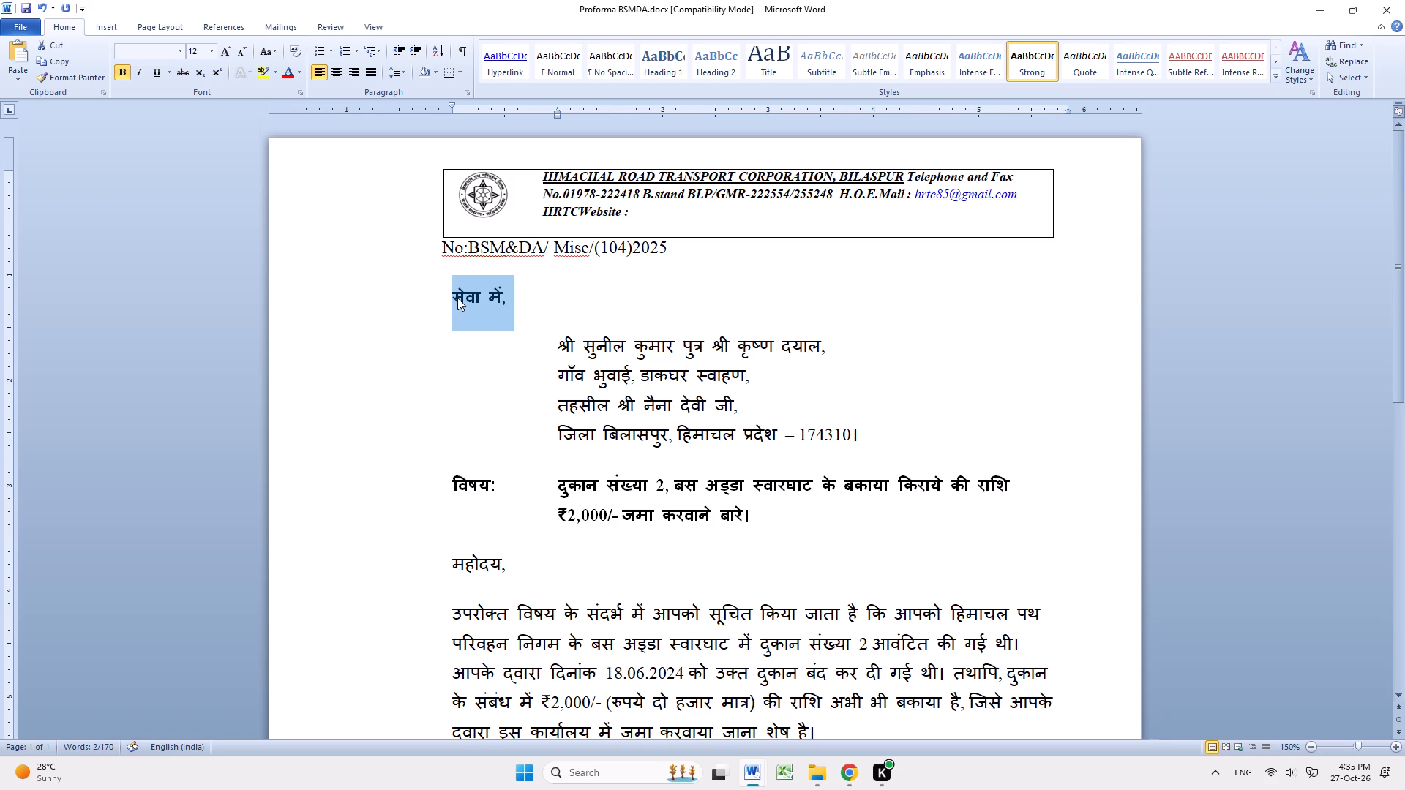
pyautogui.hotkey('ctrl', 'b')
pyautogui.moveTo(754, 519); pyautogui.dragTo(483, 498)
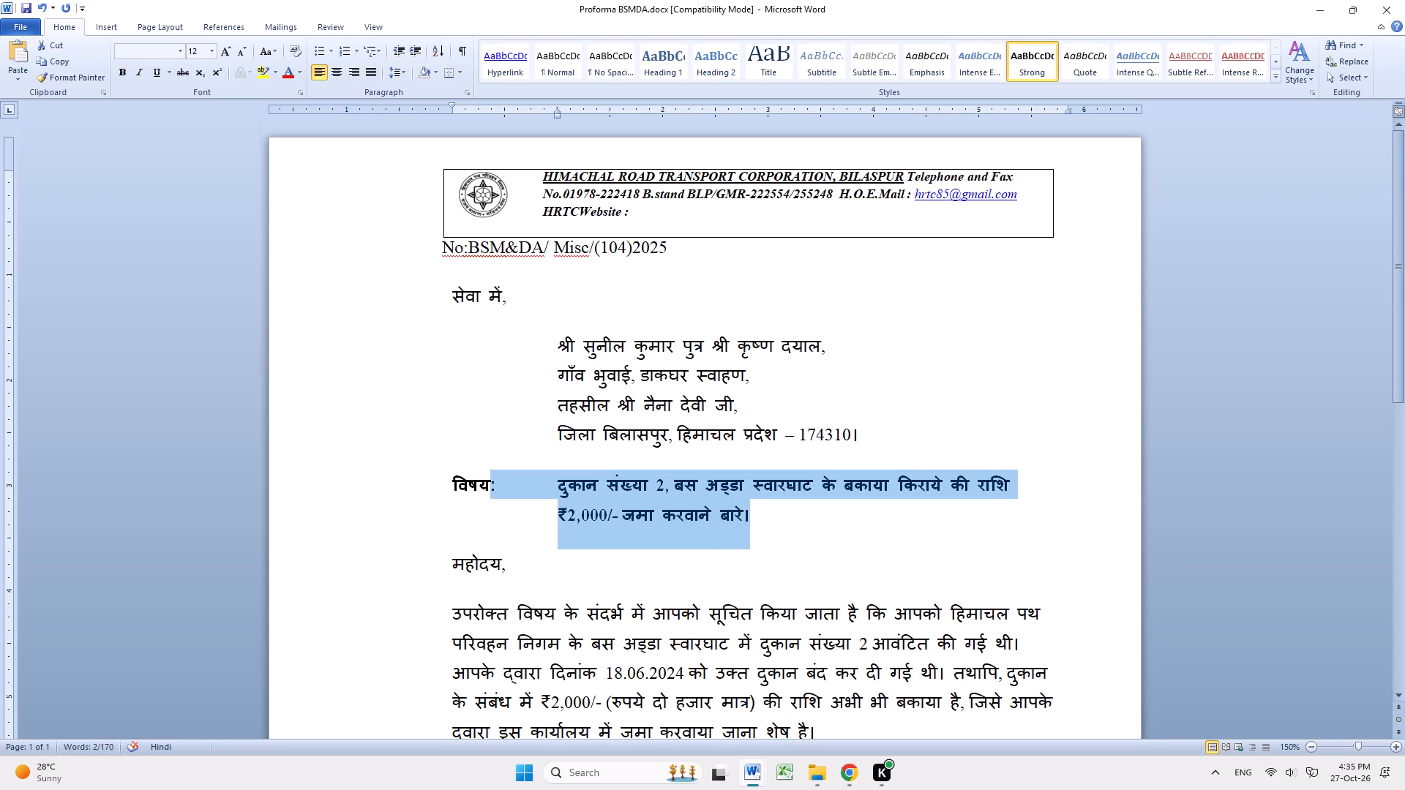
pyautogui.moveTo(483, 498); pyautogui.dragTo(440, 488)
pyautogui.hotkey('ctrl', 'b')
pyautogui.click(837, 538)
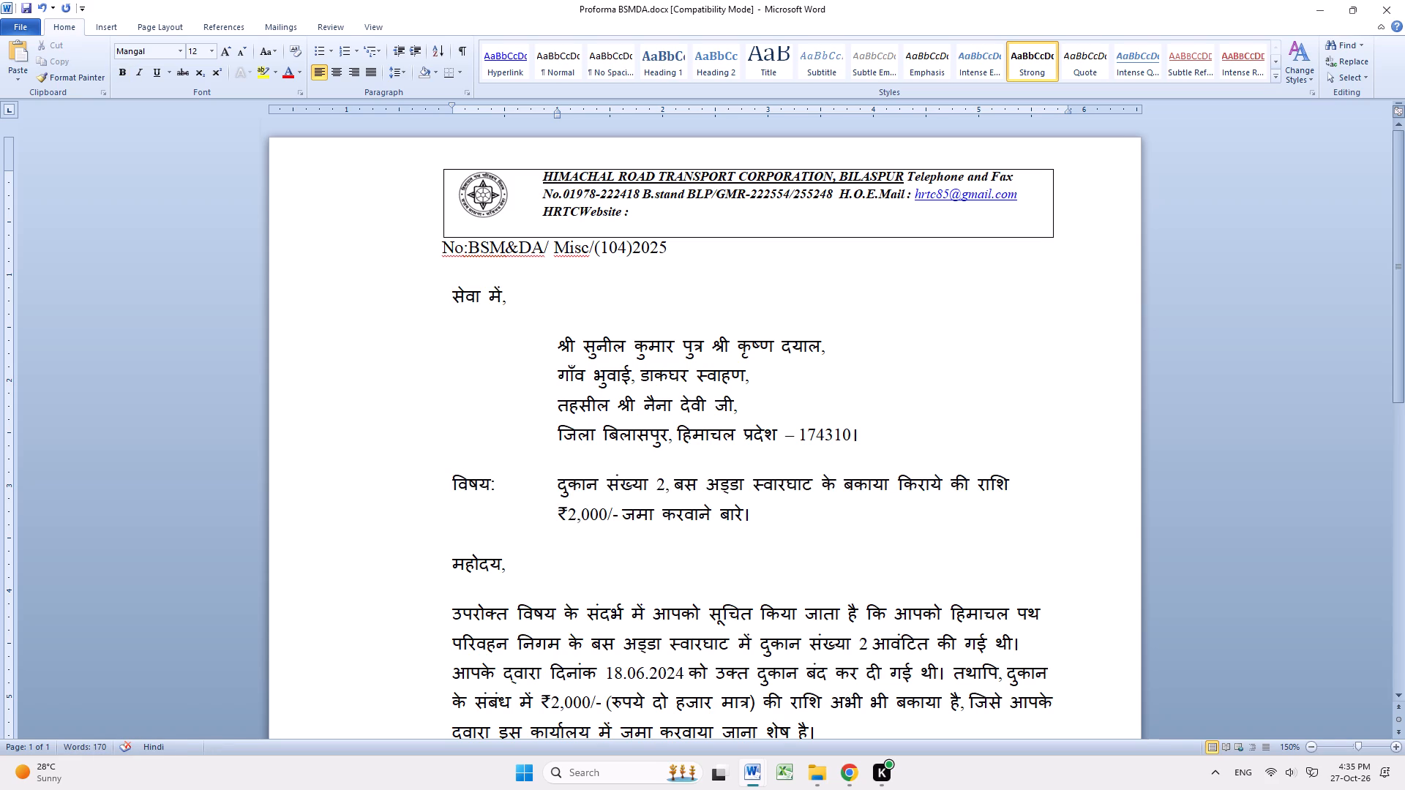
# Delete the amount "₹2,000/-" from the subject.
pyautogui.moveTo(620, 513); pyautogui.dragTo(551, 513)
pyautogui.press('BackSpace')
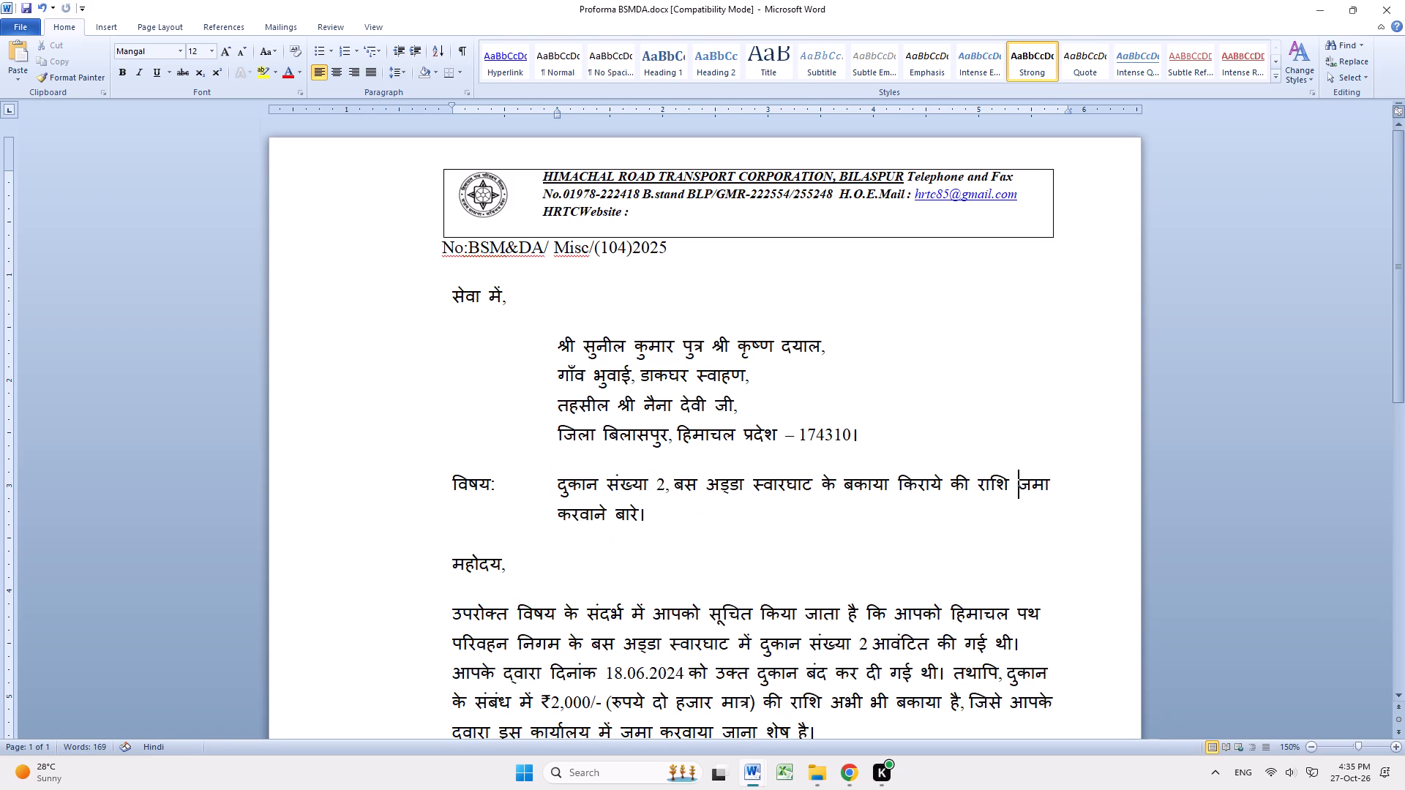
# Indent the first line of the first body paragraph to 1 inch, keeping its remaining lines at the left margin.
pyautogui.scroll(-4, 795, 612)
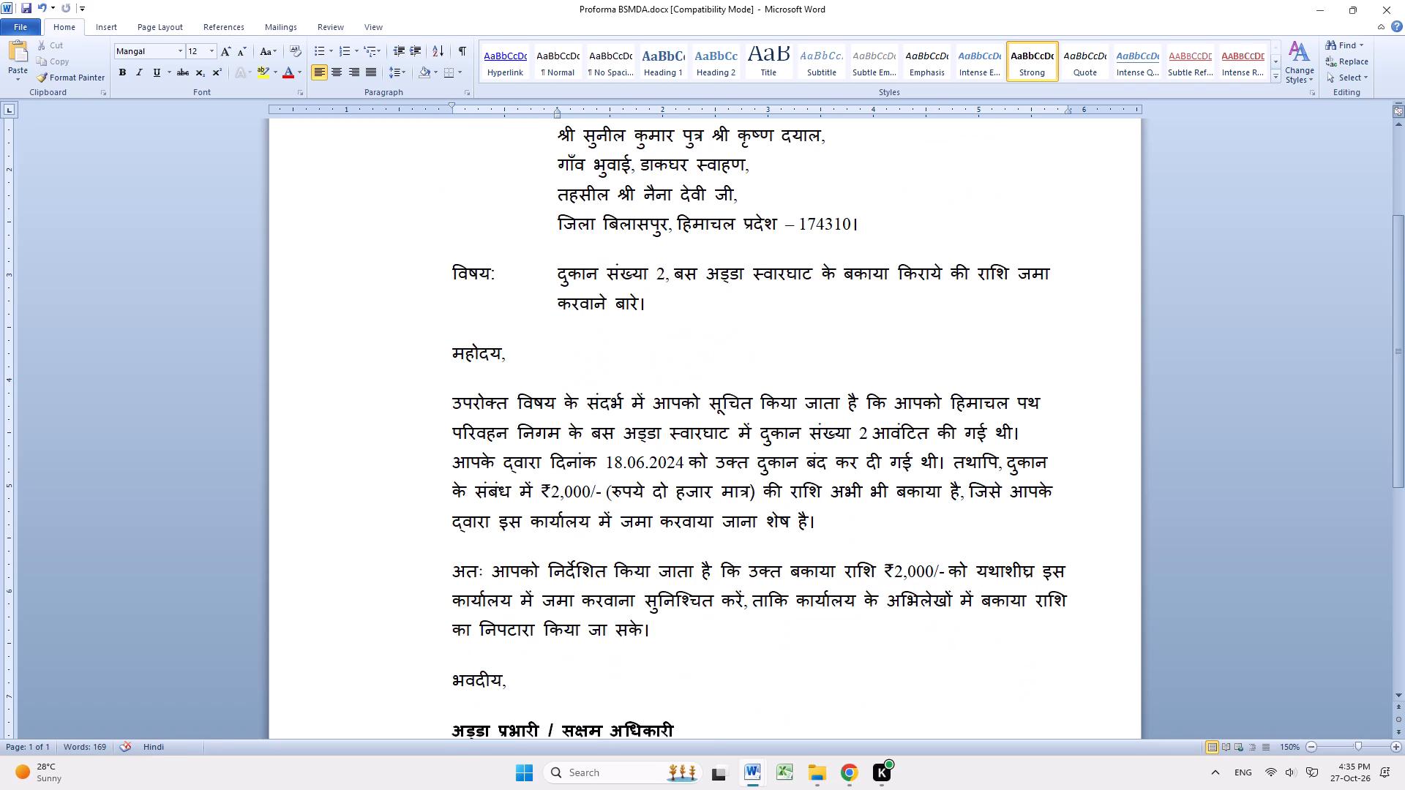
pyautogui.click(457, 399)
pyautogui.click(454, 405)
pyautogui.press('Tab')
pyautogui.press('Tab')
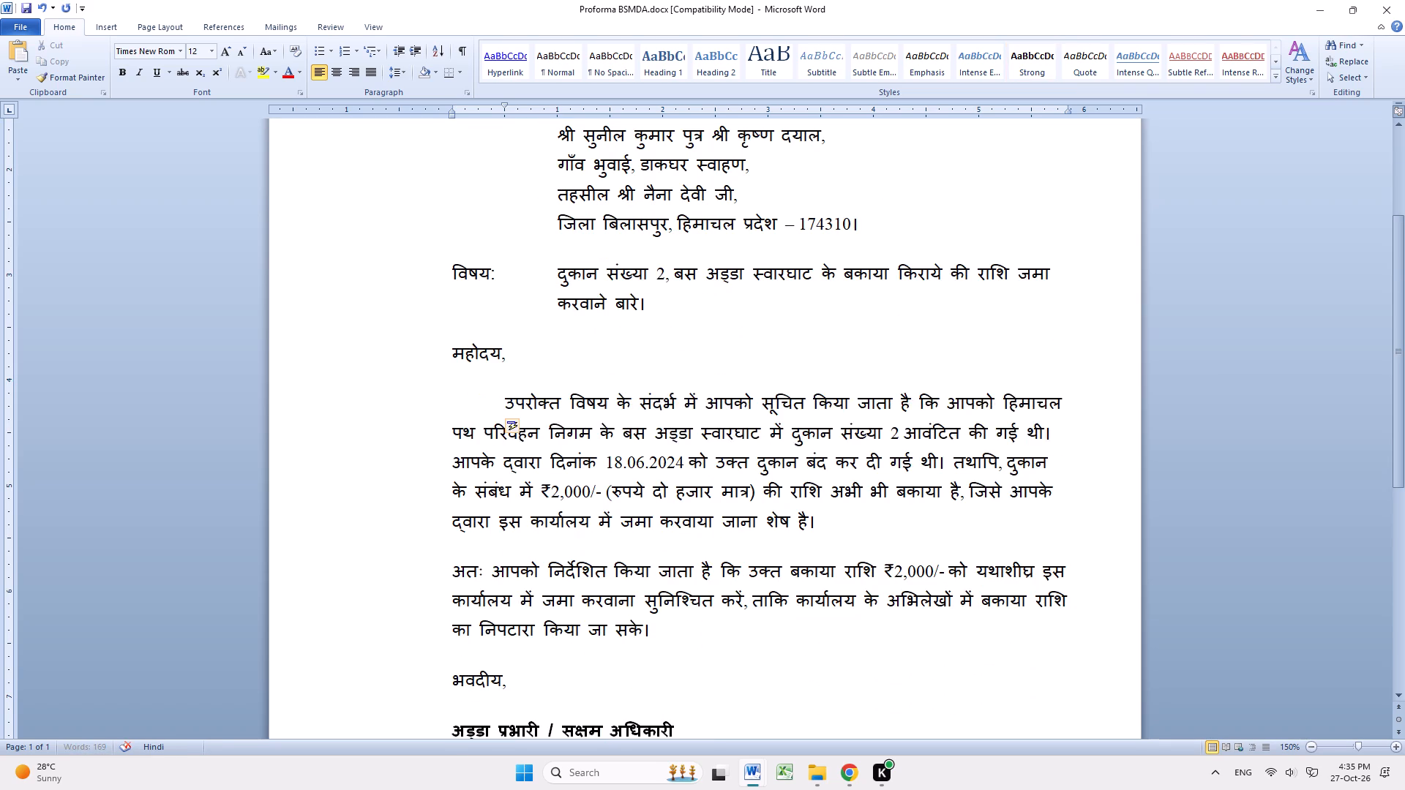
pyautogui.click(507, 431)
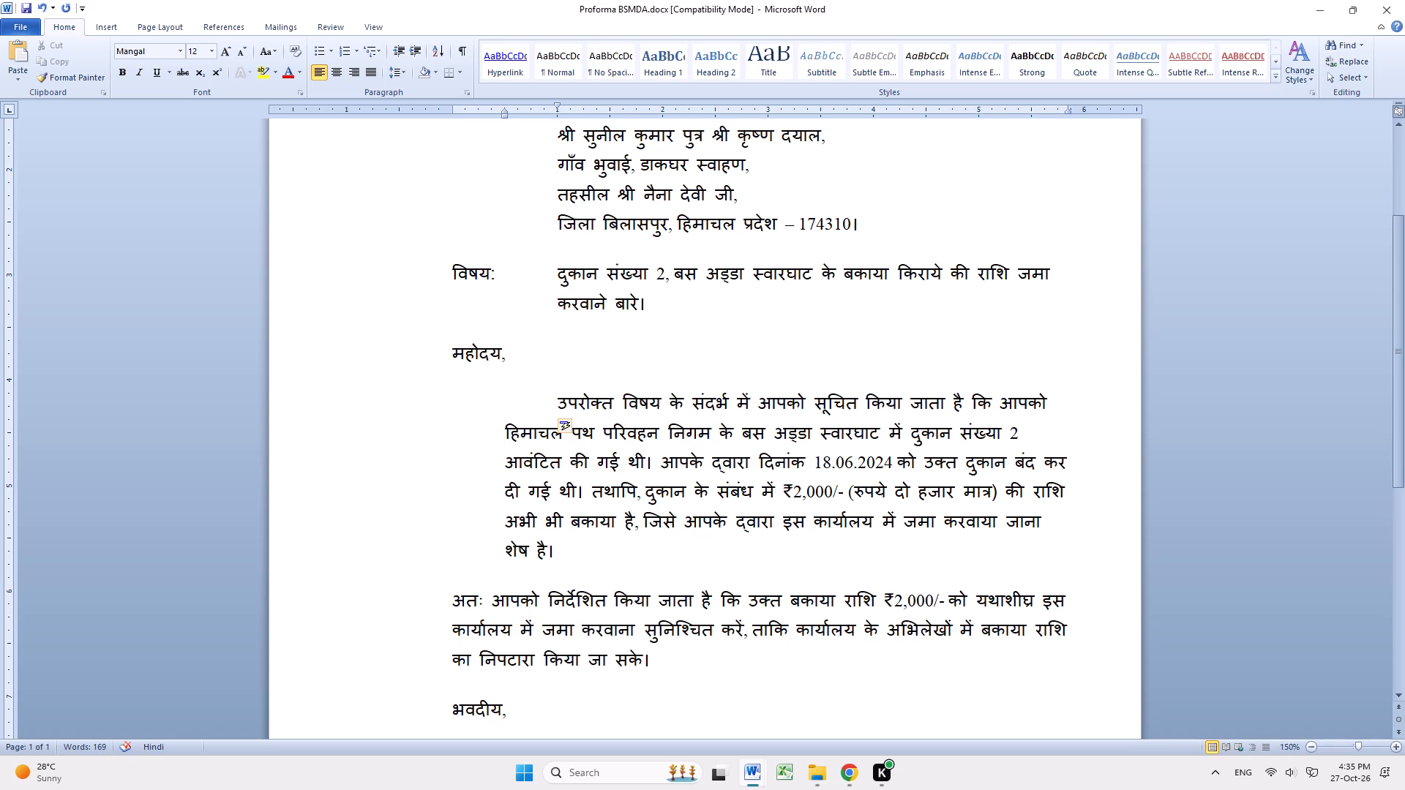
pyautogui.moveTo(503, 112); pyautogui.dragTo(454, 126)
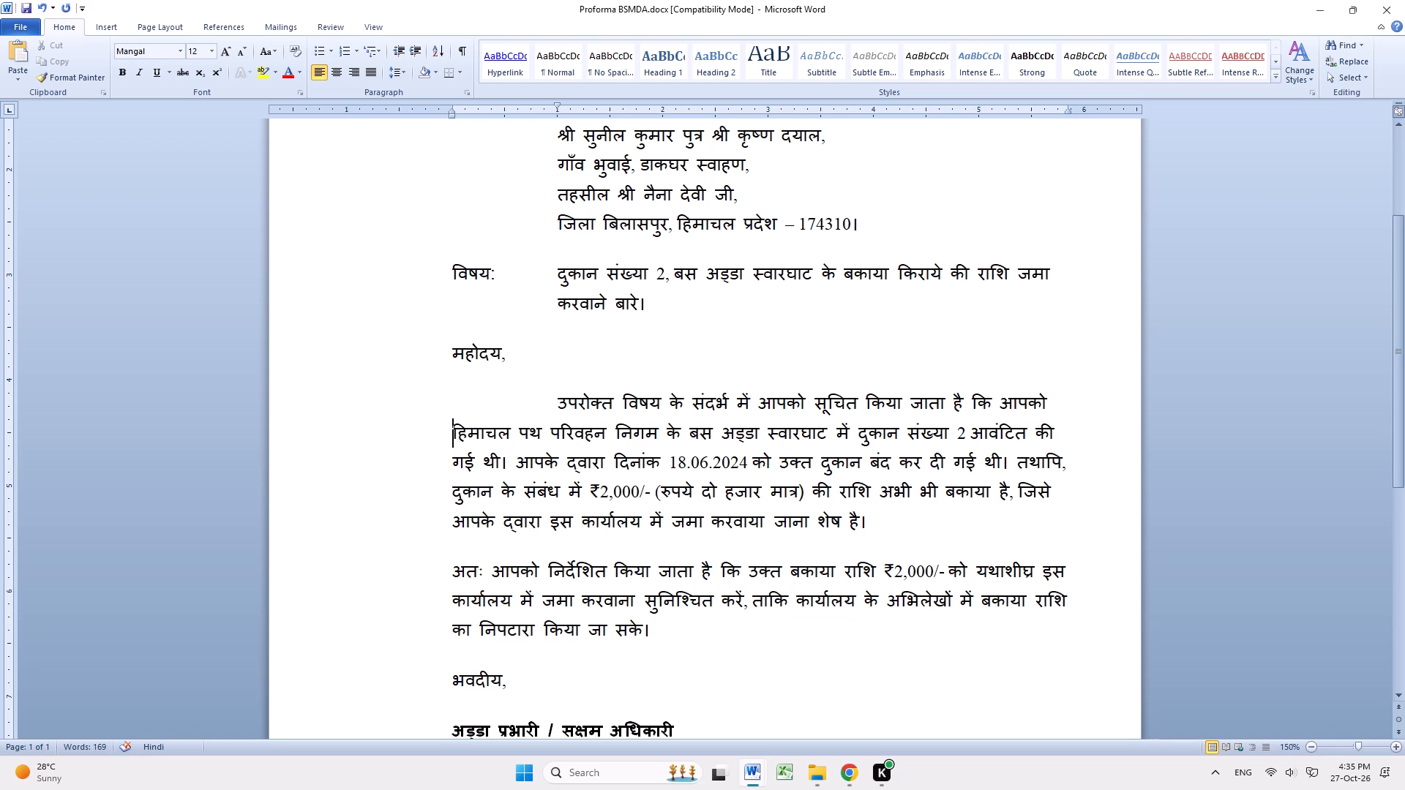
# Switch the input language to Hindi and insert "किराये के" before "संबंध में" in the first body paragraph.
pyautogui.click(525, 493)
pyautogui.click(1241, 778)
pyautogui.click(1206, 689)
pyautogui.write('kiraye')
pyautogui.press('space')
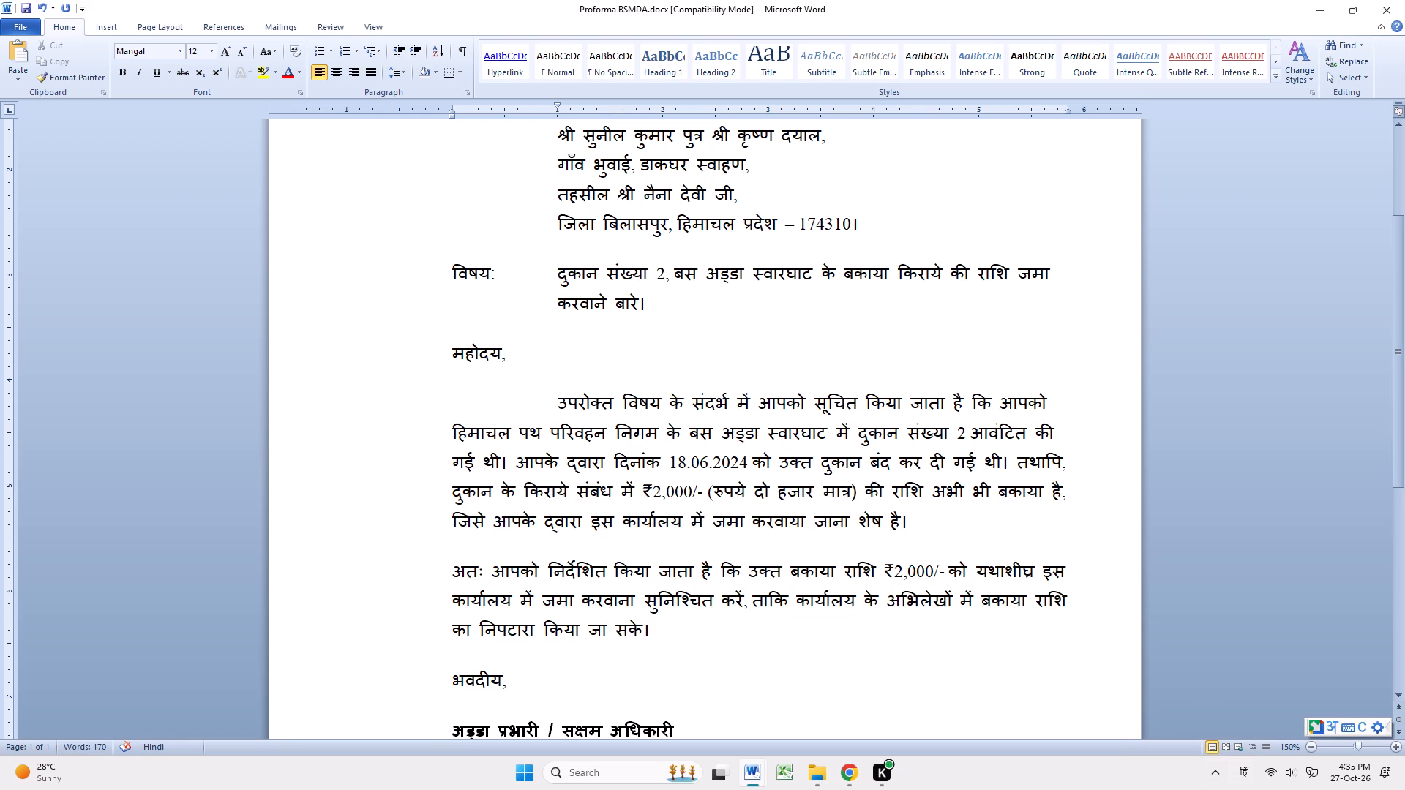
pyautogui.write('ke')
pyautogui.press('space')
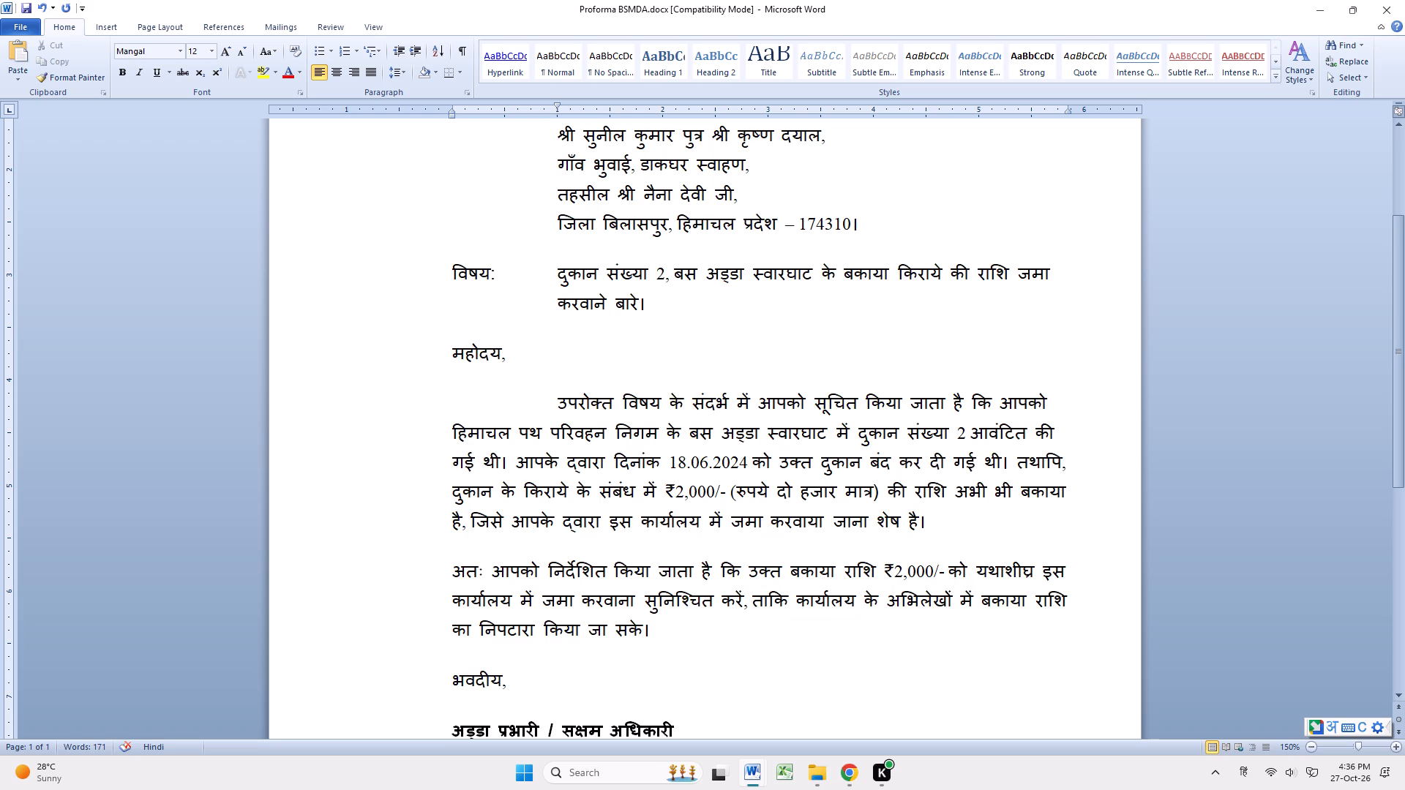
# Replace the salutation "महोदय" with "ज्ञापन", keeping the comma directly after it.
pyautogui.click(449, 577)
pyautogui.moveTo(499, 350); pyautogui.dragTo(446, 356)
pyautogui.scroll(4, 646, 503)
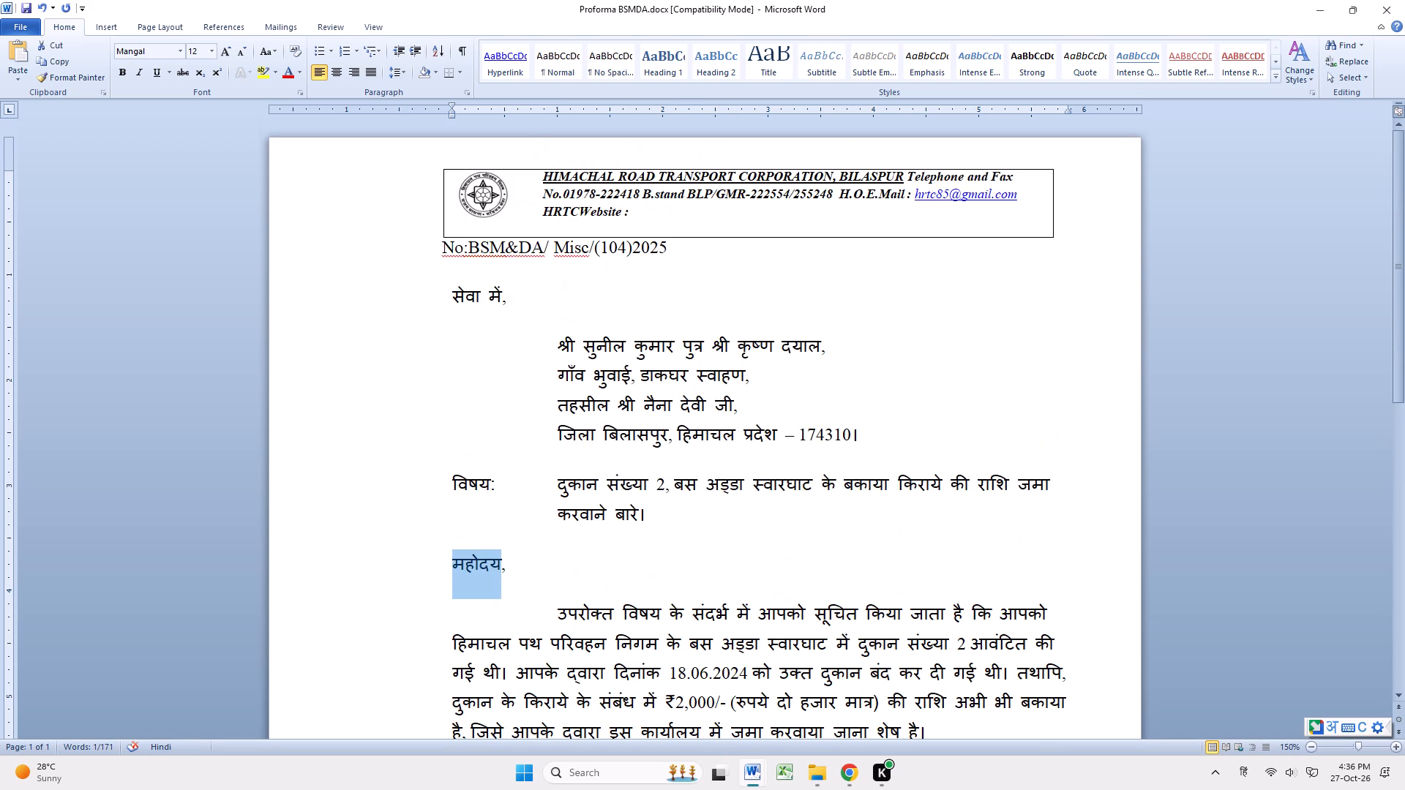
pyautogui.write('gyapan')
pyautogui.press('space')
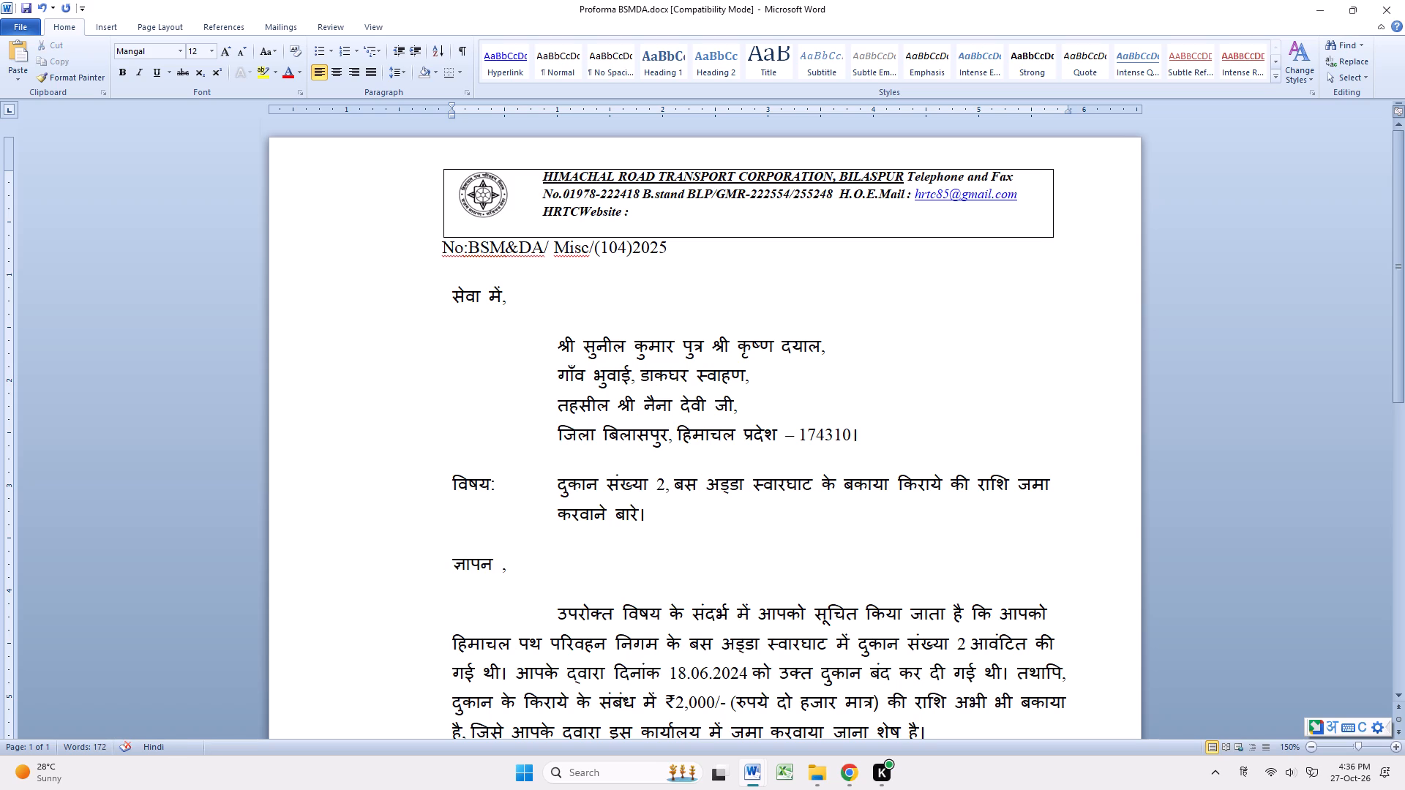
pyautogui.press('BackSpace')
# Replace "सेवा में" above the address with "प्रेषित", keeping the comma directly after it.
pyautogui.moveTo(499, 296); pyautogui.dragTo(446, 296)
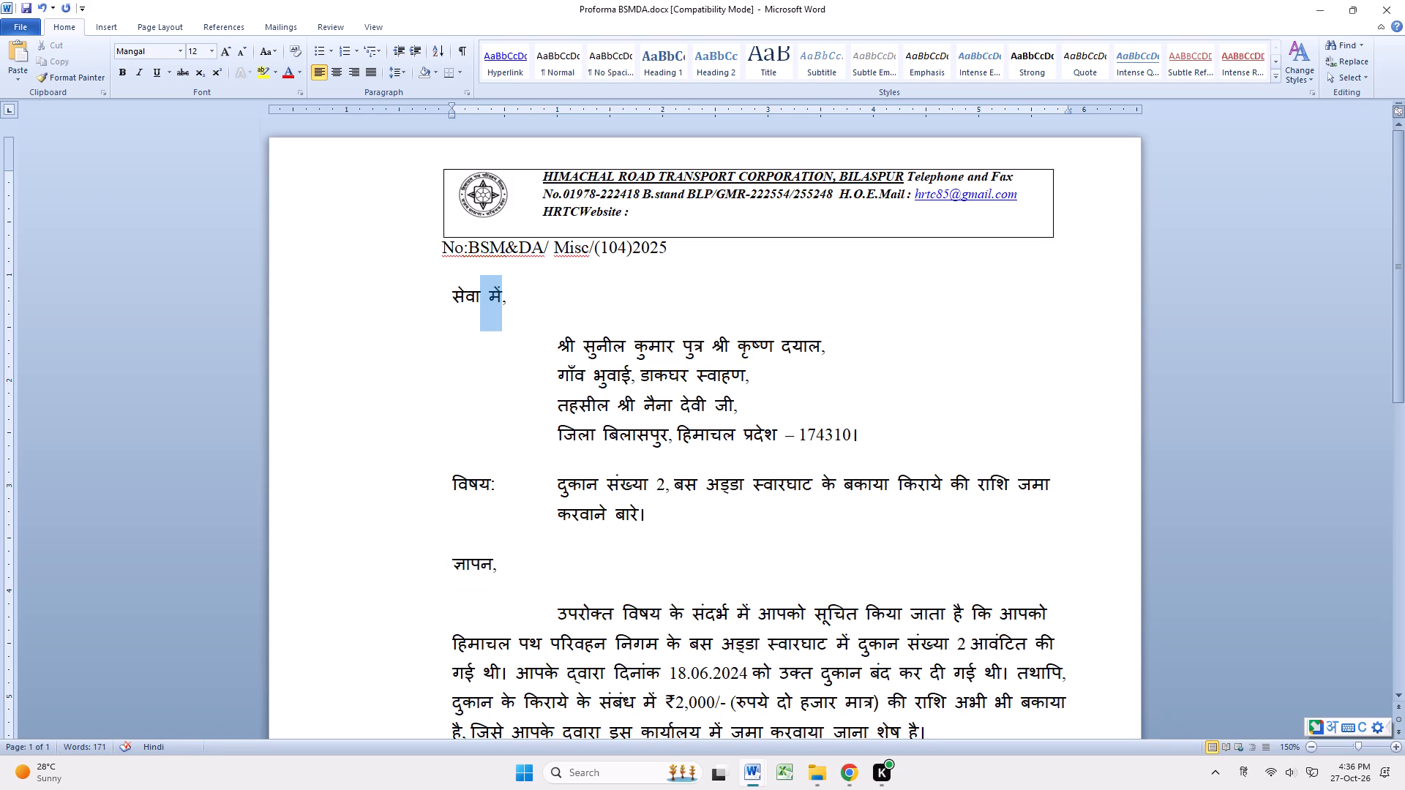
pyautogui.moveTo(446, 296); pyautogui.dragTo(442, 295)
pyautogui.write('preshit')
pyautogui.press('space')
pyautogui.press('BackSpace')
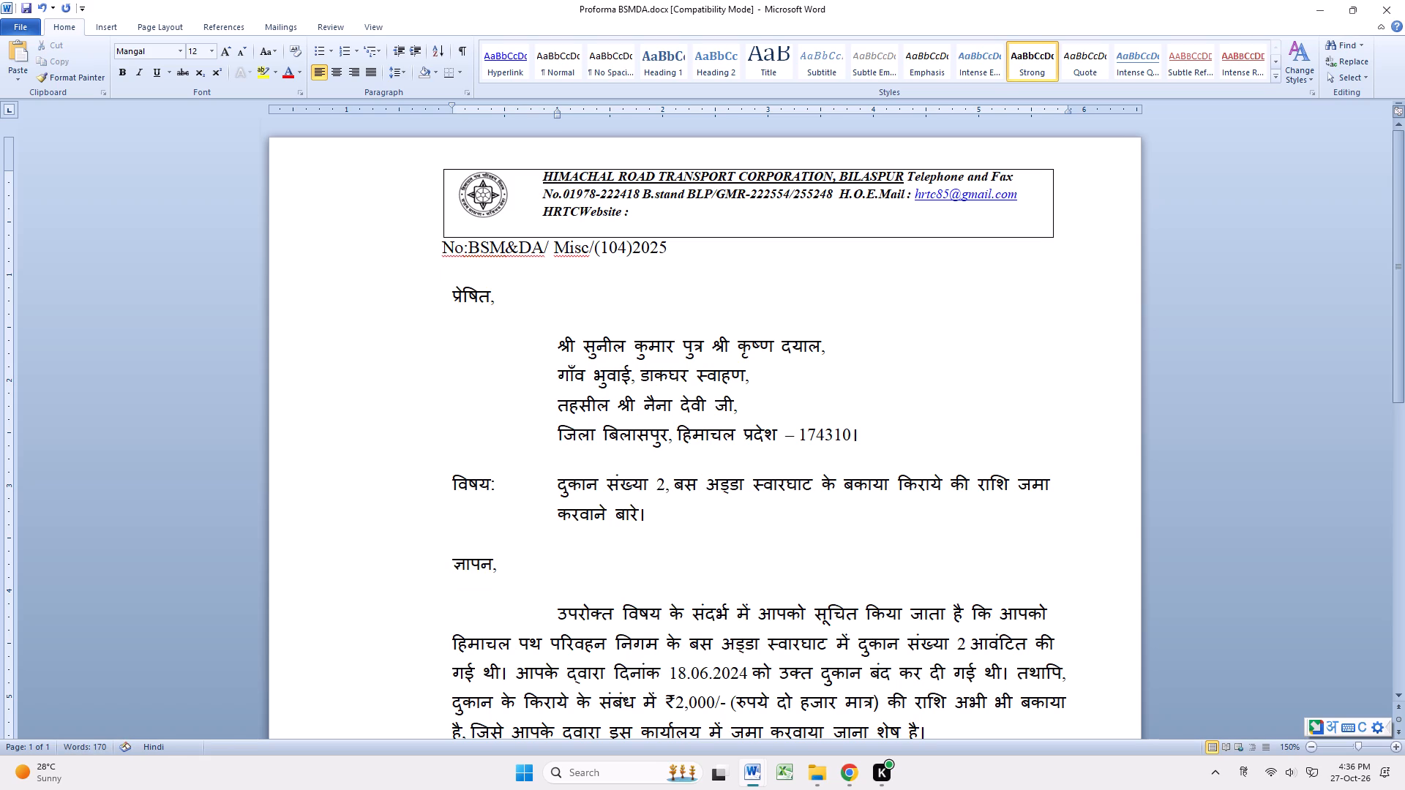
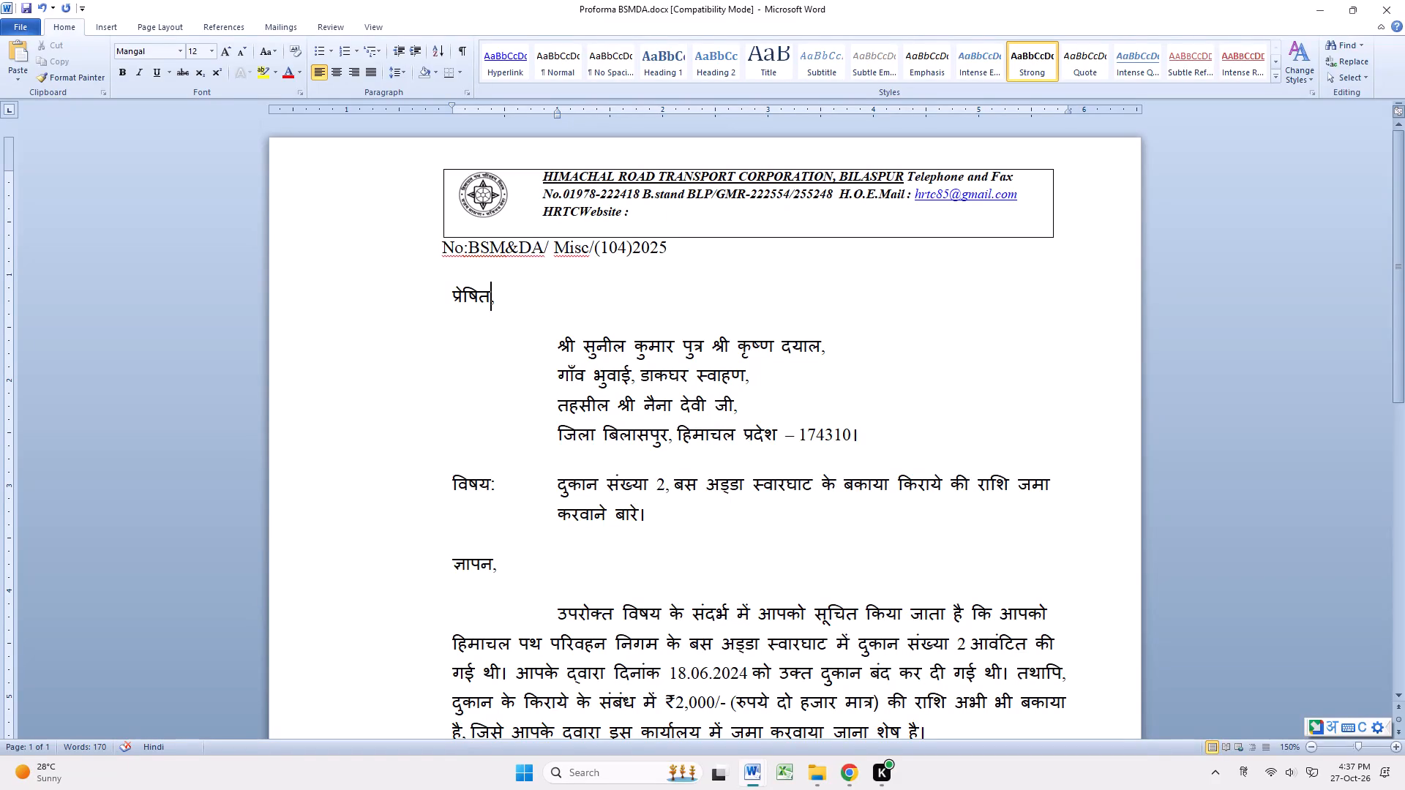
# Replace the danda at the end of the subject text, after "बारे", with a full stop.
pyautogui.click(645, 513)
pyautogui.press('BackSpace')
pyautogui.press('.')
pyautogui.click(698, 537)
# Make the whole subject entry bold, including the "विषय:" label and both lines of its text.
pyautogui.scroll(-3, 708, 548)
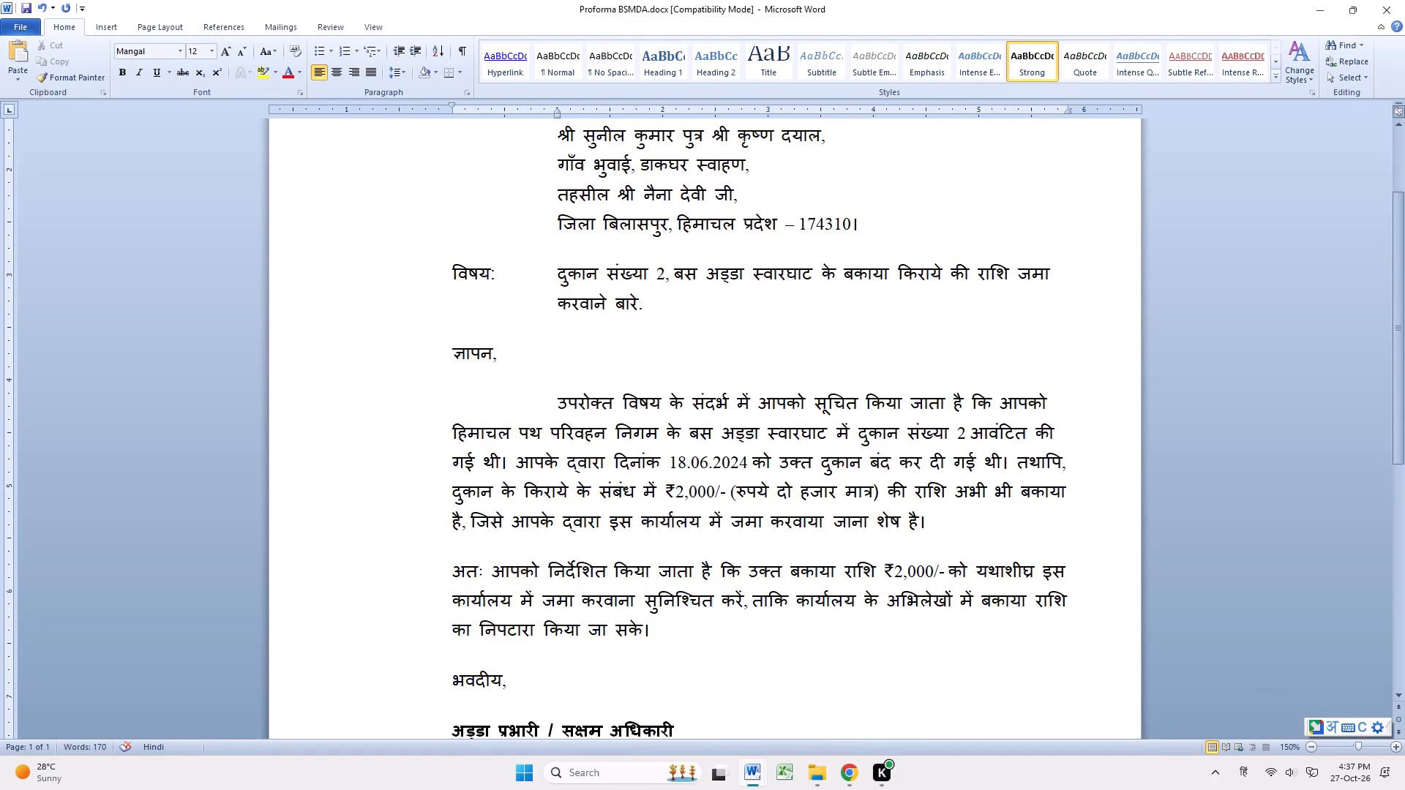
pyautogui.scroll(-1, 708, 548)
pyautogui.moveTo(645, 305); pyautogui.dragTo(446, 270)
pyautogui.hotkey('ctrl', 'b')
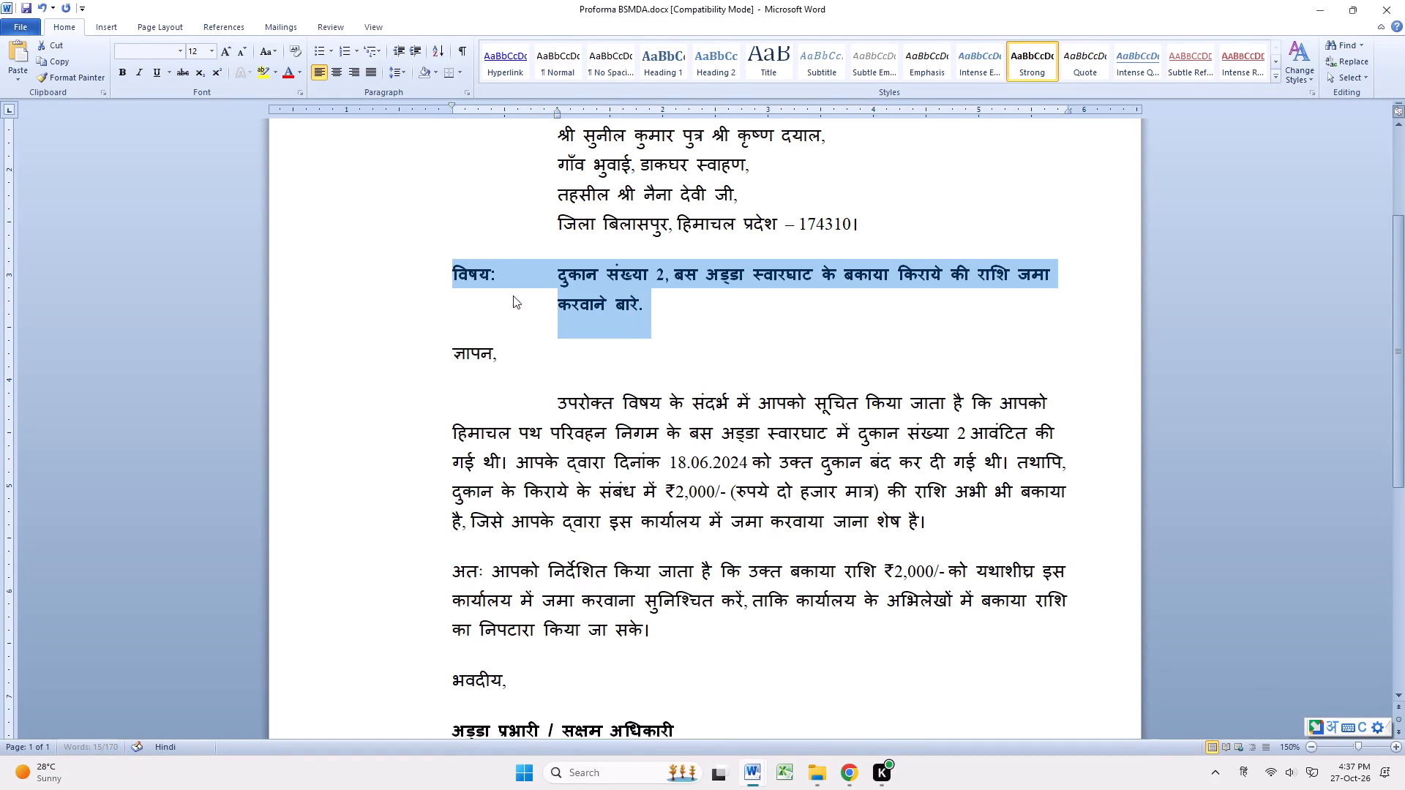
pyautogui.click(694, 331)
# Delete the closing line "भवदीय," above the signature block.
pyautogui.scroll(-4, 793, 537)
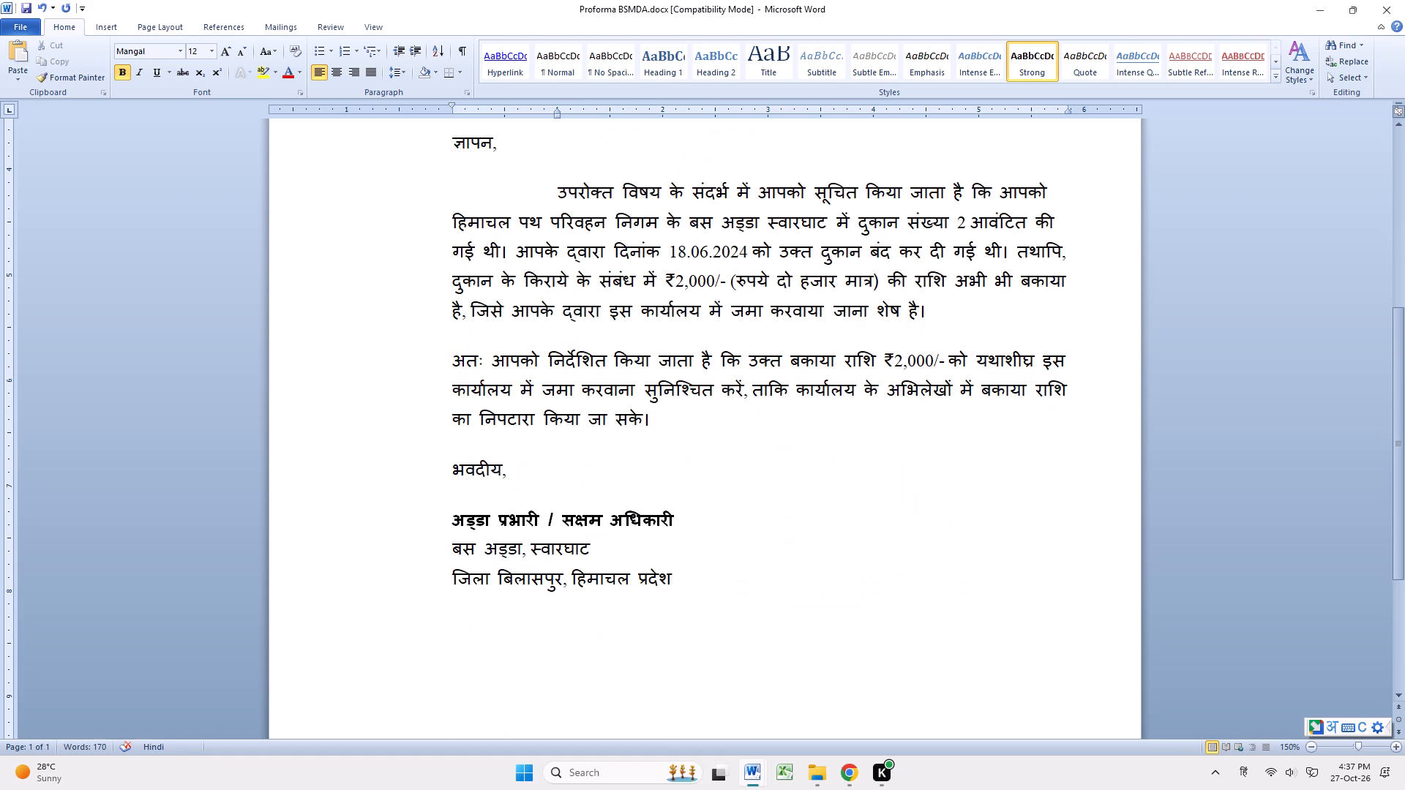
pyautogui.moveTo(512, 469); pyautogui.dragTo(449, 461)
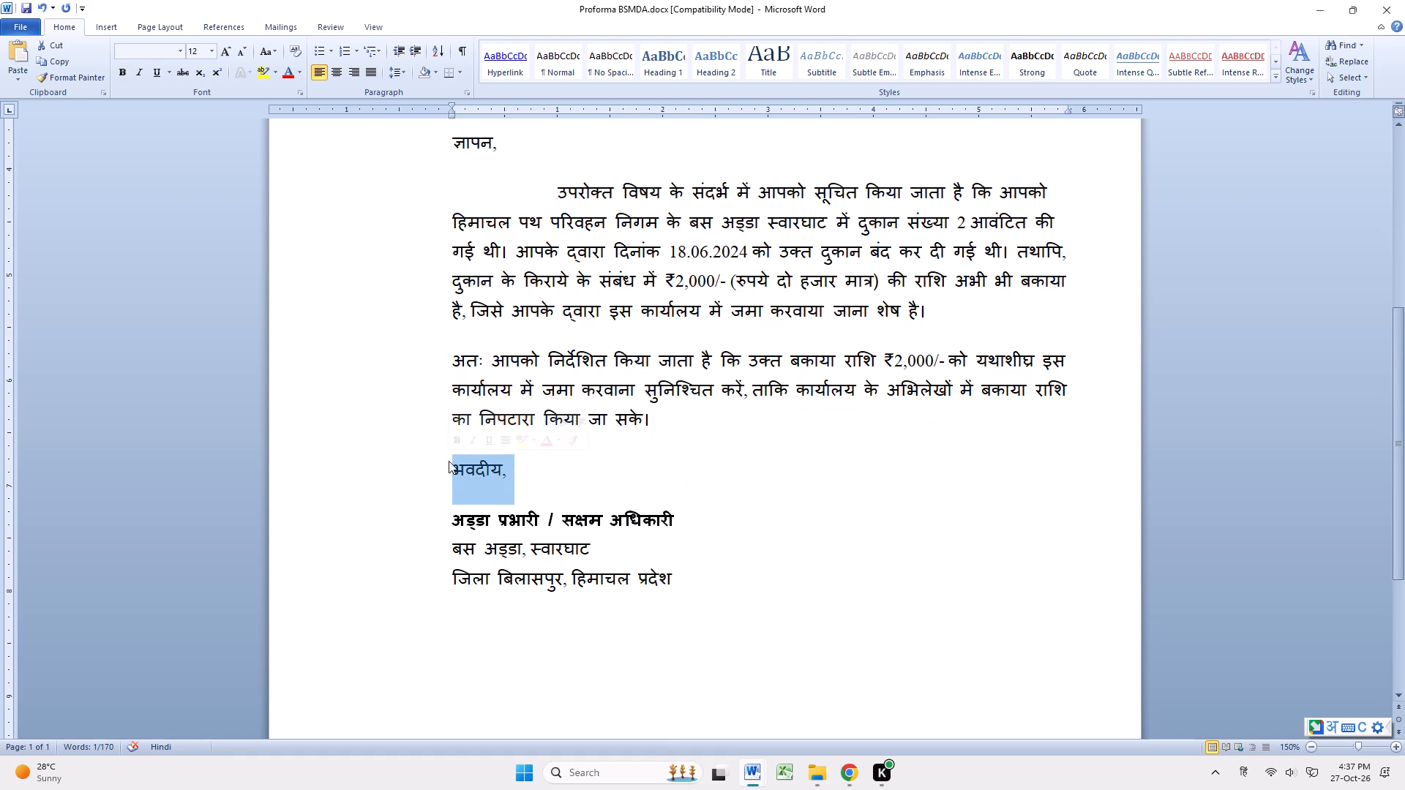
pyautogui.press('BackSpace')
# Indent all three lines of the signature block to 3 inches.
pyautogui.moveTo(700, 541); pyautogui.dragTo(473, 474)
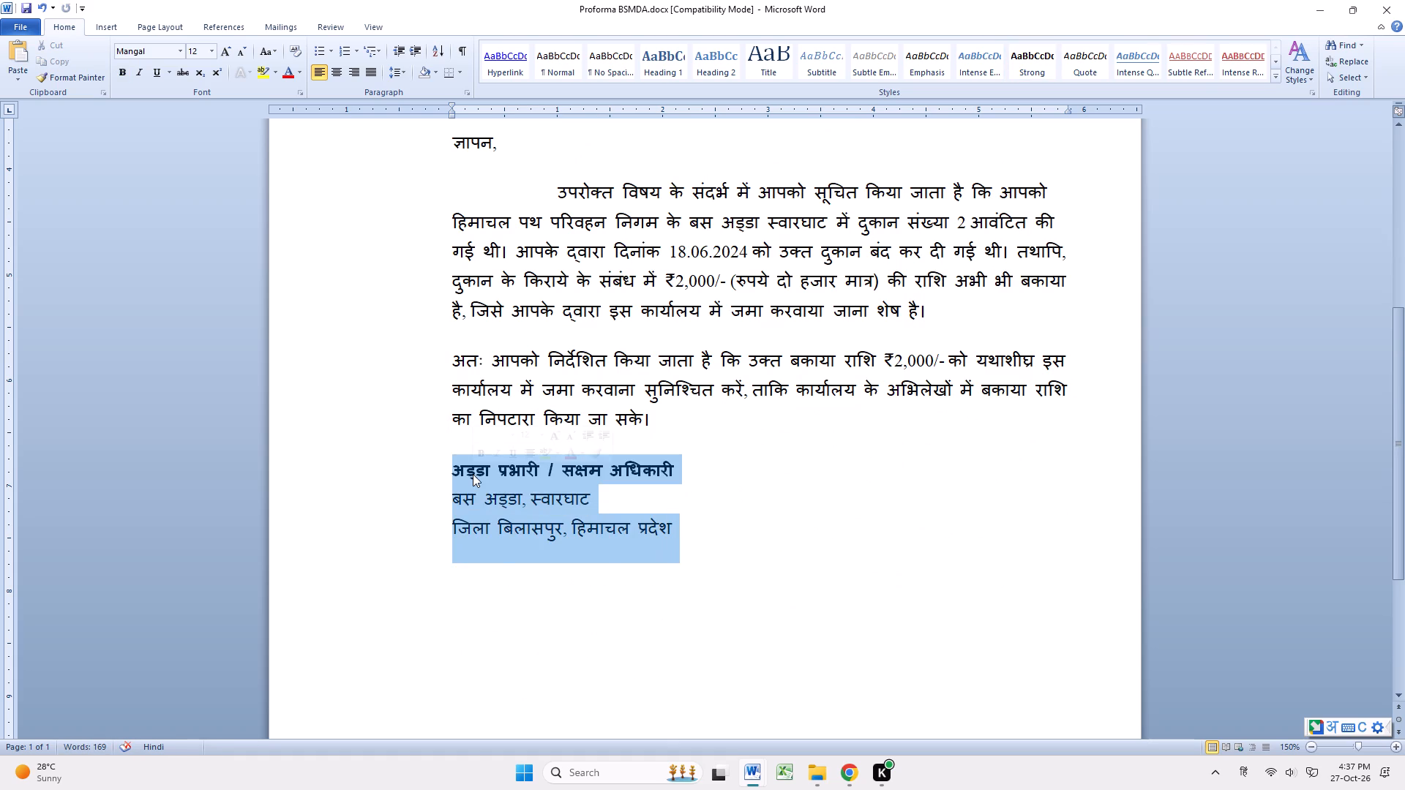
pyautogui.press('Tab')
pyautogui.press('Tab')
pyautogui.press('Tab')
pyautogui.press('Tab')
pyautogui.press('Tab')
pyautogui.press('Tab')
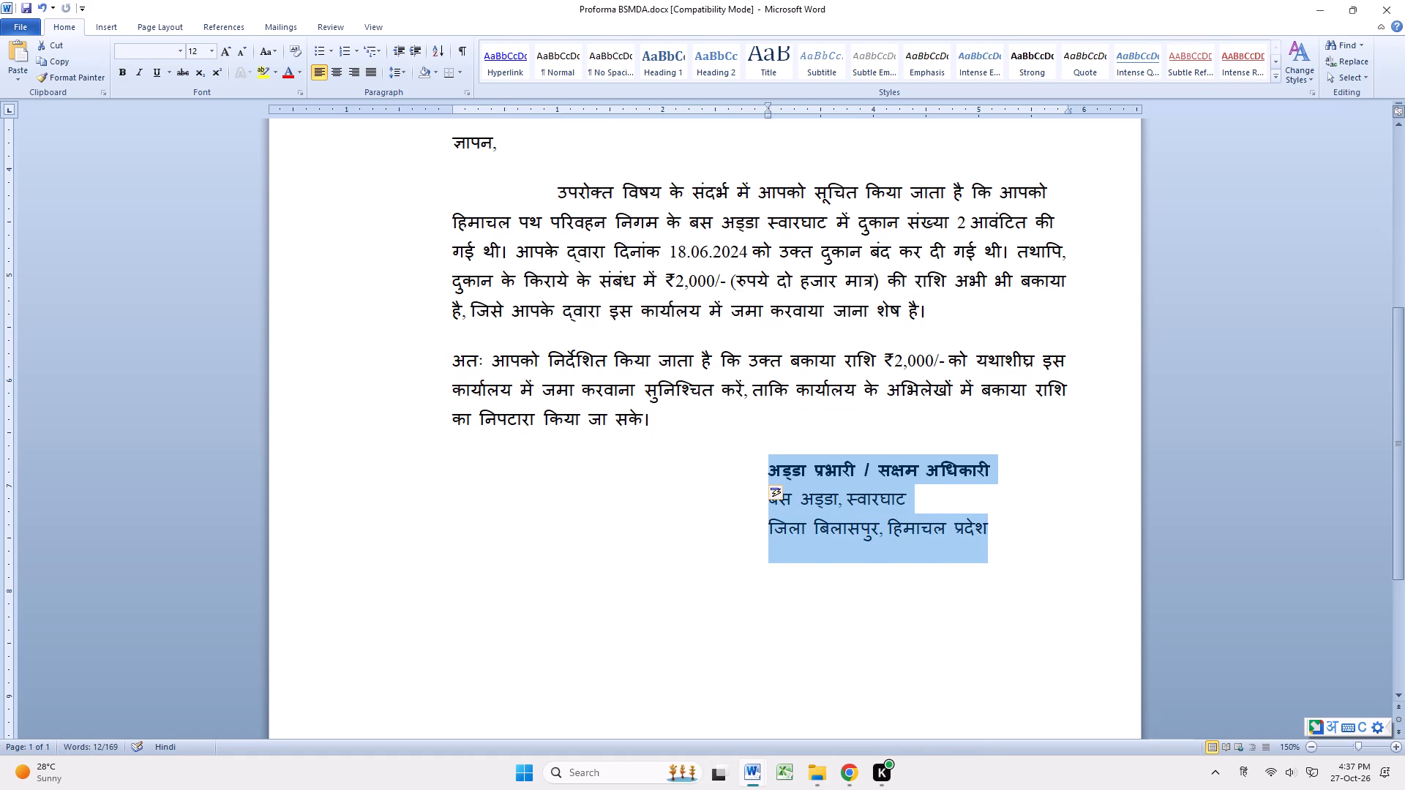
pyautogui.click(1038, 618)
# Replace the first two lines of the signature block with the bold designation "मंडलीय प्रबंधक" in Hindi.
pyautogui.moveTo(1006, 475); pyautogui.dragTo(726, 464)
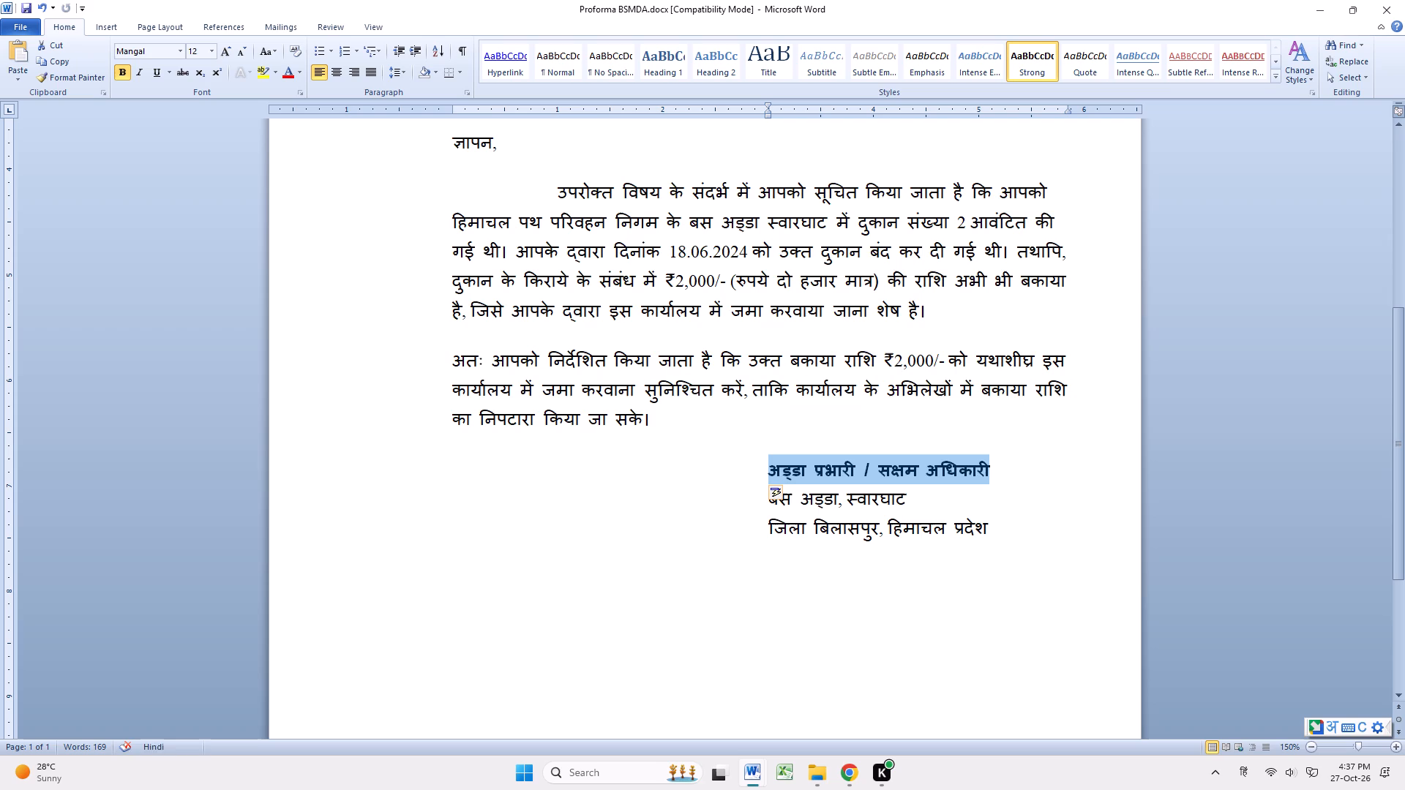
pyautogui.moveTo(916, 505); pyautogui.dragTo(787, 478)
pyautogui.press('BackSpace')
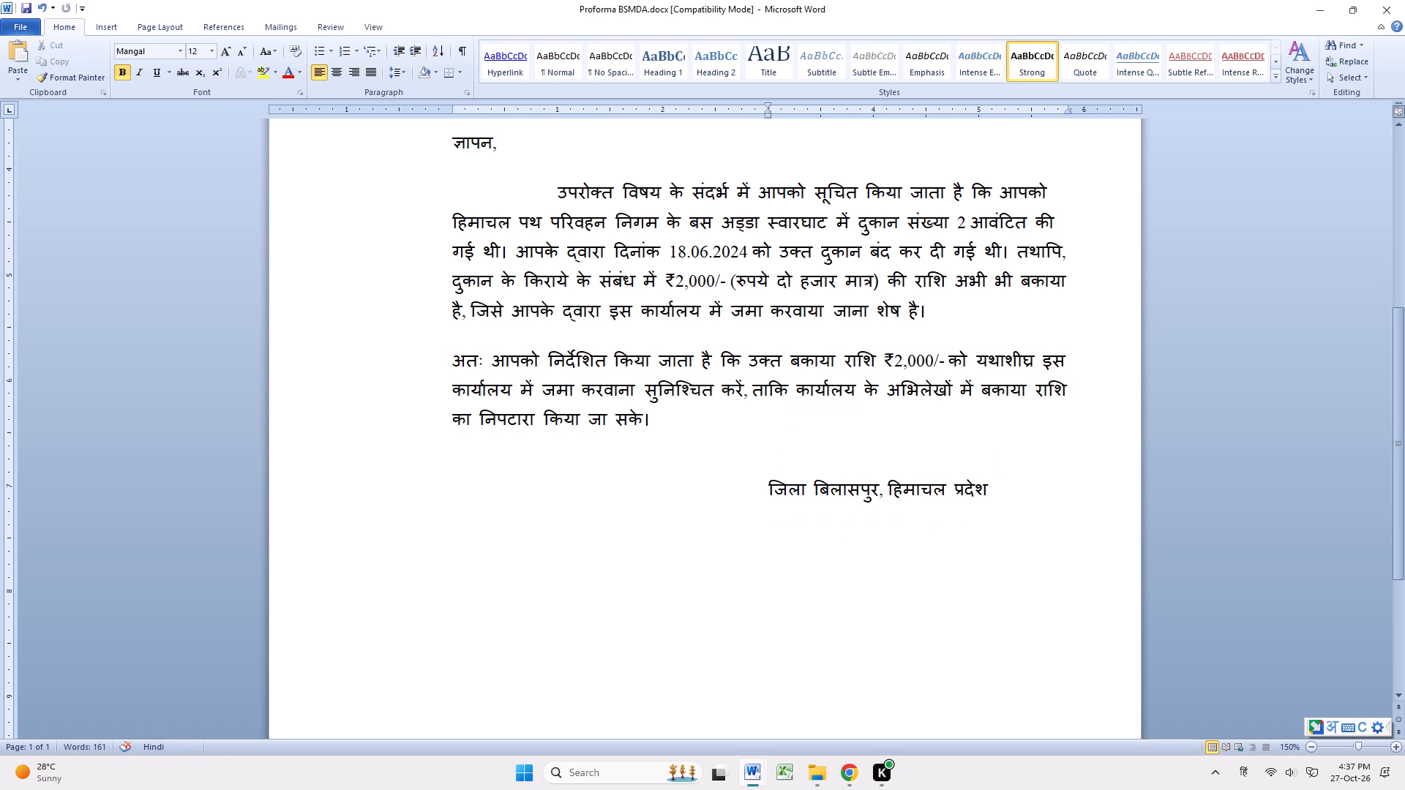
pyautogui.write('mand')
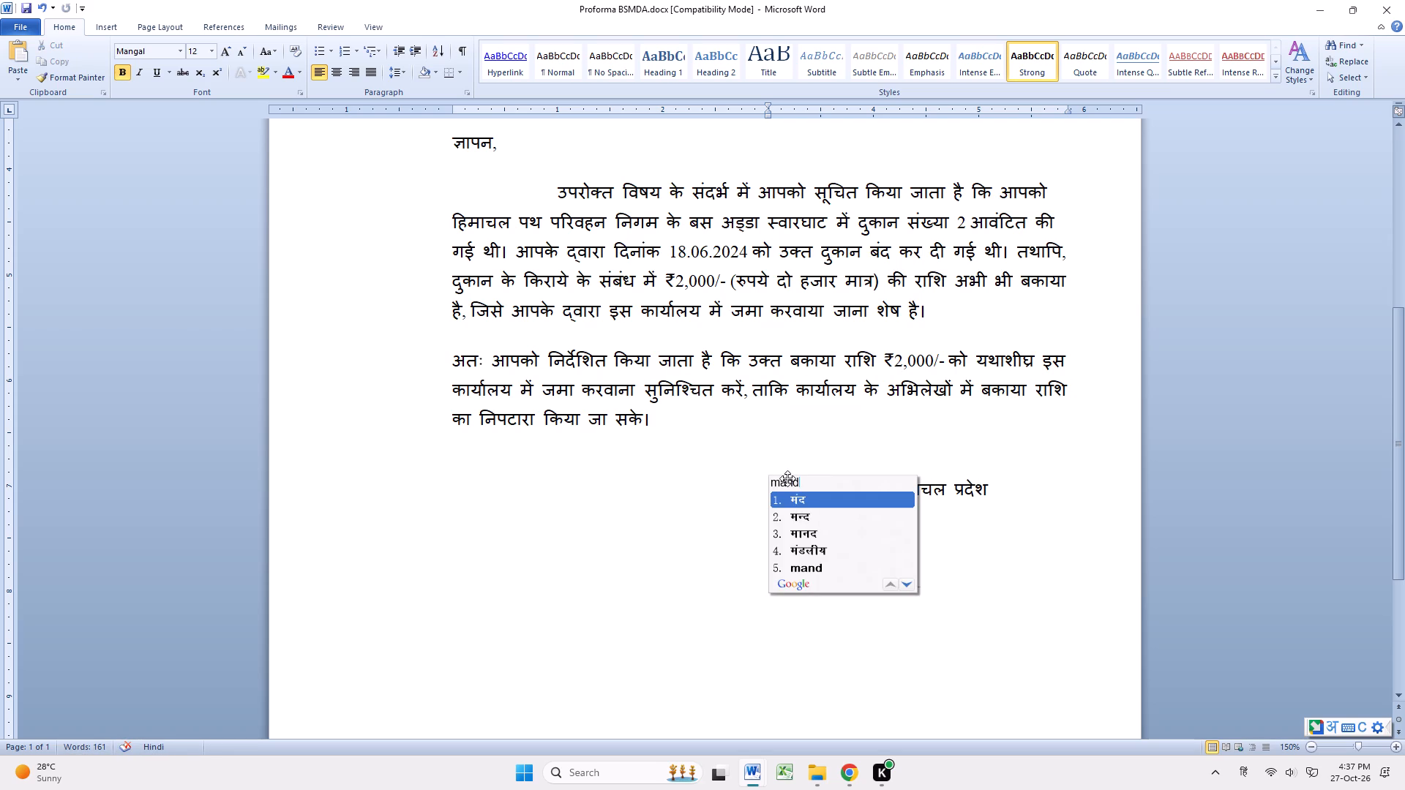
pyautogui.write('liya pra')
pyautogui.press('v')
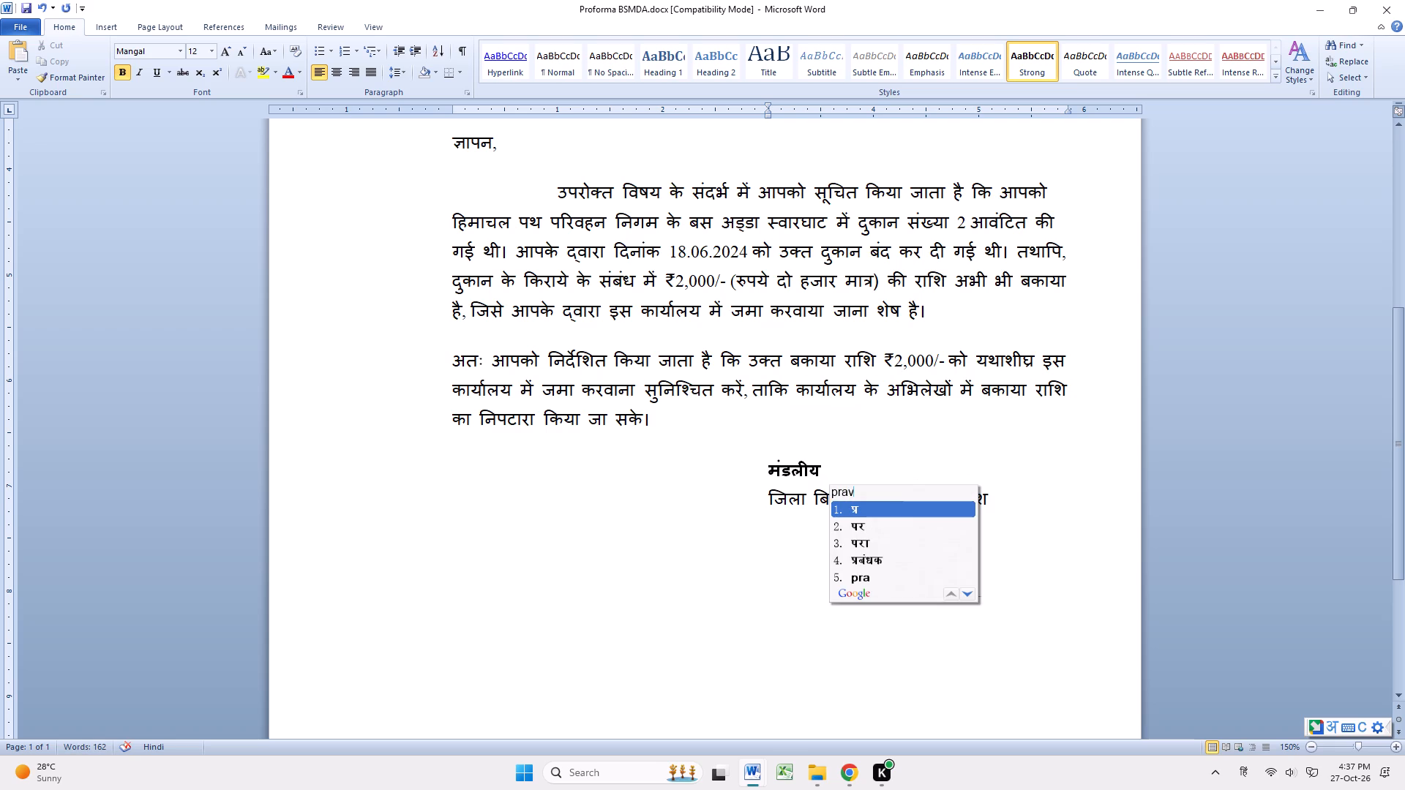
pyautogui.press('BackSpace')
pyautogui.write('bandhak')
pyautogui.press('space')
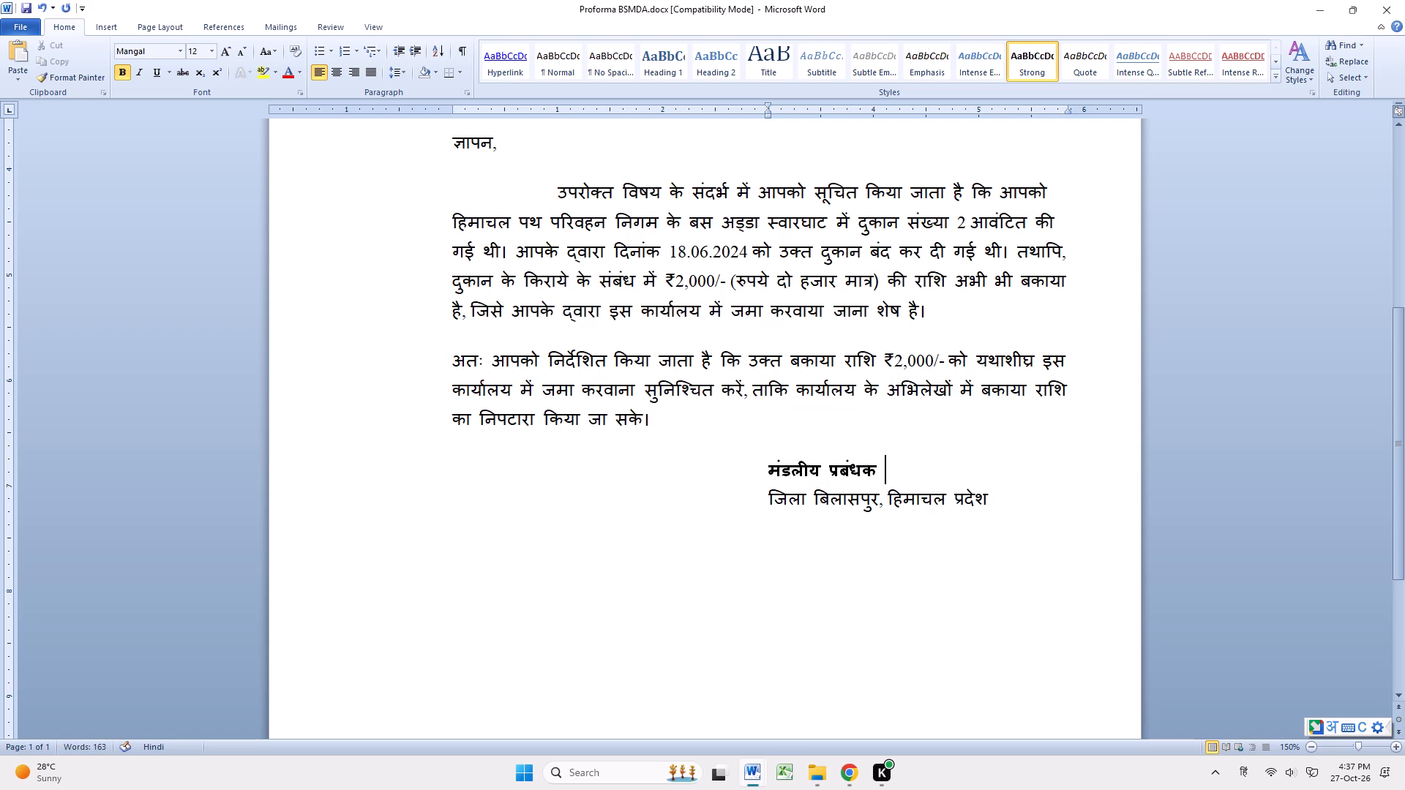
# Copy "हिमाचल पथ परिवहन निगम" from the first body paragraph onto a new line below "मंडलीय प्रबंधक".
pyautogui.press('Return')
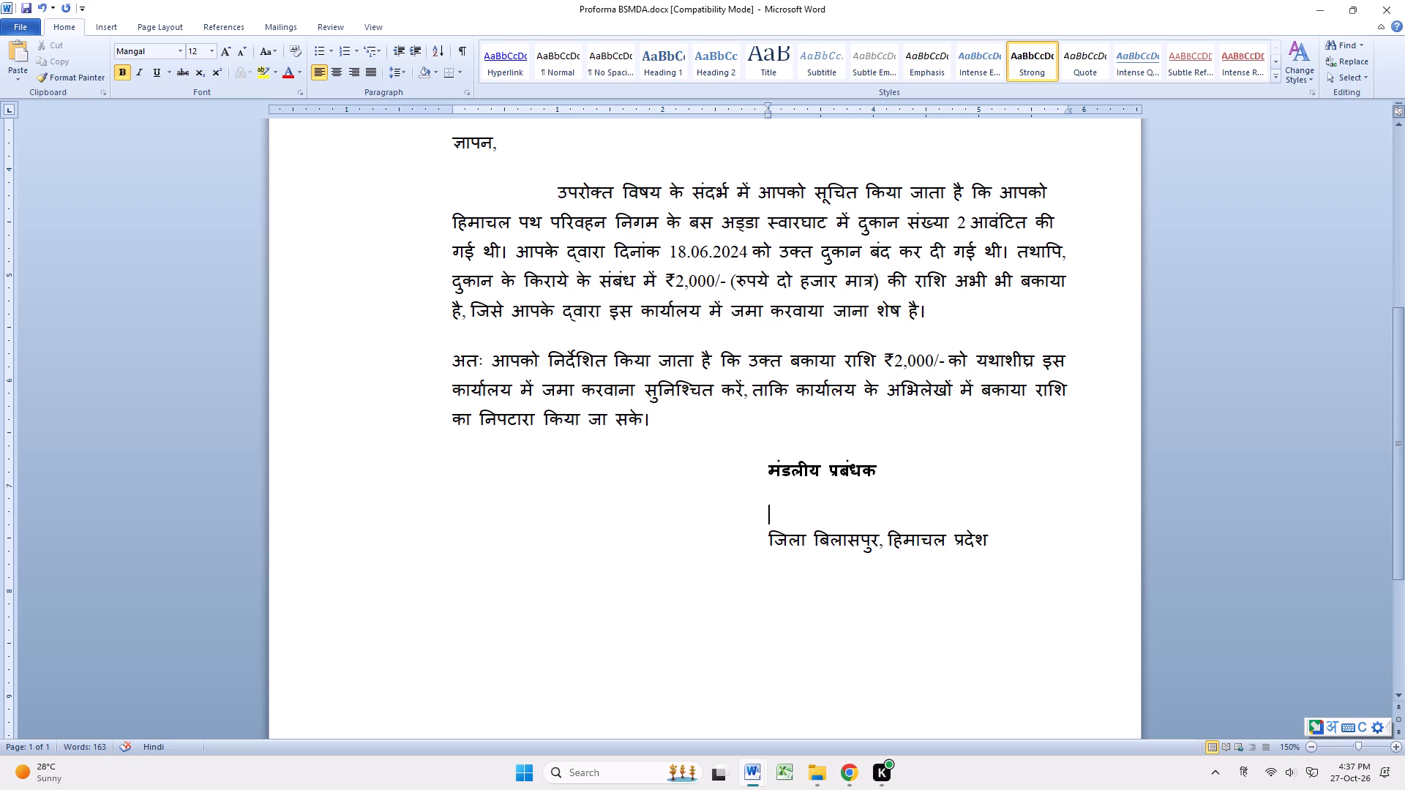
pyautogui.moveTo(656, 221); pyautogui.dragTo(452, 221)
pyautogui.hotkey('ctrl', 'c')
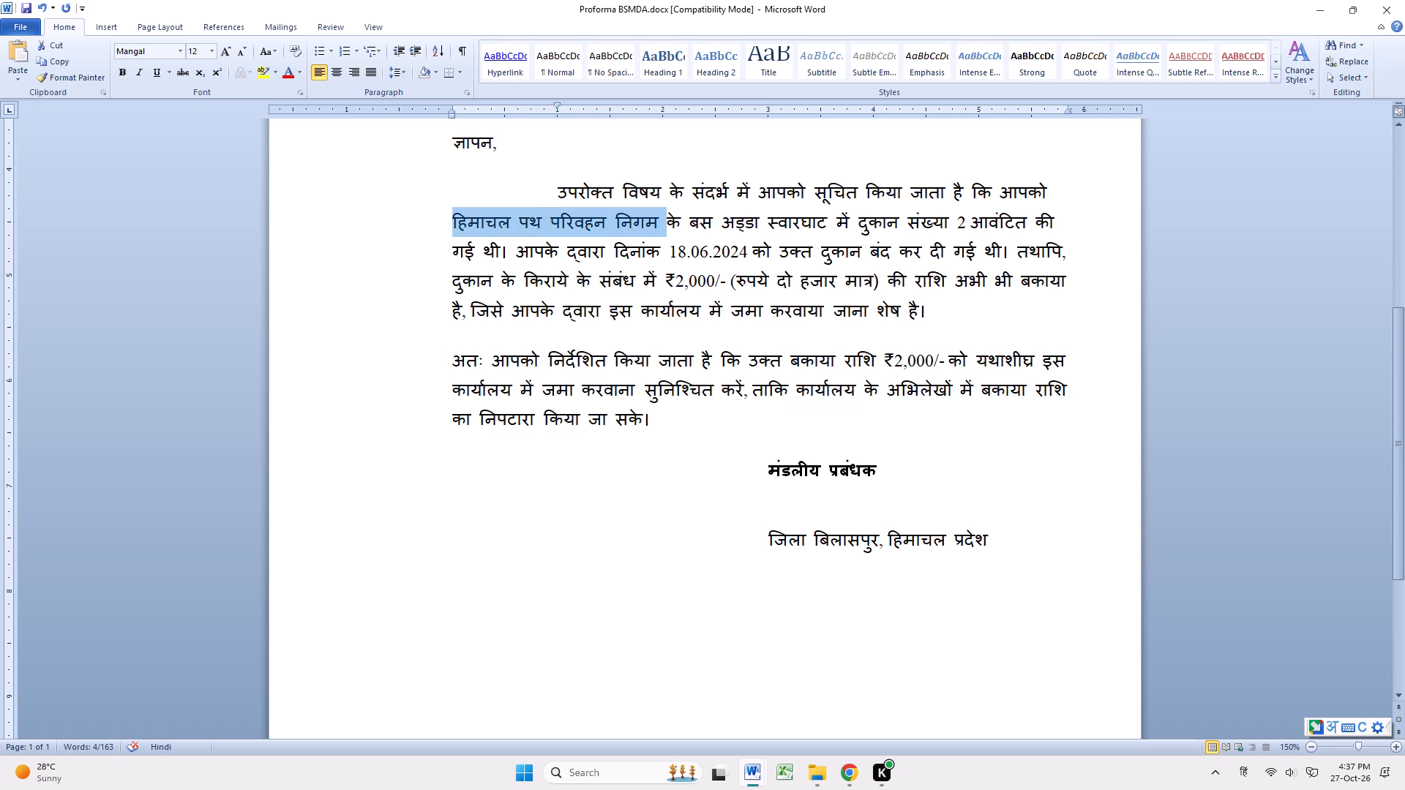
pyautogui.click(773, 497)
pyautogui.click(880, 467)
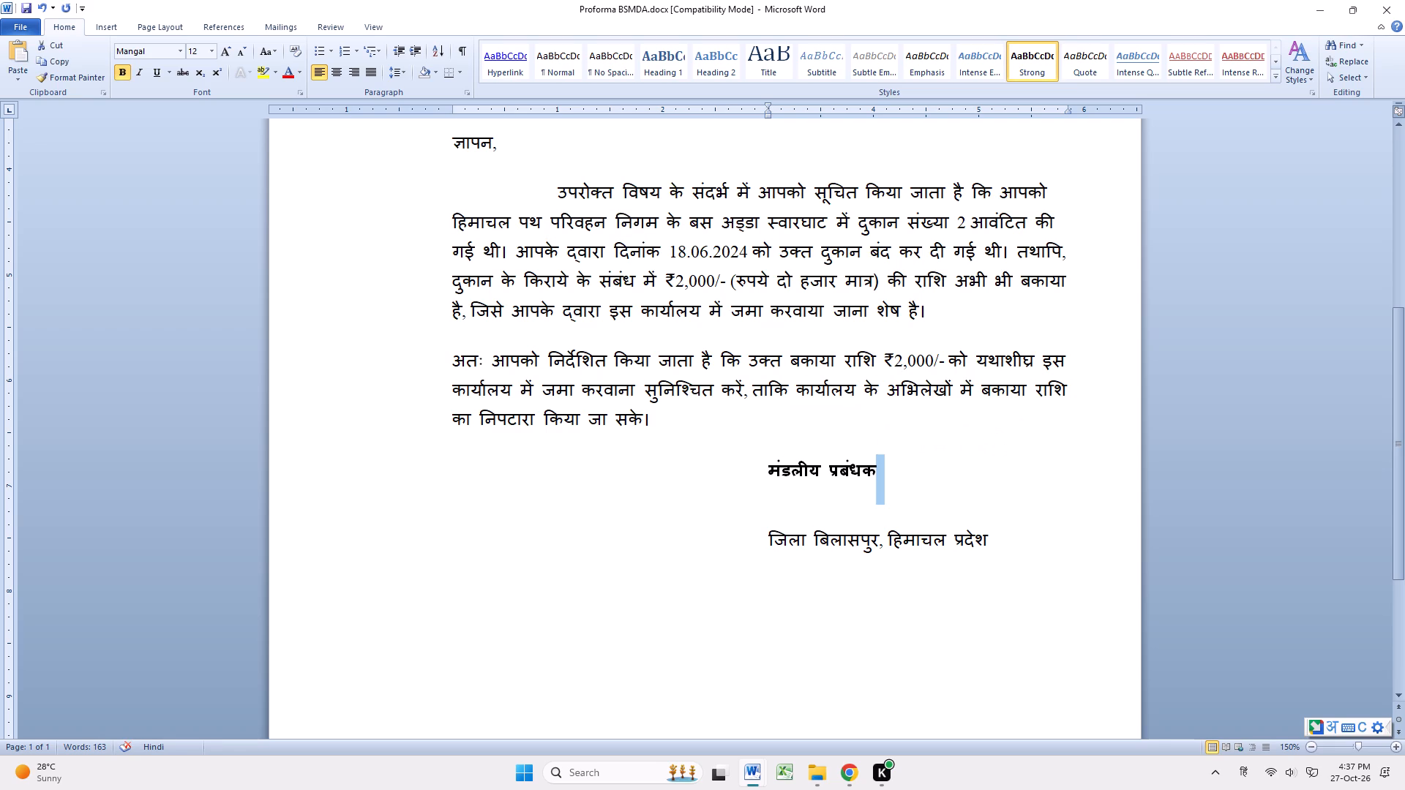
pyautogui.press('Return')
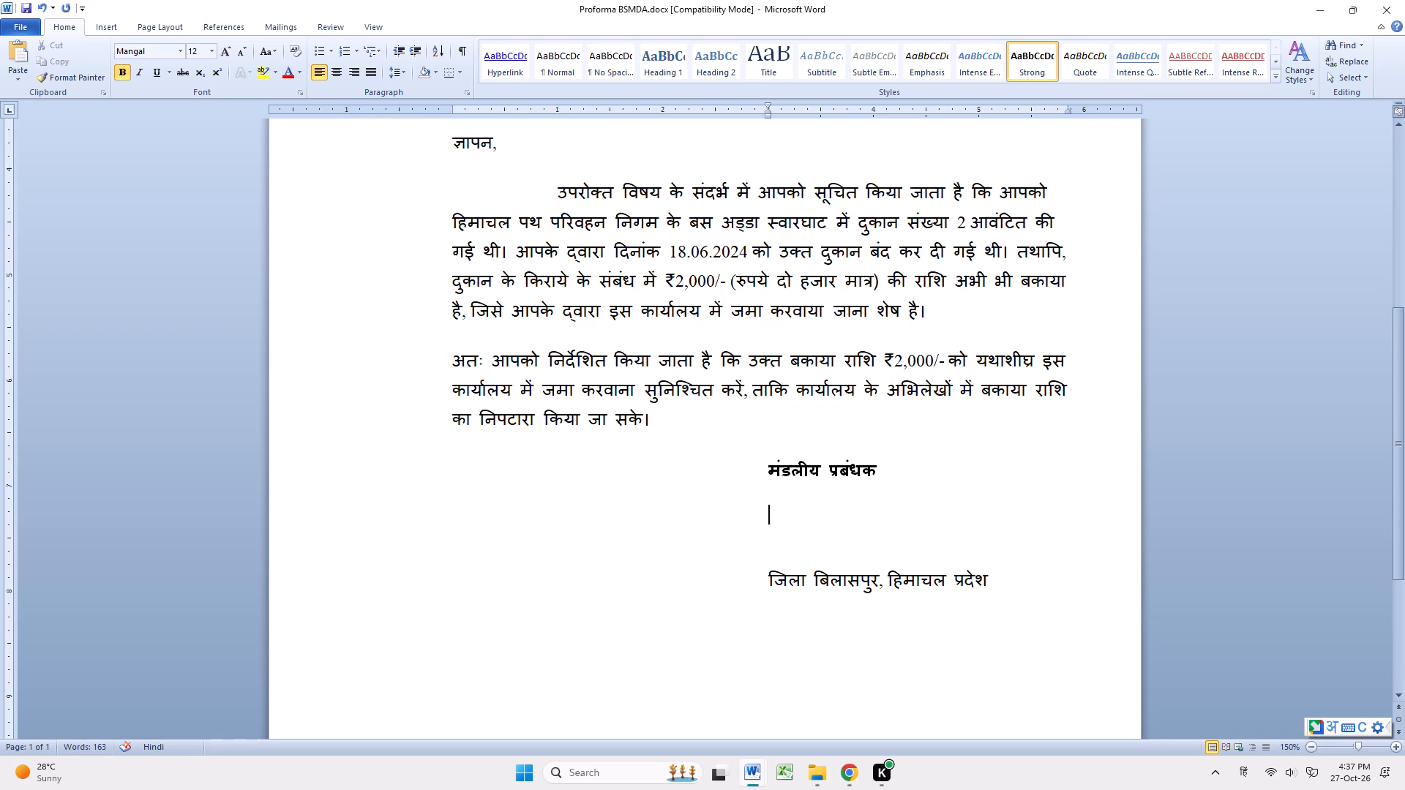
pyautogui.hotkey('ctrl', 'v')
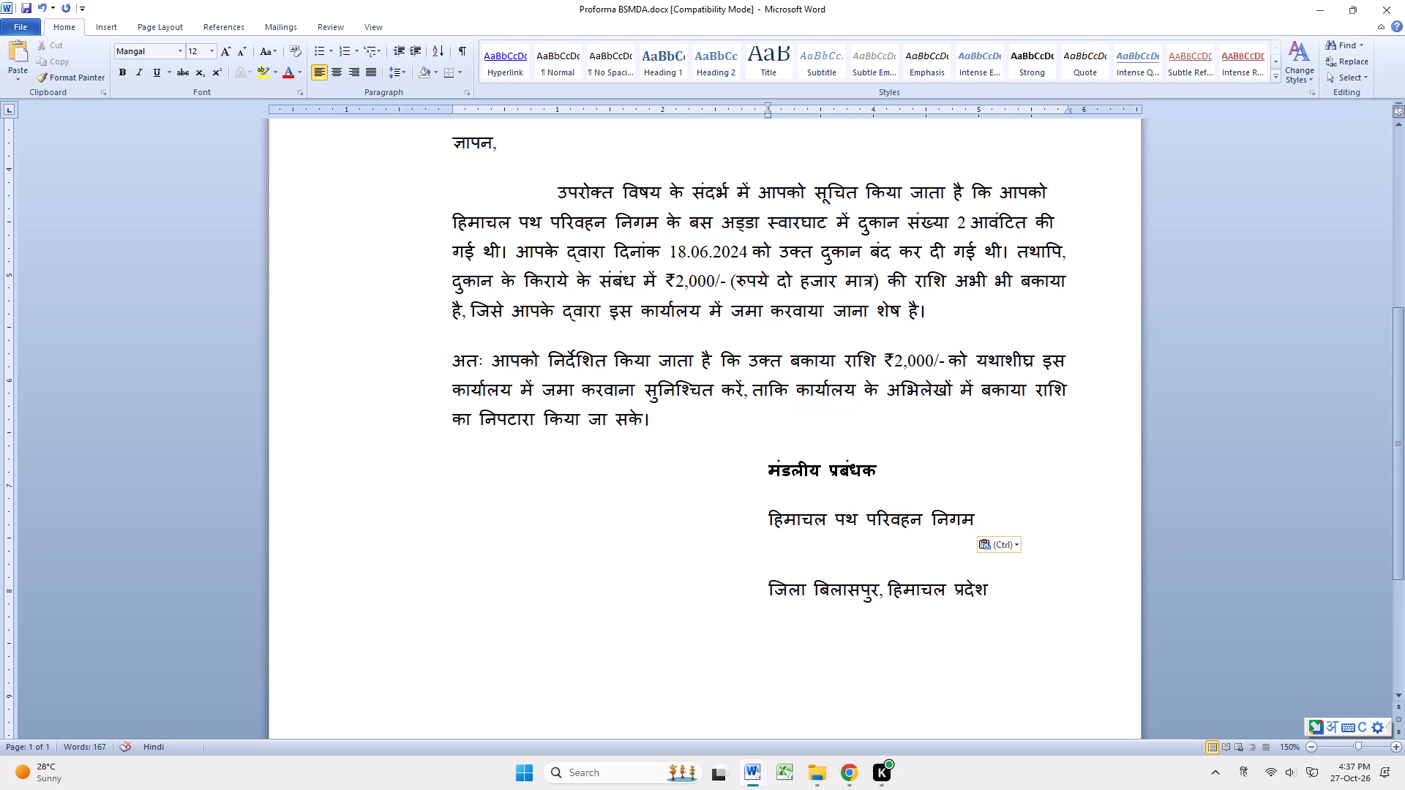
# Shorten the last line of the signature block to "जिला बिलासपुर.", ending it with a full stop.
pyautogui.moveTo(886, 590); pyautogui.dragTo(989, 588)
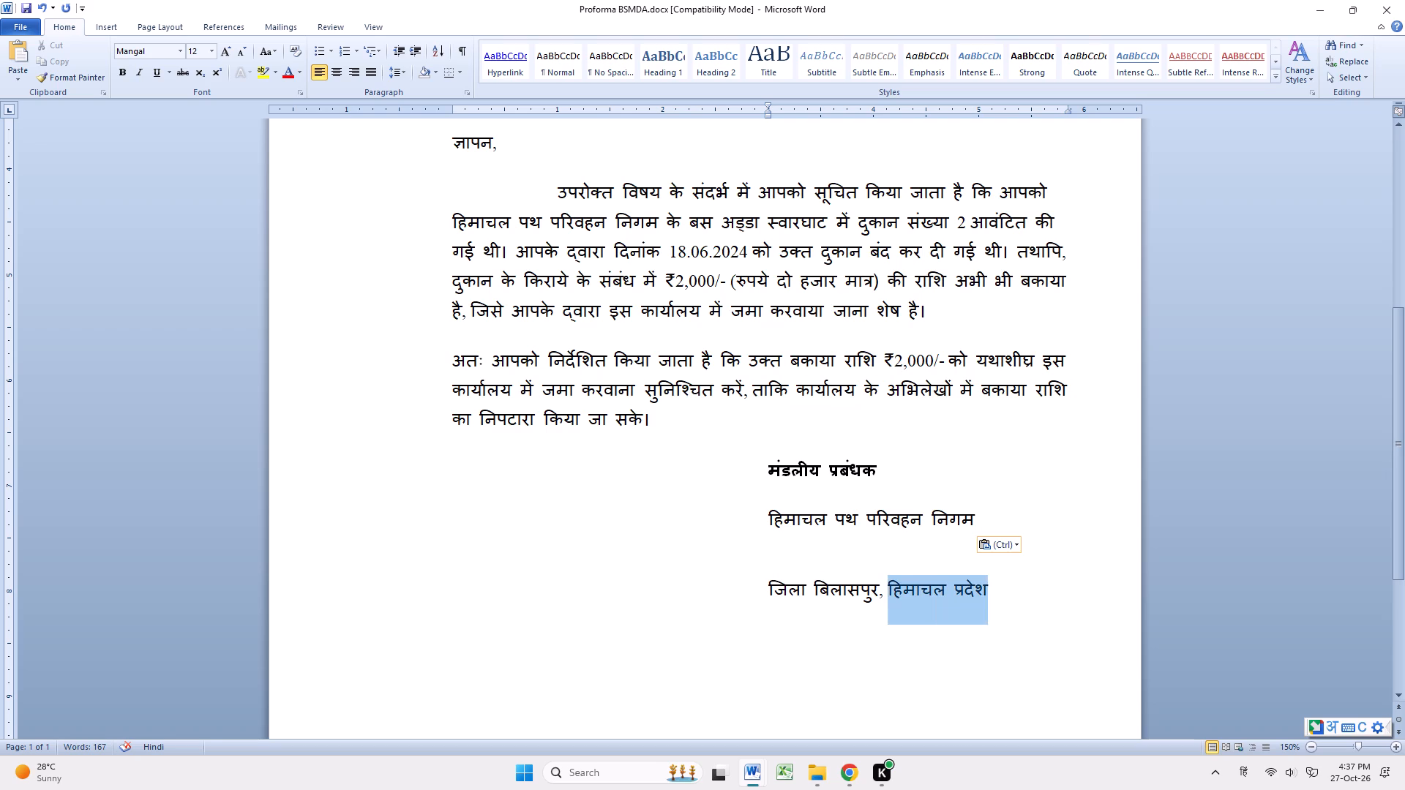
pyautogui.moveTo(989, 588); pyautogui.dragTo(1011, 591)
pyautogui.press('BackSpace')
pyautogui.press('BackSpace')
pyautogui.press('BackSpace')
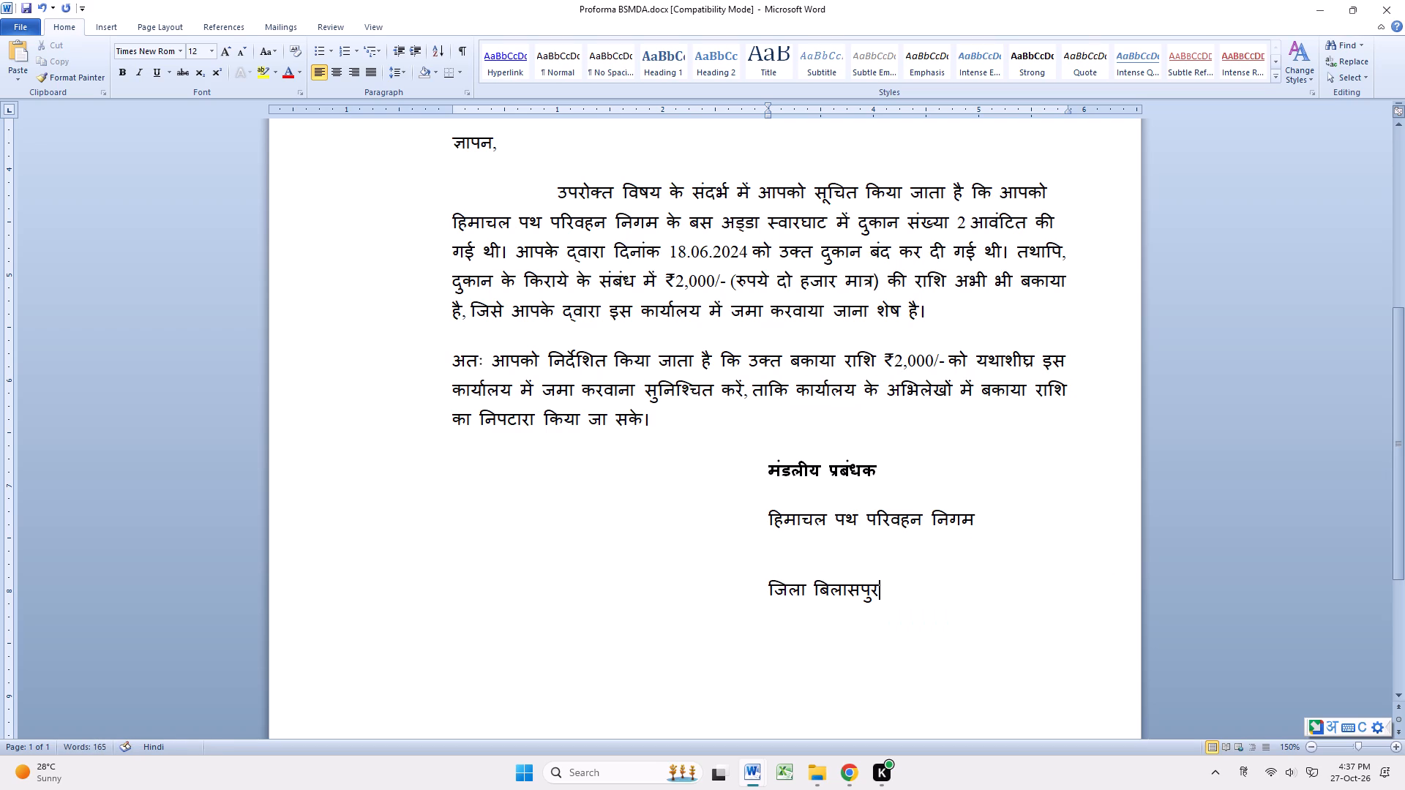
pyautogui.press('.')
# Add a comma after "हिमाचल पथ परिवहन निगम" and after "मंडलीय प्रबंधक" in the signature block.
pyautogui.click(981, 512)
pyautogui.press(',')
pyautogui.click(880, 465)
pyautogui.press(',')
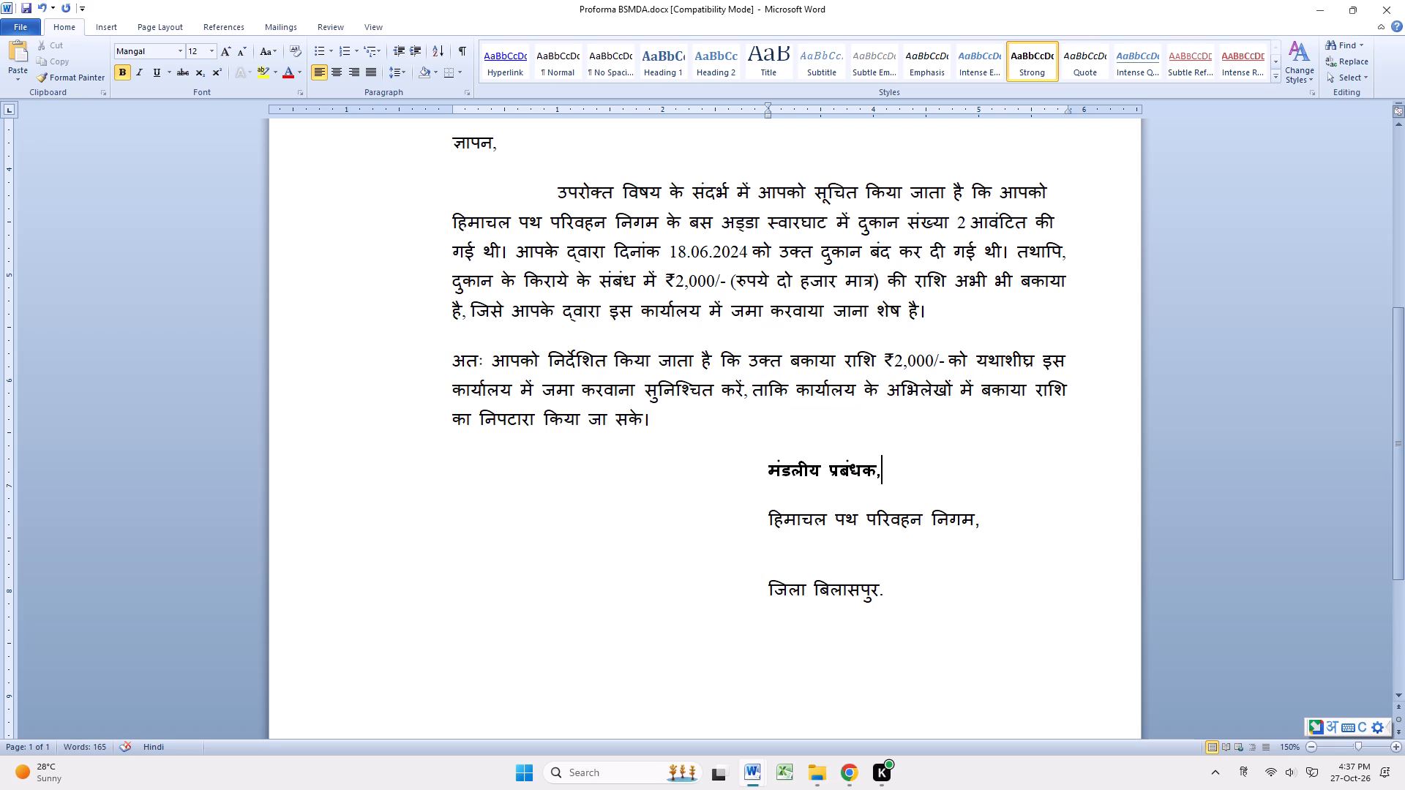
# Remove the space before and after the paragraphs of the signature block.
pyautogui.moveTo(910, 595); pyautogui.dragTo(774, 484)
pyautogui.click(397, 73)
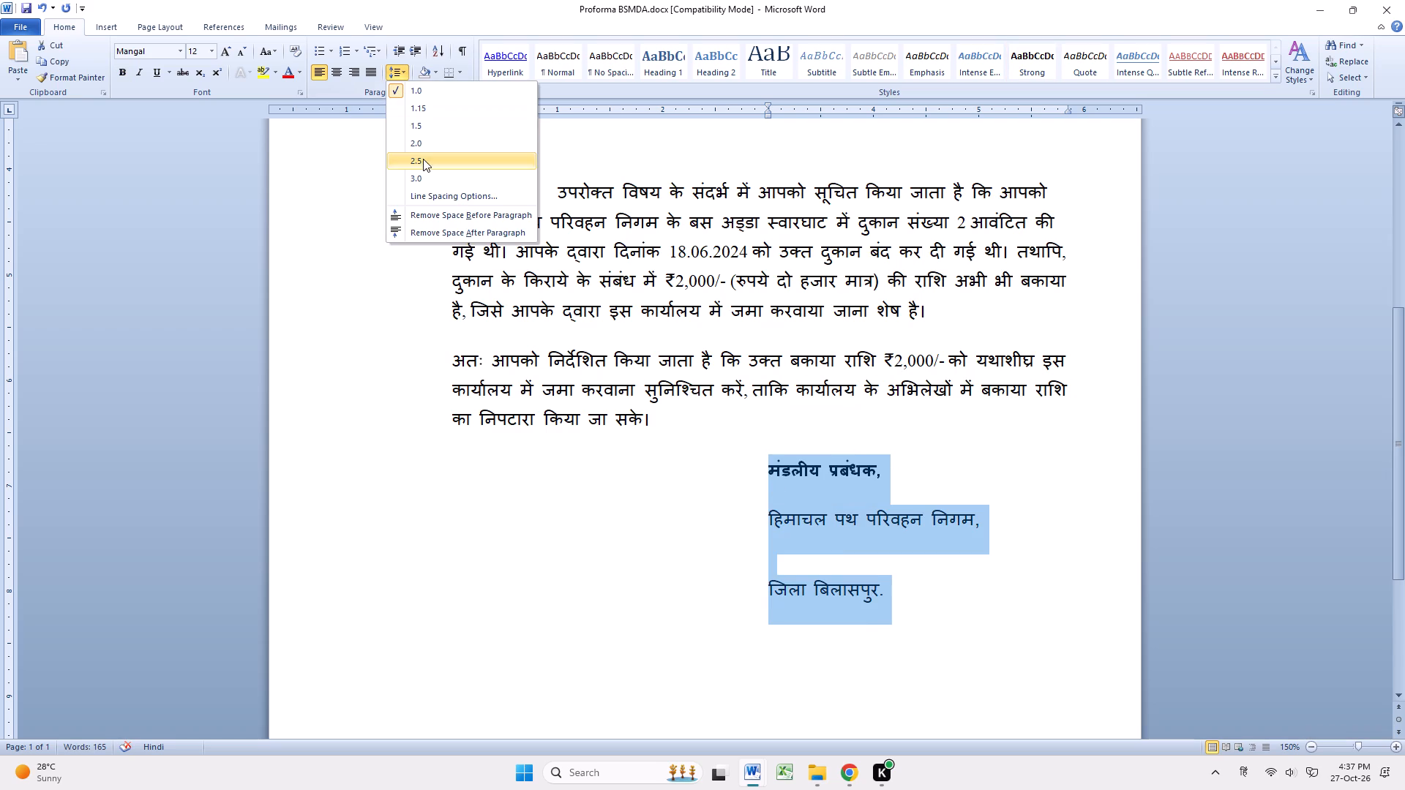
pyautogui.click(444, 212)
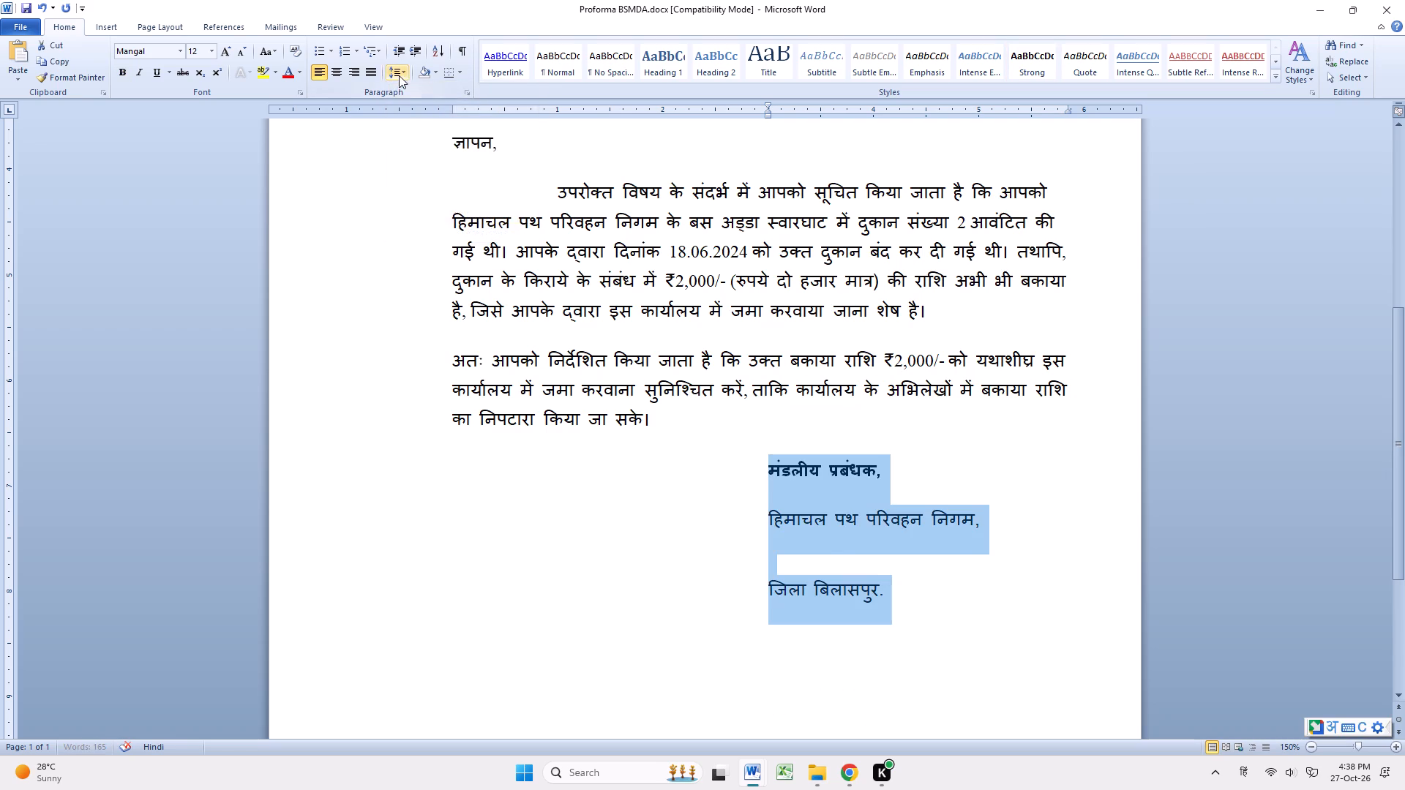
pyautogui.click(399, 75)
pyautogui.click(449, 234)
pyautogui.click(634, 609)
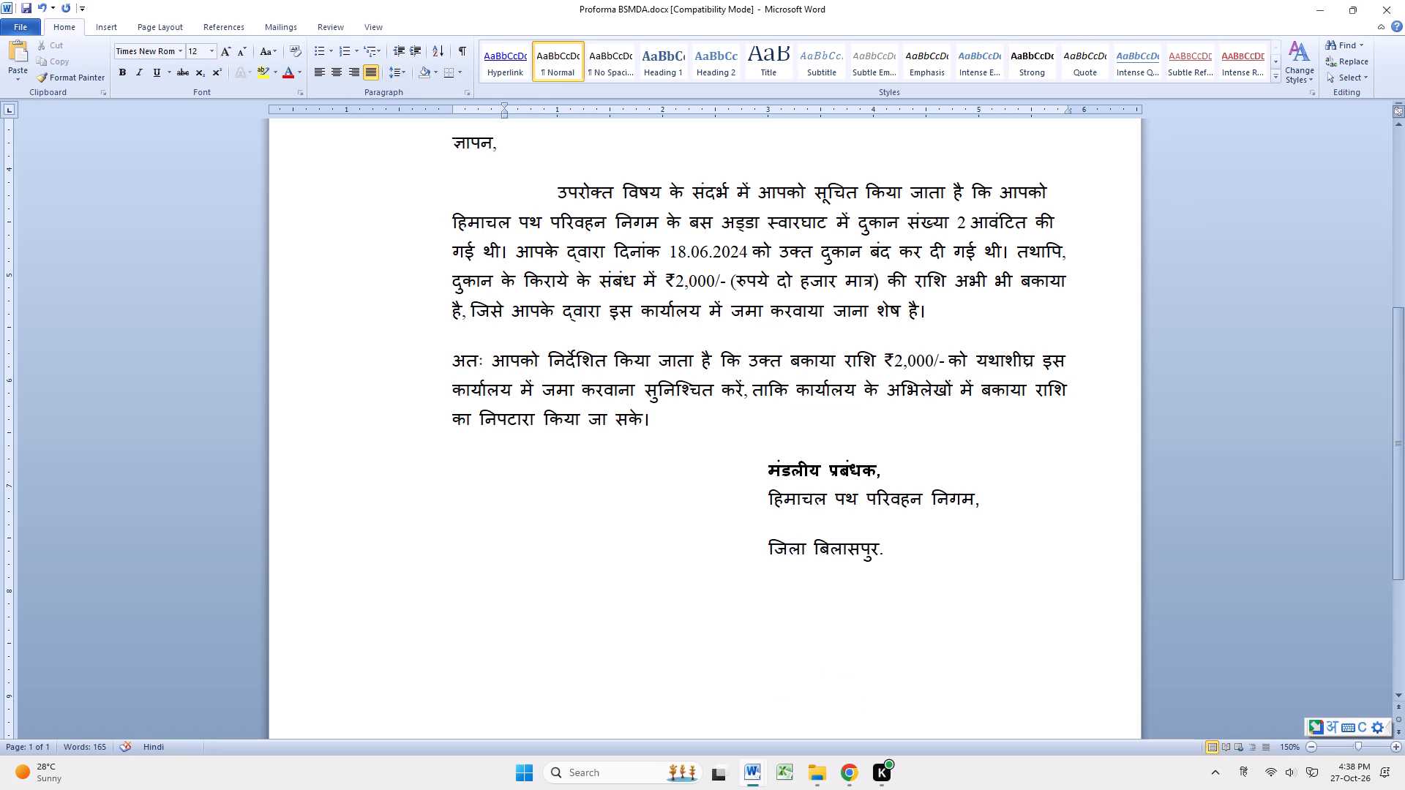
# Delete the empty line between "हिमाचल पथ परिवहन निगम," and "जिला बिलासपुर." in the signature block.
pyautogui.click(983, 500)
pyautogui.press('Delete')
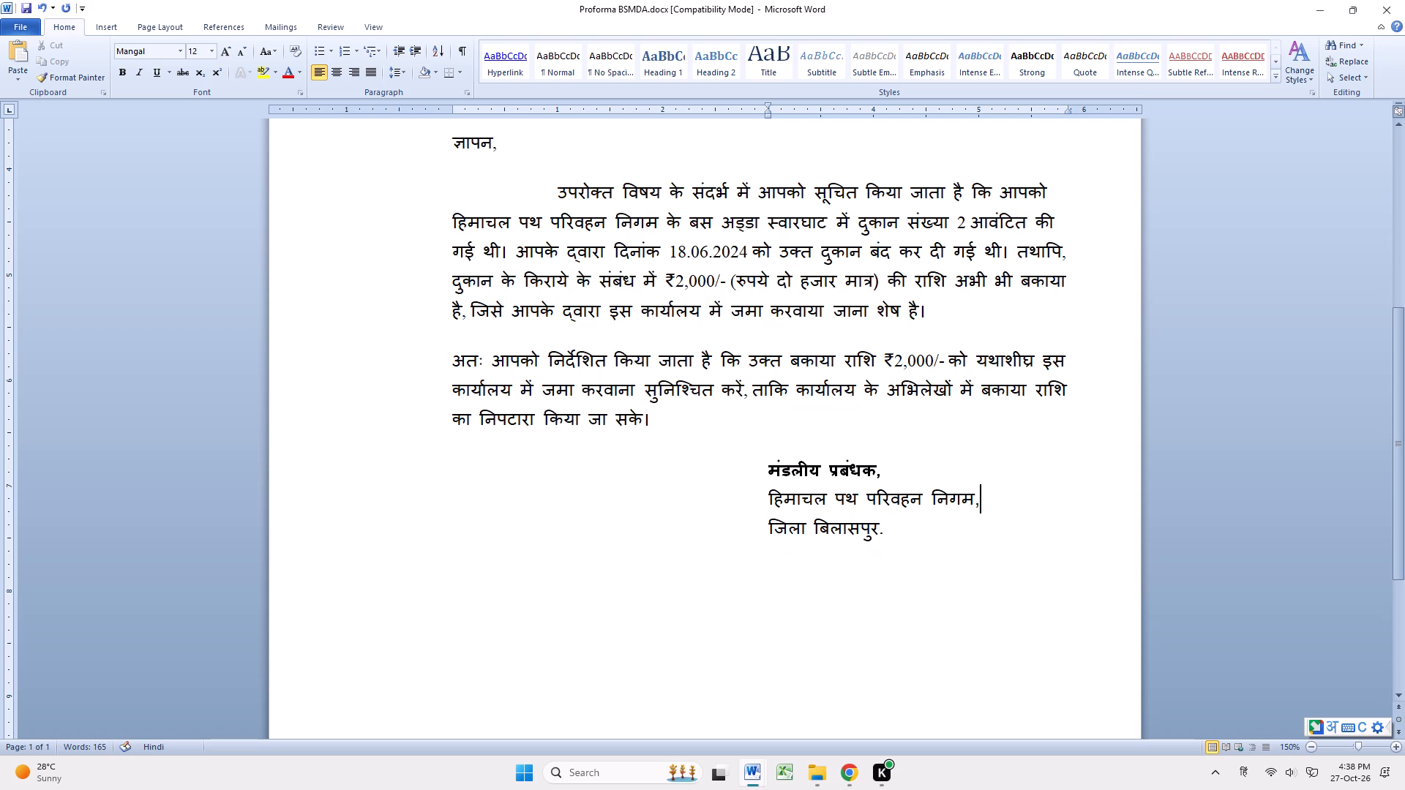
# Insert a blank line above "मंडलीय प्रबंधक," to separate the signature block from the body text.
pyautogui.click(756, 463)
pyautogui.press('Return')
# Replace the danda after the PIN code in the recipient's address with a full stop.
pyautogui.scroll(5, 891, 590)
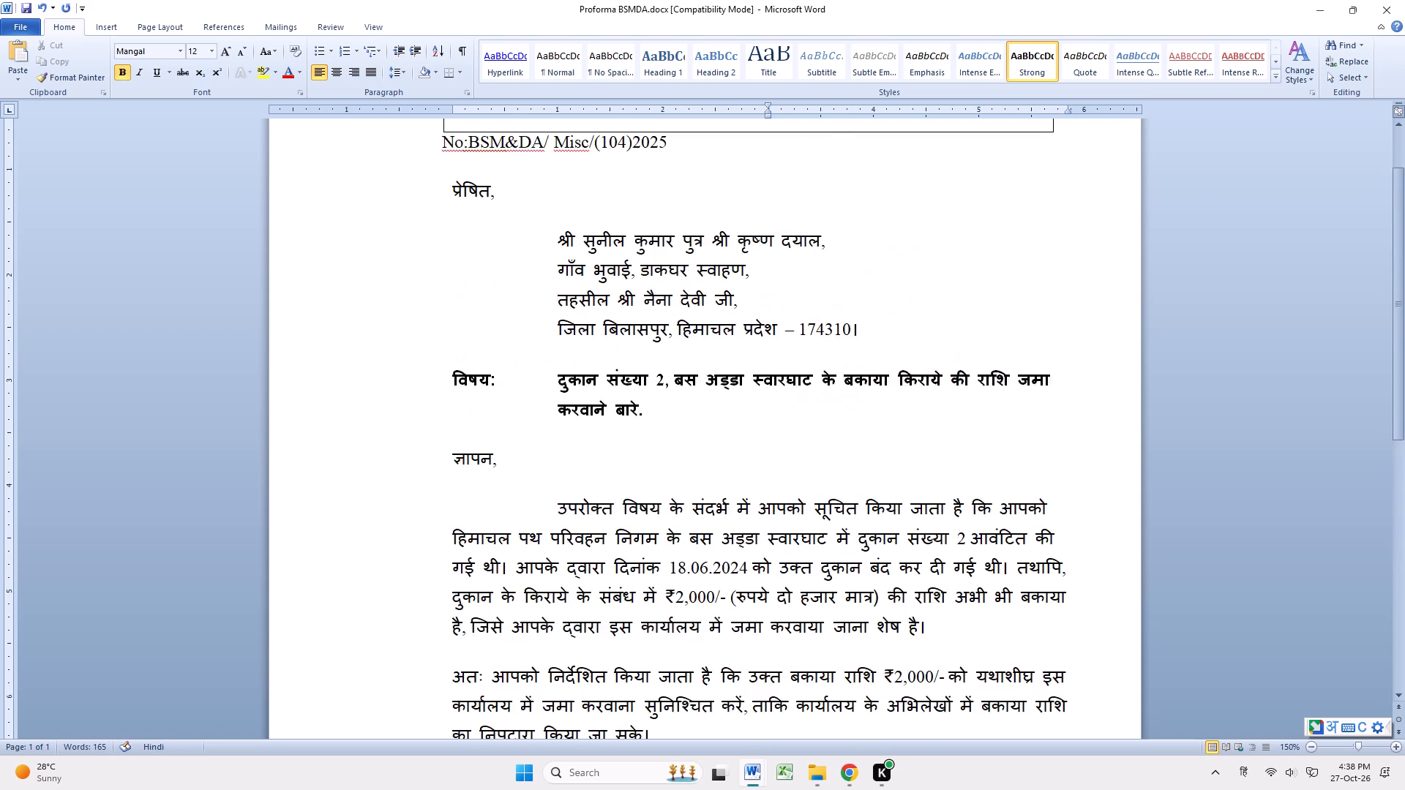
pyautogui.scroll(6, 892, 590)
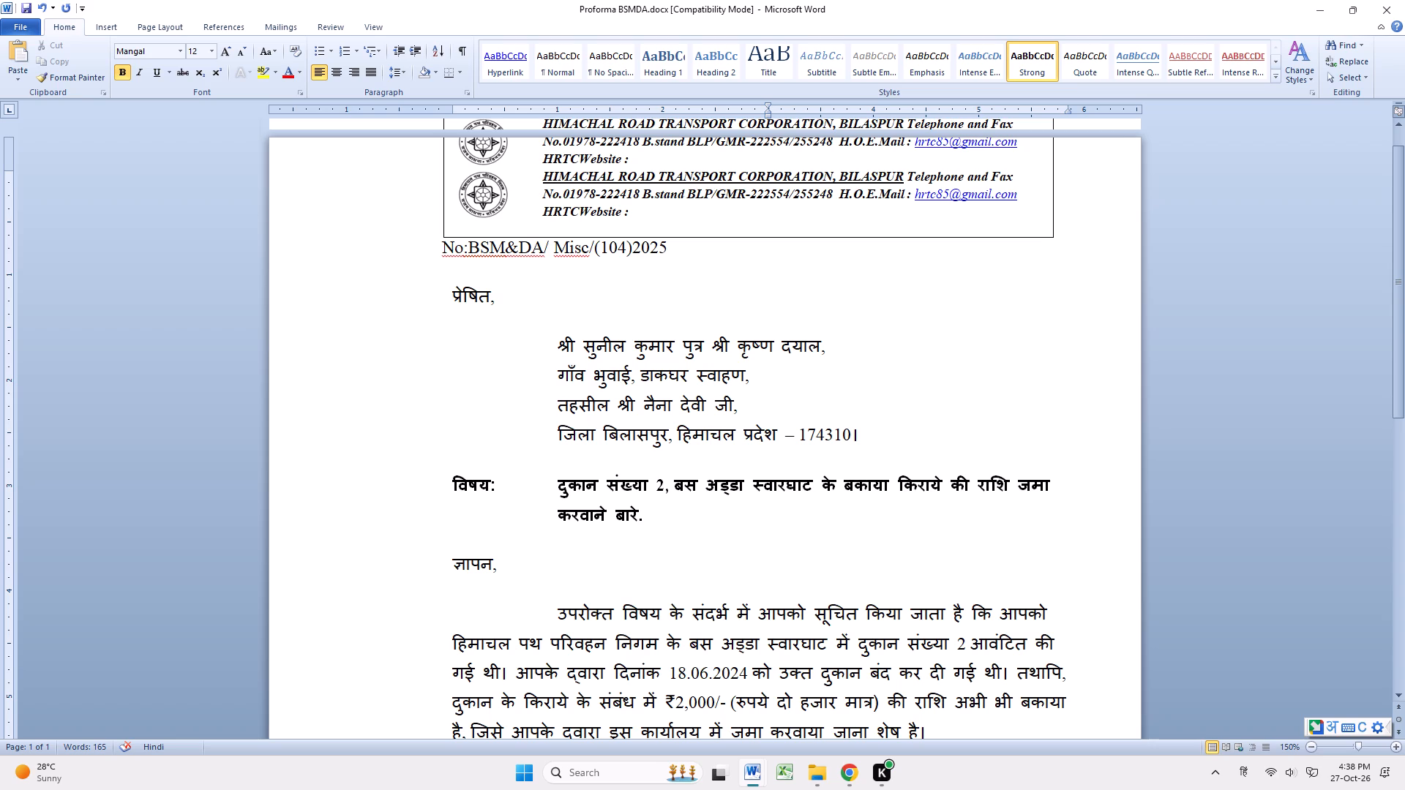
pyautogui.click(861, 436)
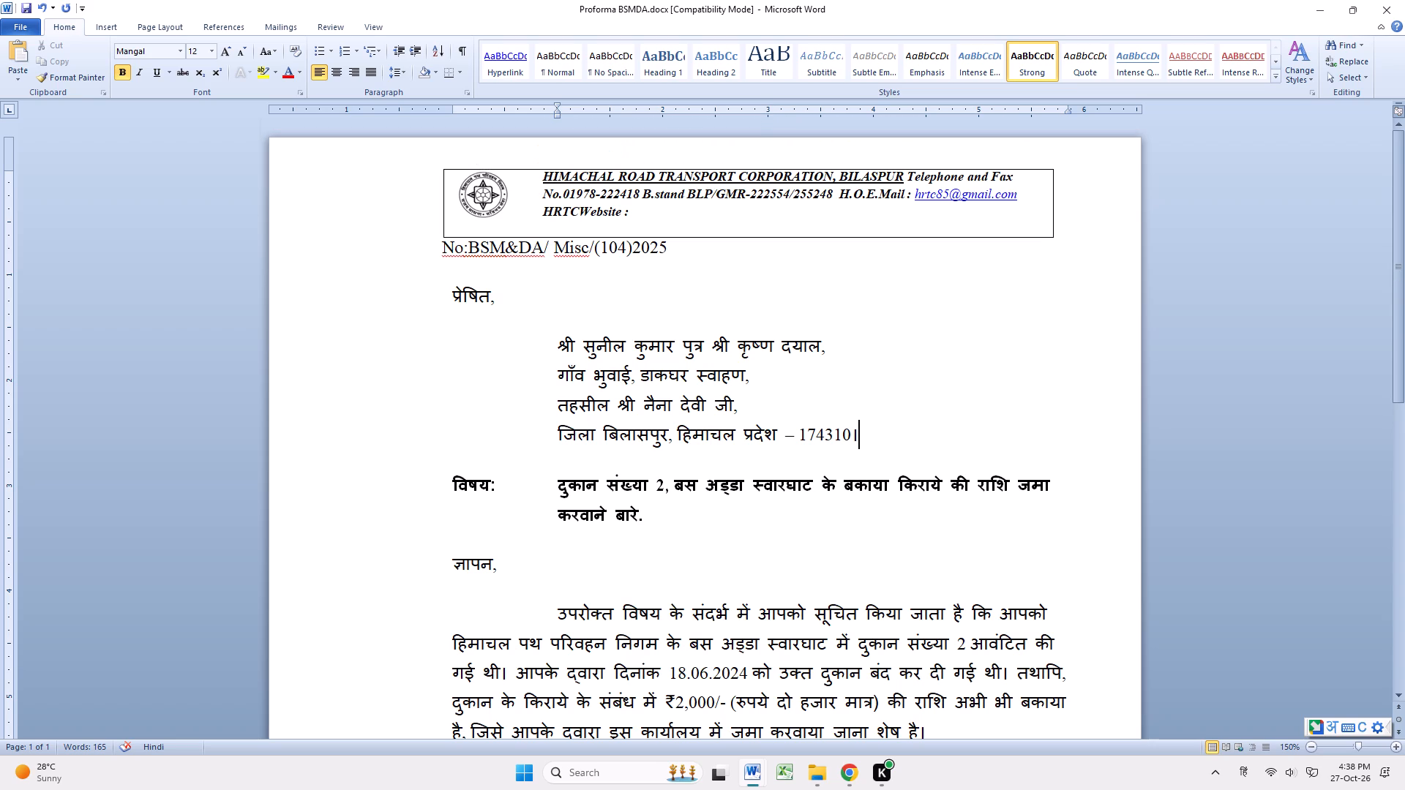
pyautogui.press('BackSpace')
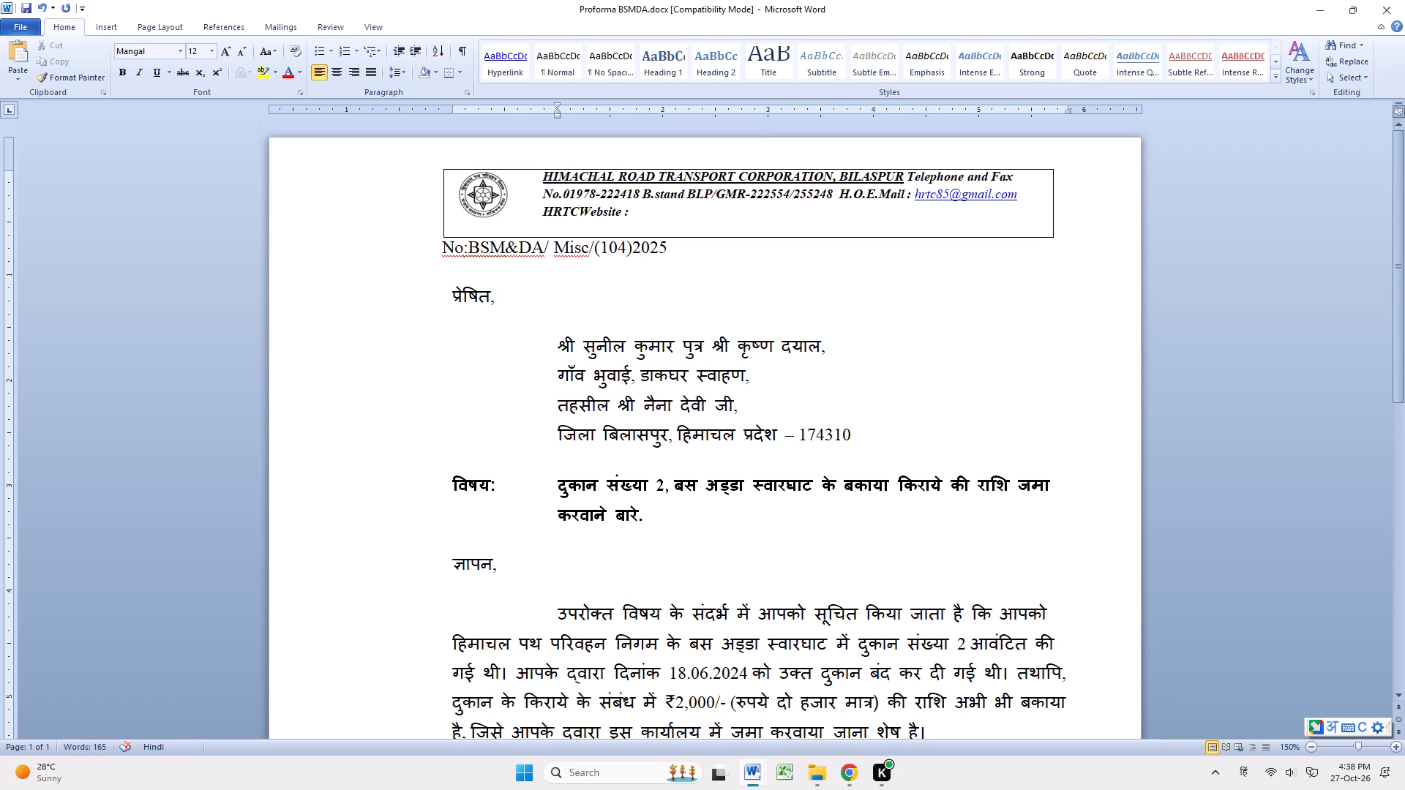
pyautogui.press('.')
# Remove the space before and after the paragraph containing the recipient's four-line address.
pyautogui.moveTo(864, 432); pyautogui.dragTo(566, 343)
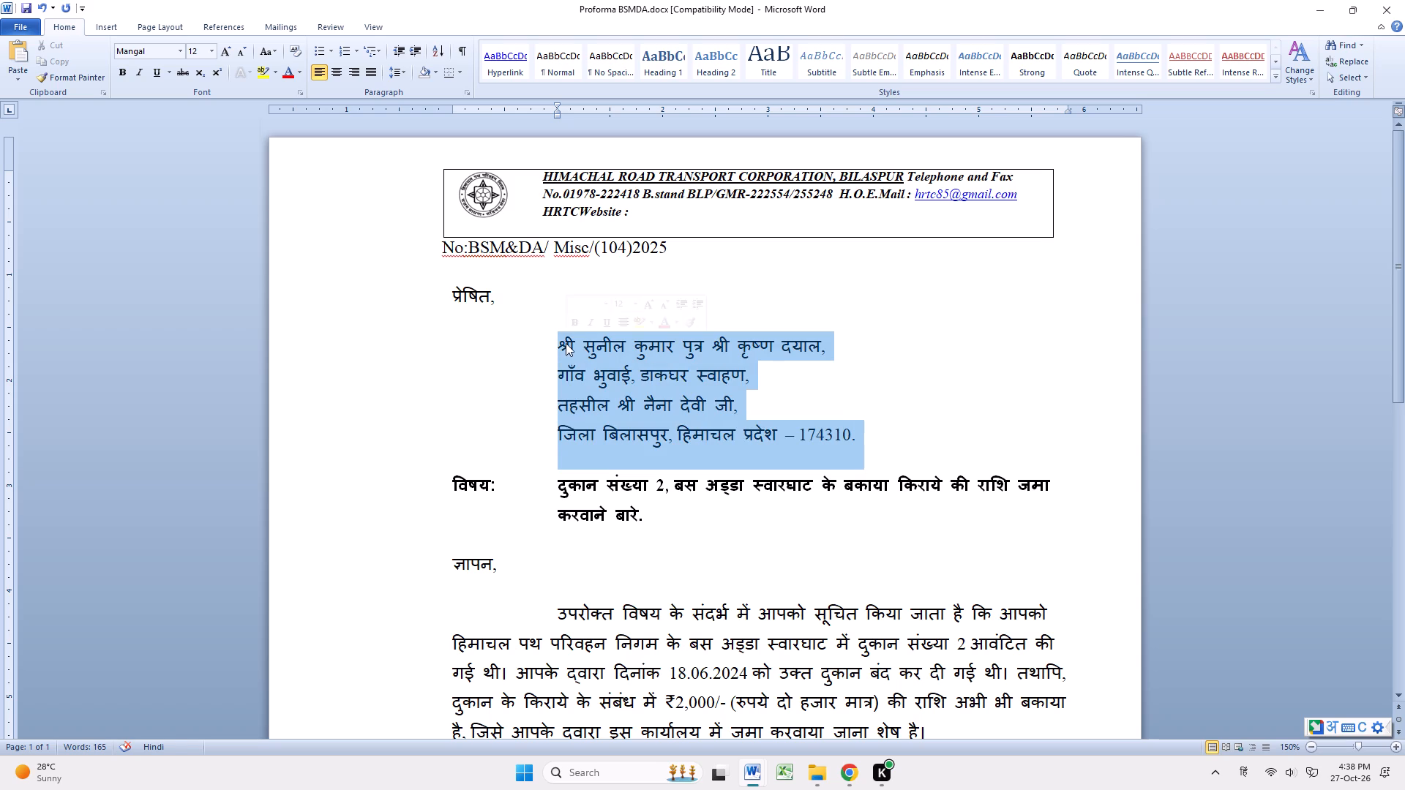
pyautogui.click(395, 71)
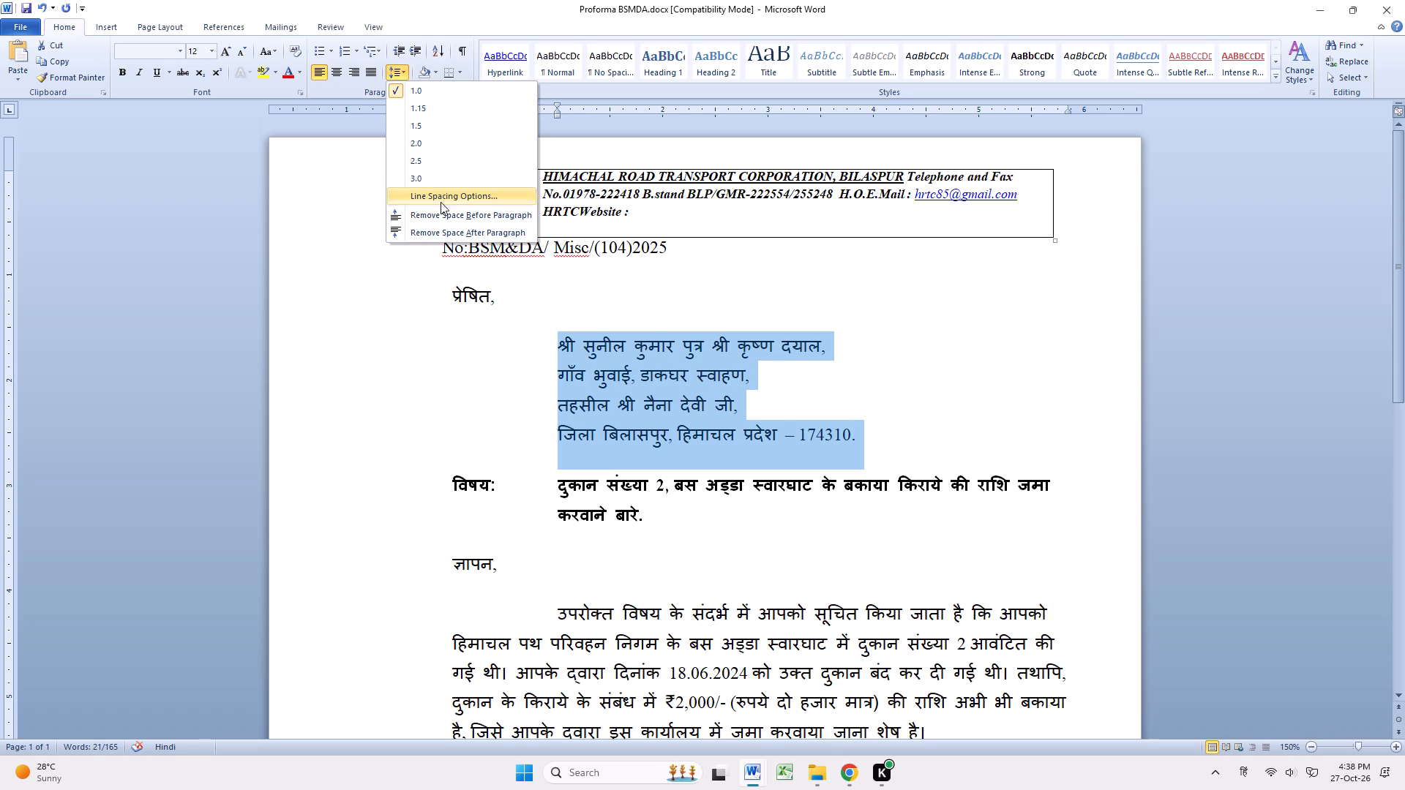
pyautogui.click(442, 211)
pyautogui.click(398, 69)
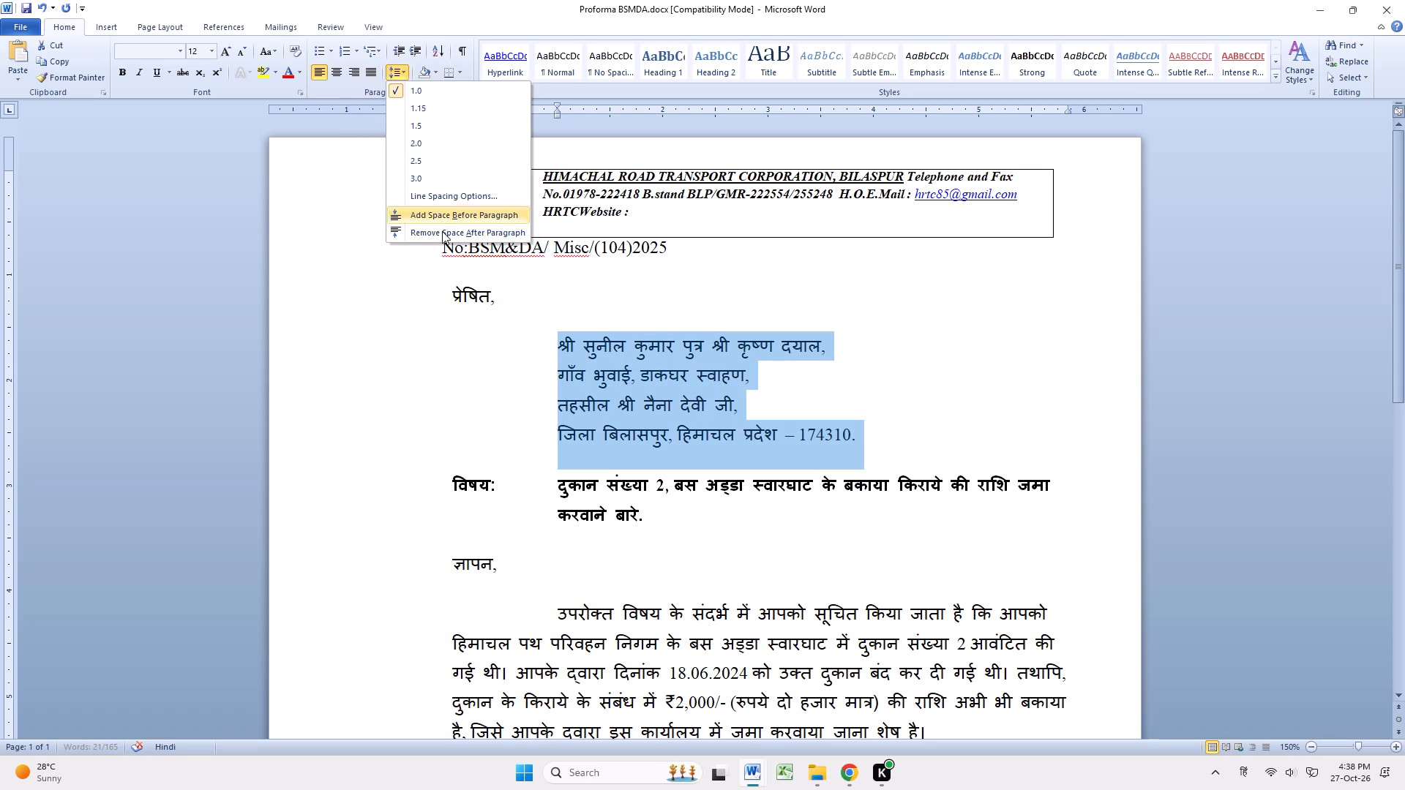
pyautogui.click(442, 231)
pyautogui.click(929, 449)
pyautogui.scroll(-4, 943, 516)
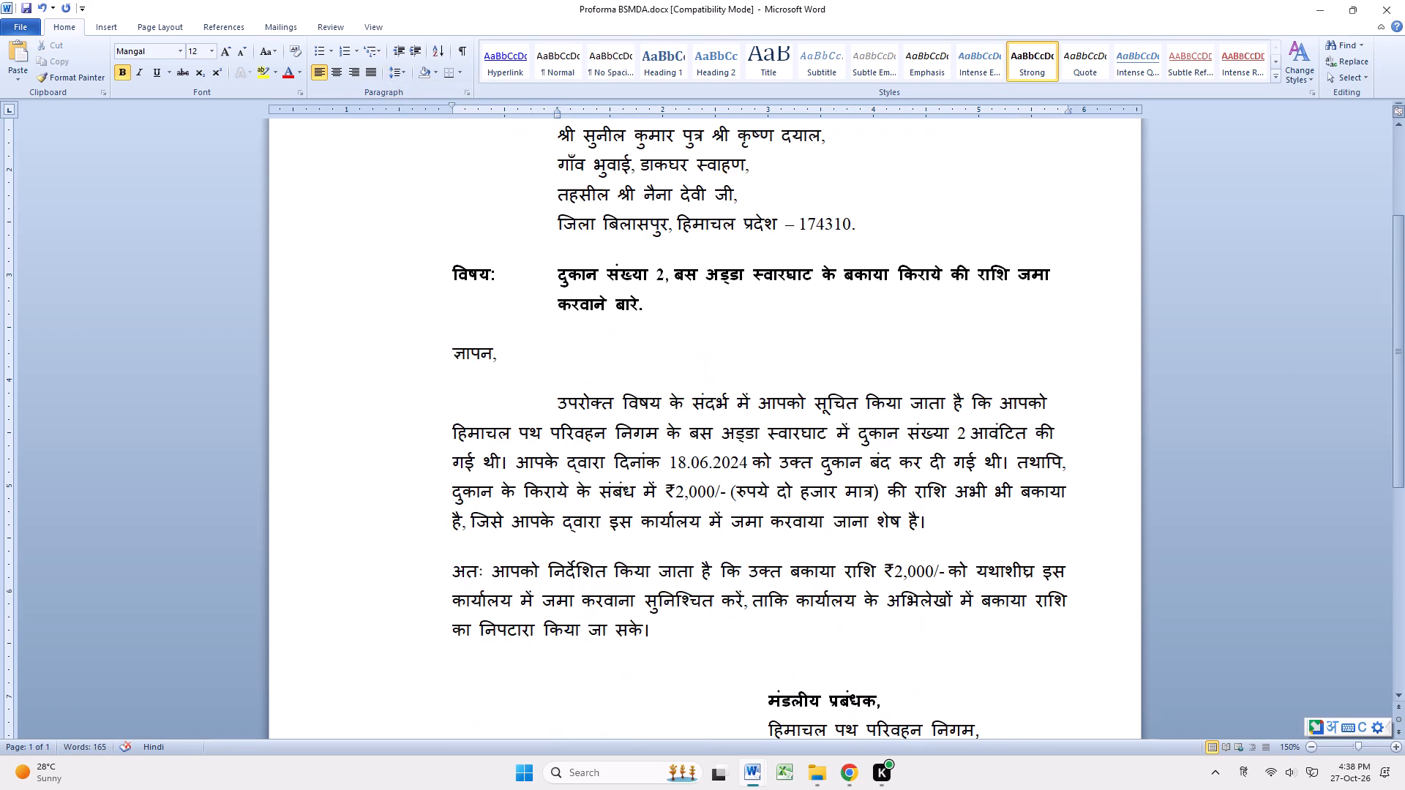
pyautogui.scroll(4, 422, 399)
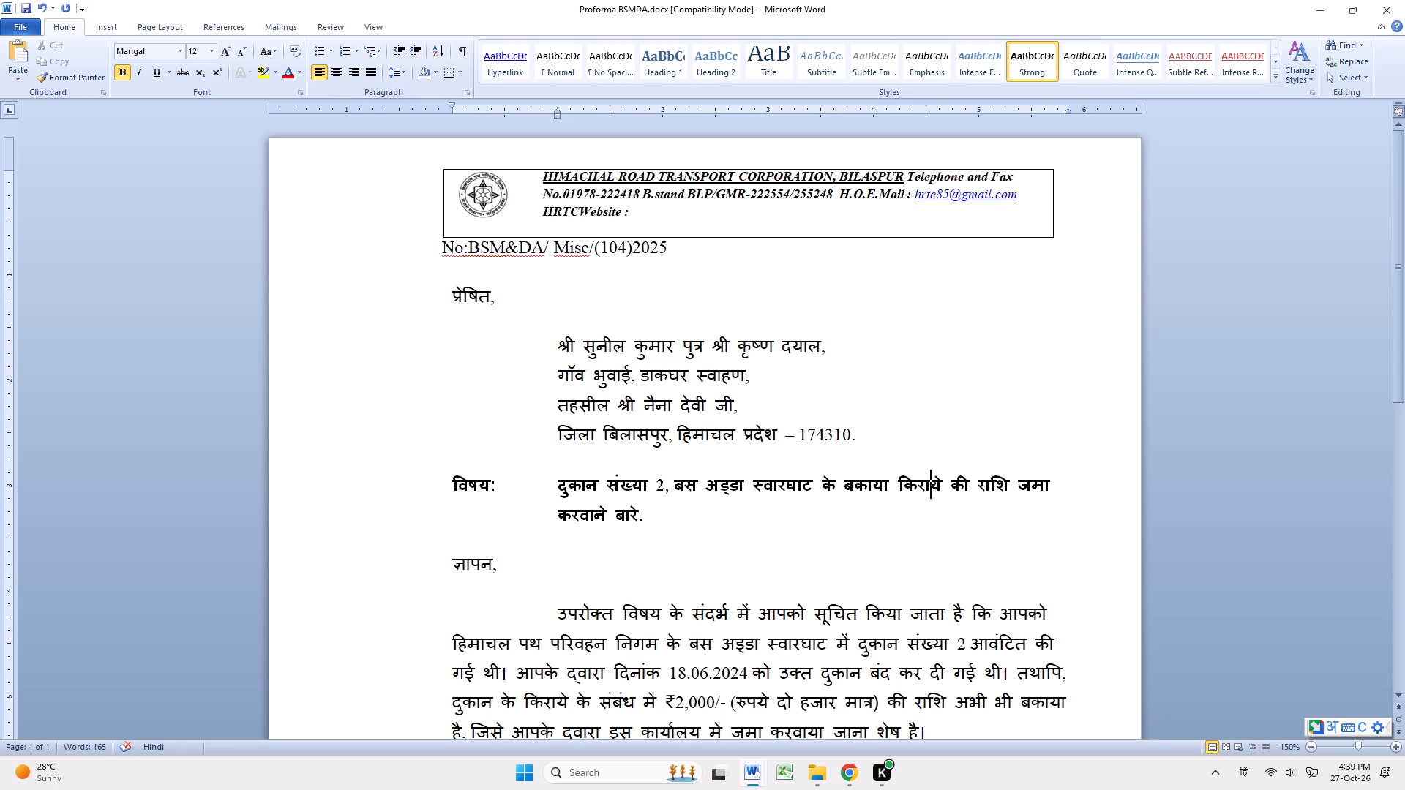
# Replace "Misc" in the letter's reference number with "B.S SWR Shop No. 2".
pyautogui.moveTo(556, 257); pyautogui.dragTo(588, 256)
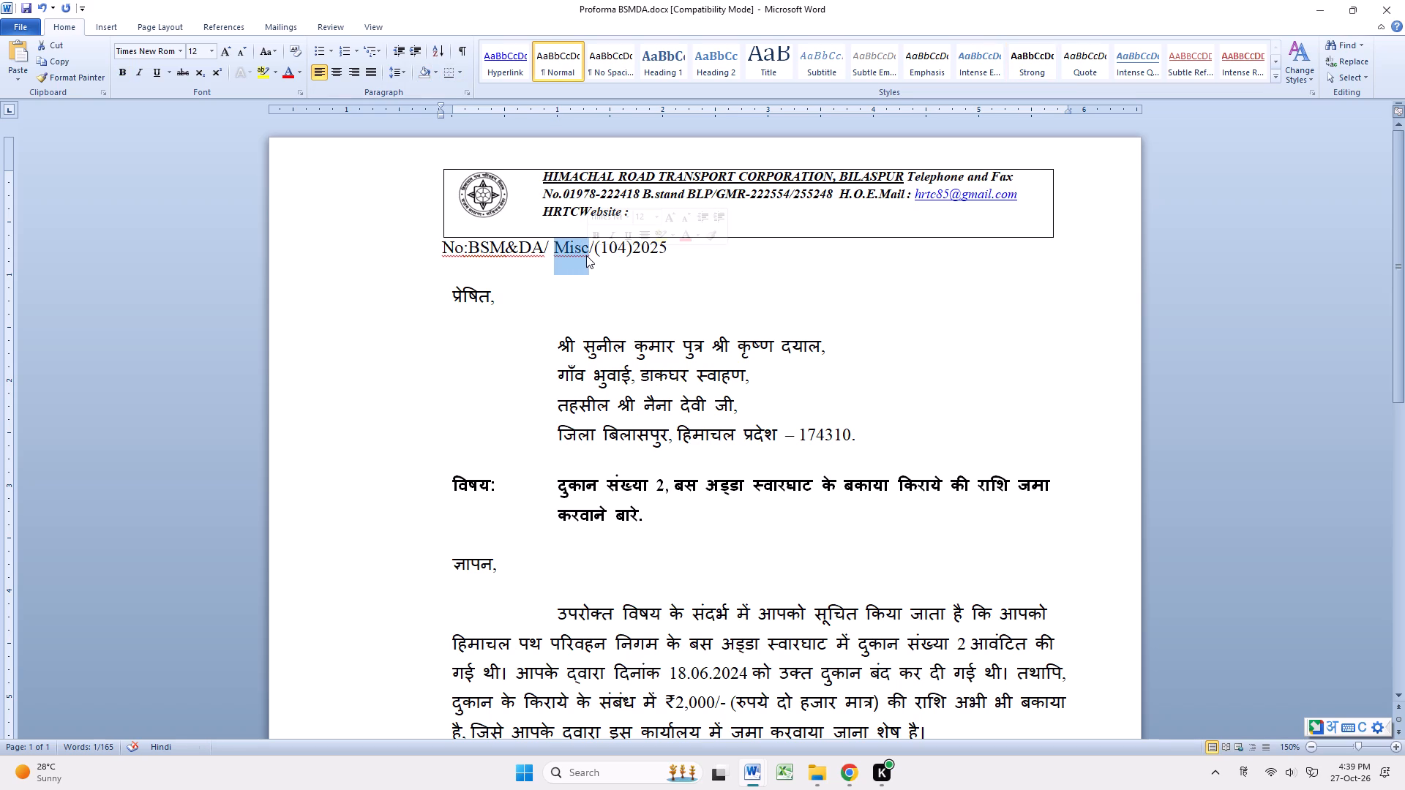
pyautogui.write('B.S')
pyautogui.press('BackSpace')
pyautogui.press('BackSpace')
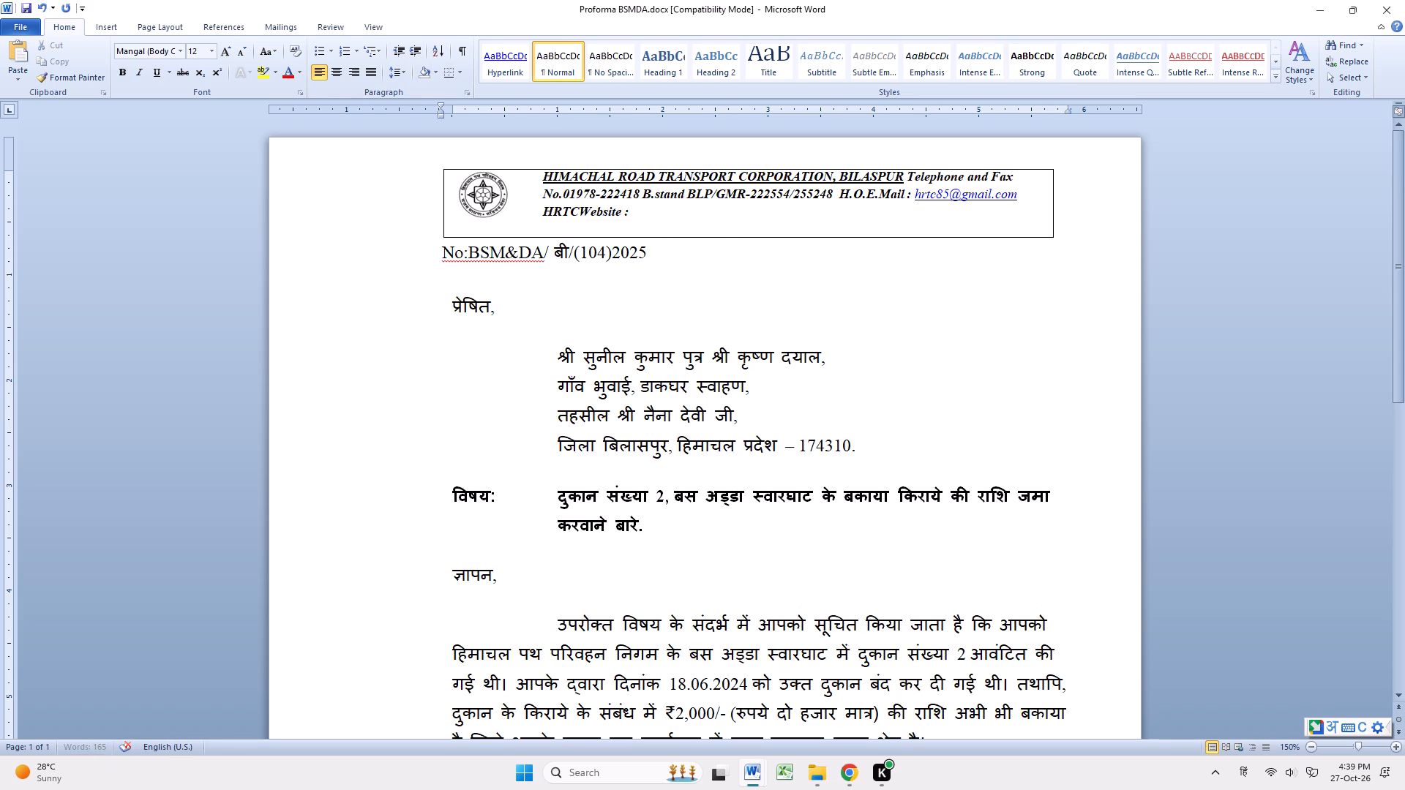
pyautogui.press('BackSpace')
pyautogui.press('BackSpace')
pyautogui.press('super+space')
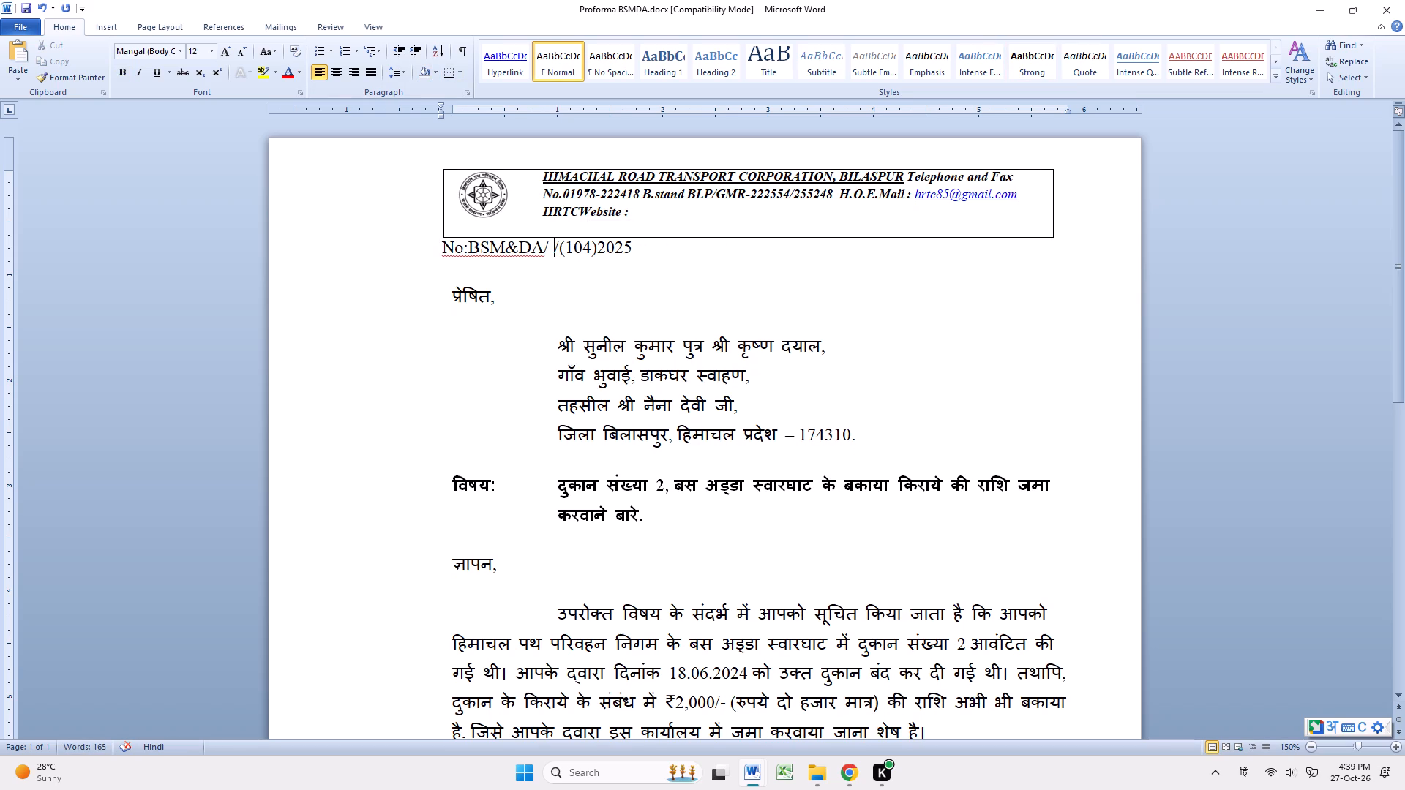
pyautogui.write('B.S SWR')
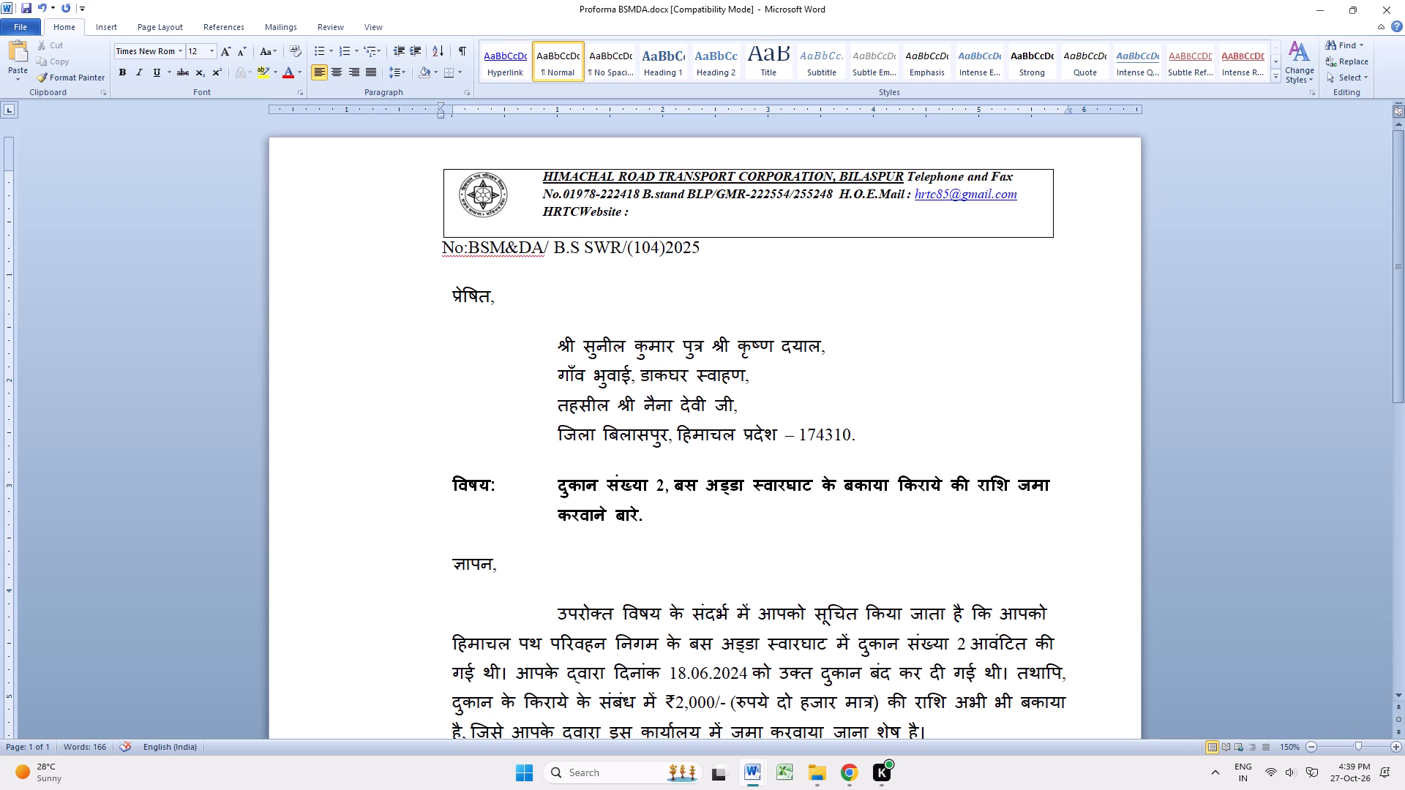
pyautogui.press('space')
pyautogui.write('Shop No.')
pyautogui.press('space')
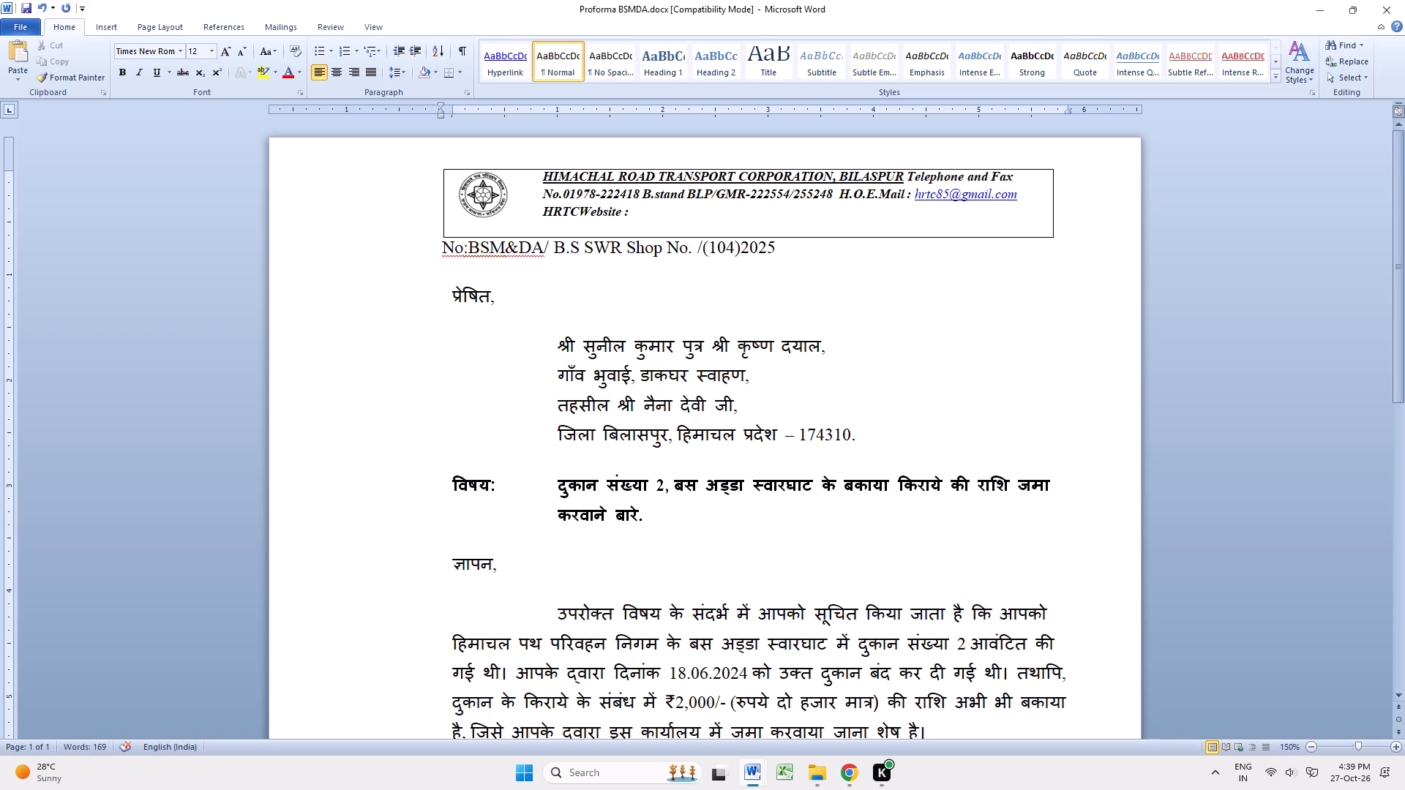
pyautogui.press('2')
# Change the bracketed file number in the reference to 90, removing the slash before the bracket and the space before shop number 2.
pyautogui.moveTo(742, 246); pyautogui.dragTo(719, 251)
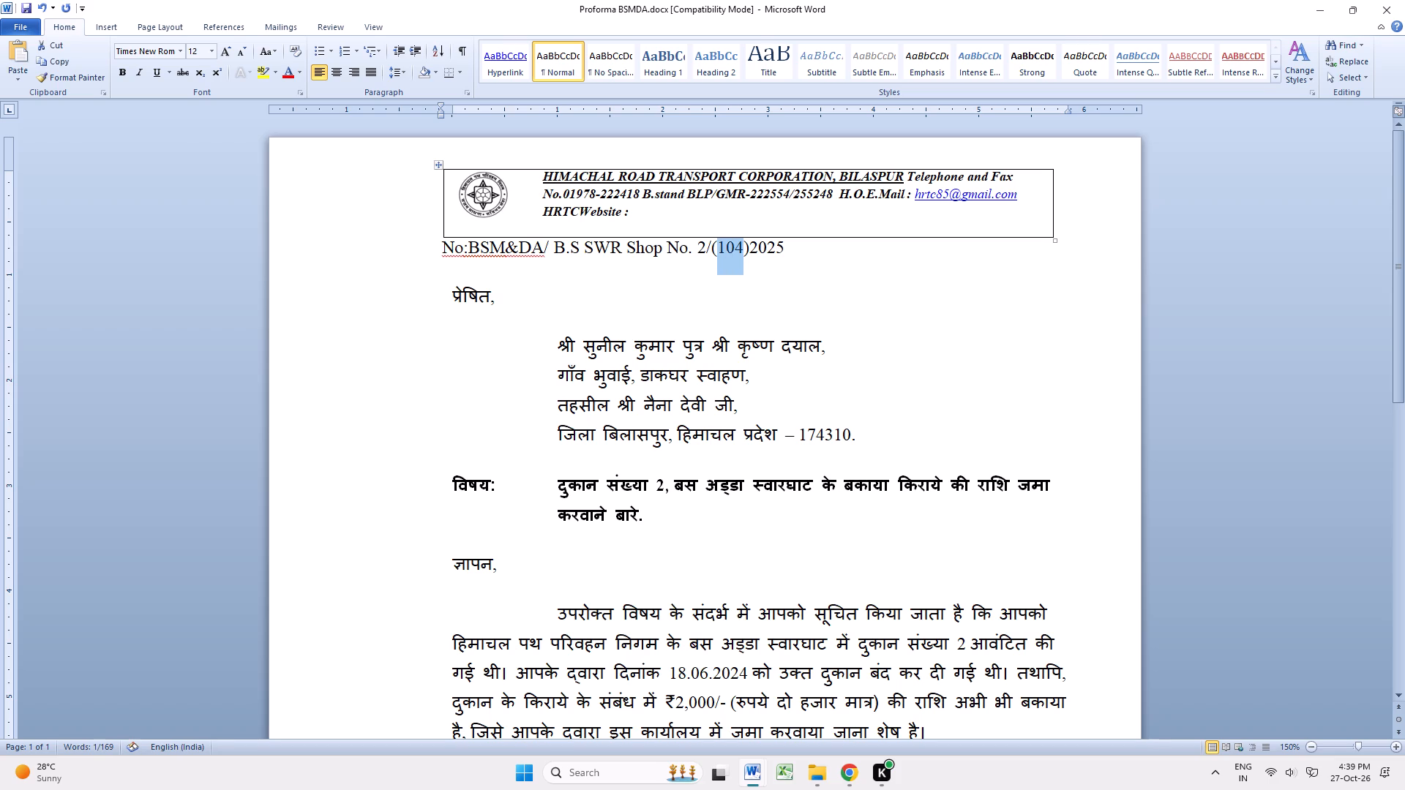
pyautogui.press('BackSpace')
pyautogui.click(710, 253)
pyautogui.press('BackSpace')
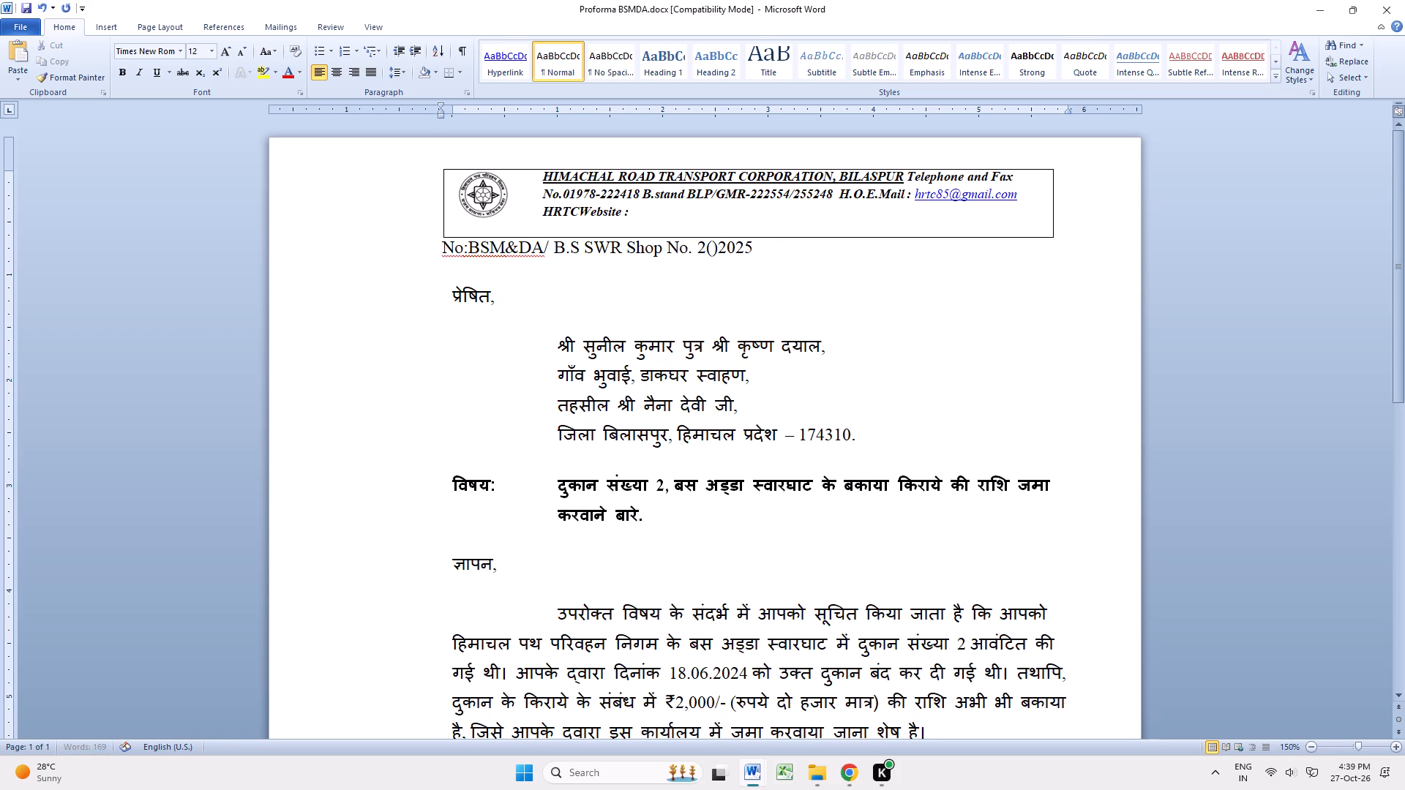
pyautogui.click(711, 249)
pyautogui.click(700, 248)
pyautogui.press('BackSpace')
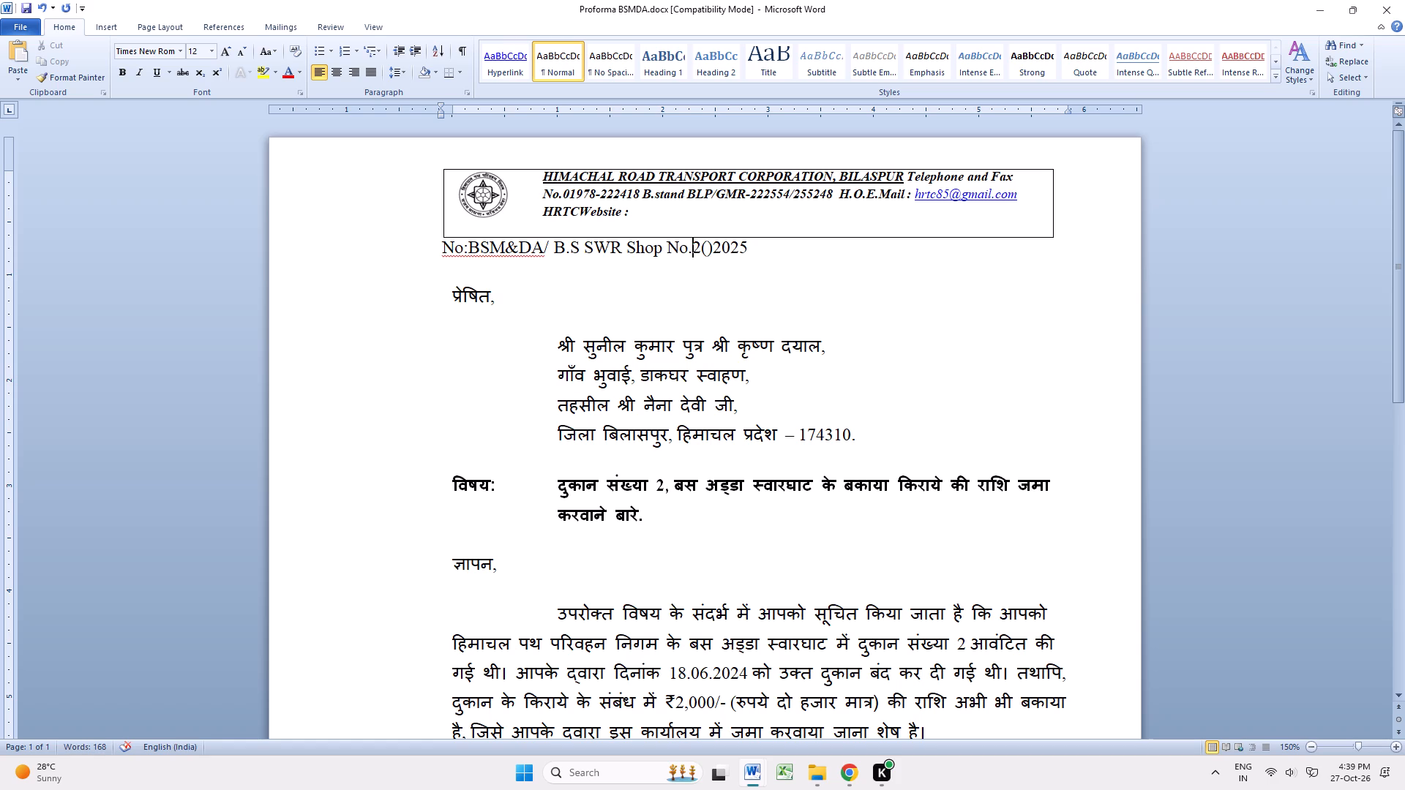
pyautogui.click(704, 246)
pyautogui.write('90')
# Change the year at the end of the reference number to 2026 and add a trailing hyphen.
pyautogui.click(781, 251)
pyautogui.press('BackSpace')
pyautogui.press('6')
pyautogui.press('-')
# Add a blank line and a new empty paragraph below the recipient's address, above the subject.
pyautogui.click(874, 433)
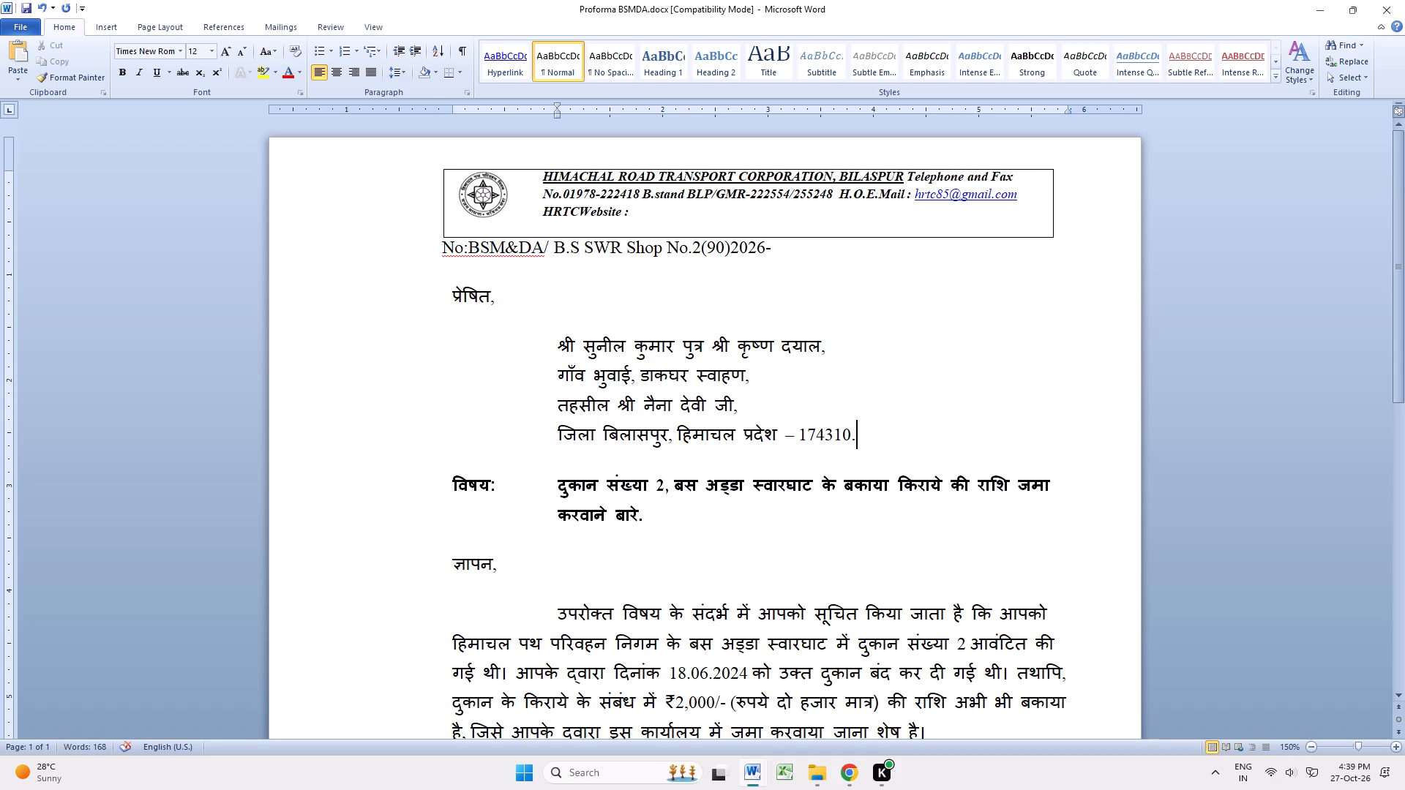
pyautogui.press('Return')
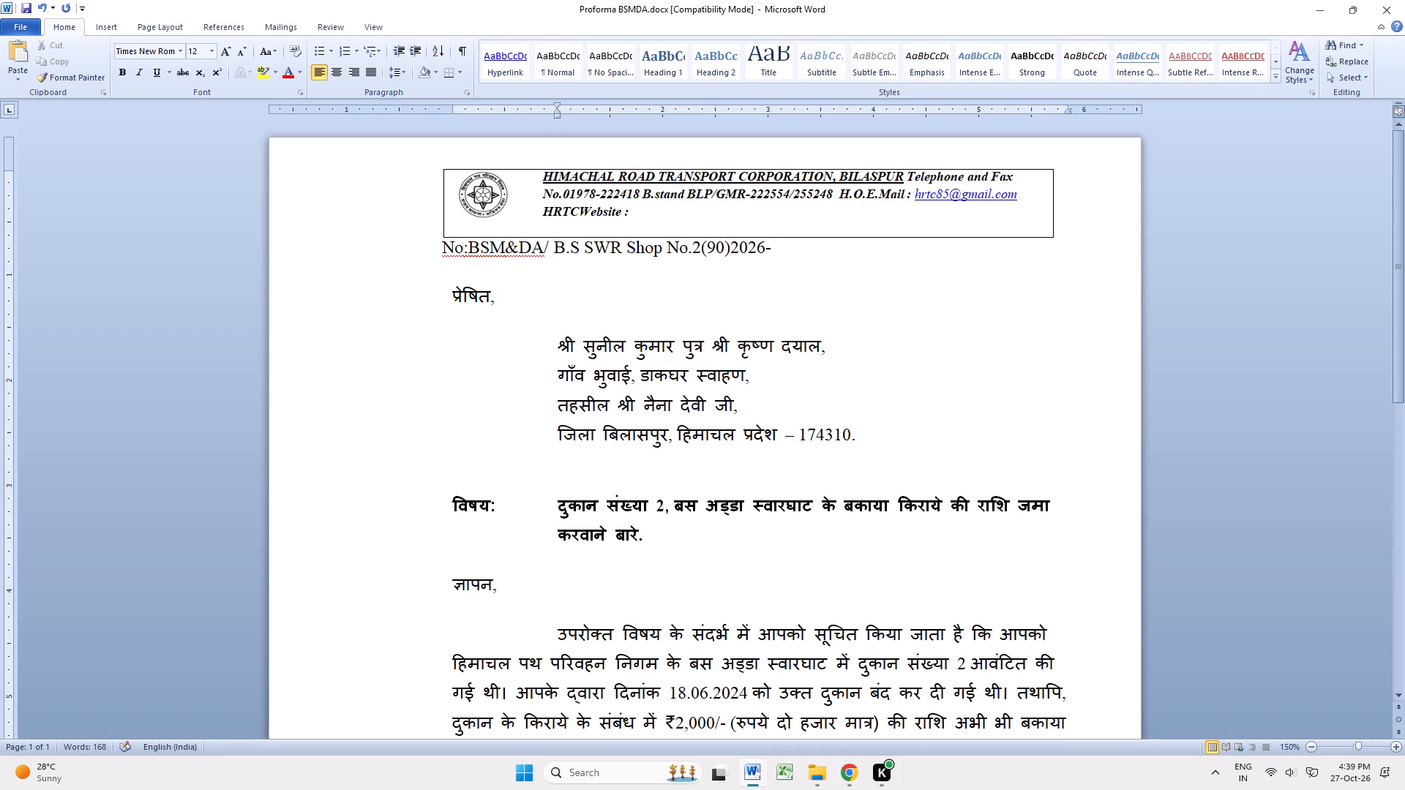
pyautogui.press('Return')
pyautogui.press('BackSpace')
pyautogui.press('Return')
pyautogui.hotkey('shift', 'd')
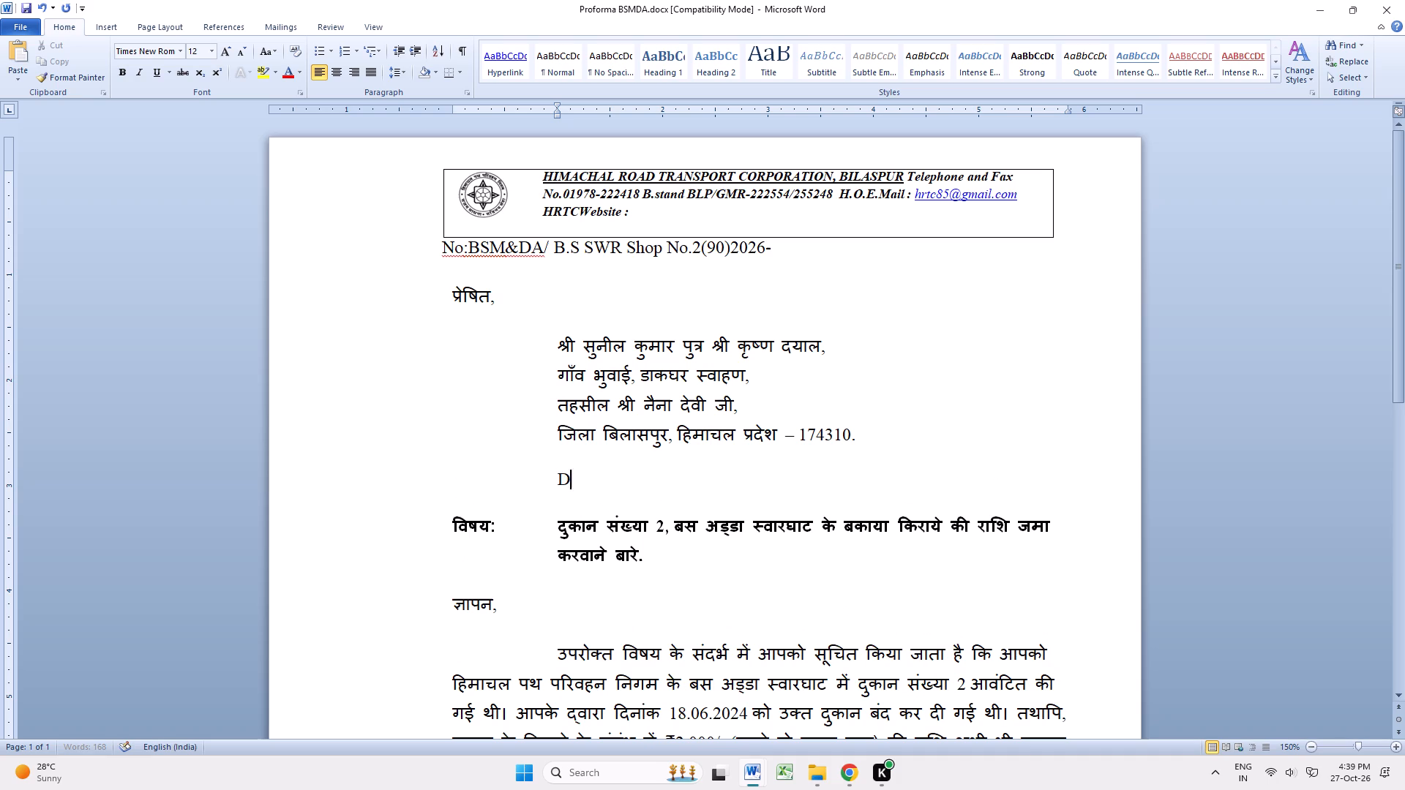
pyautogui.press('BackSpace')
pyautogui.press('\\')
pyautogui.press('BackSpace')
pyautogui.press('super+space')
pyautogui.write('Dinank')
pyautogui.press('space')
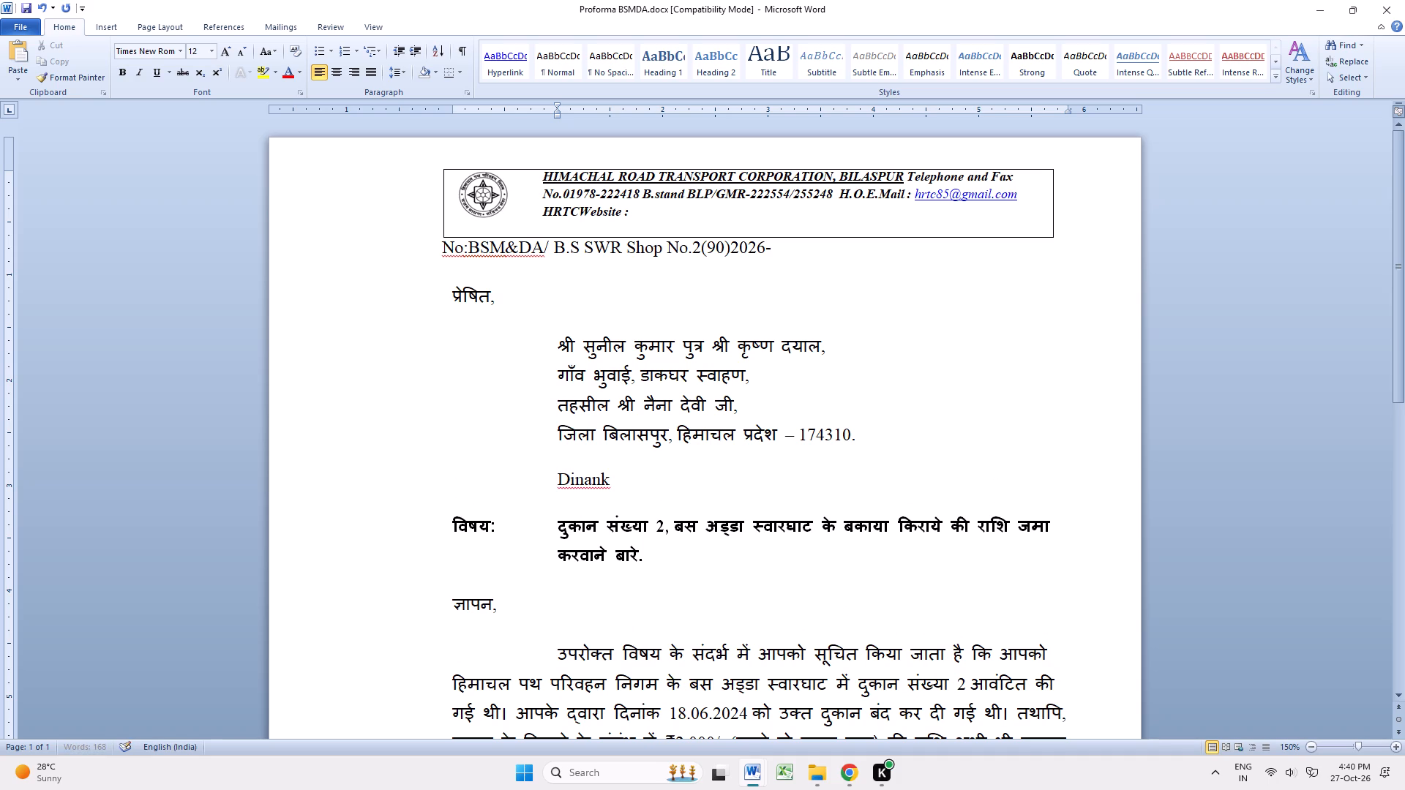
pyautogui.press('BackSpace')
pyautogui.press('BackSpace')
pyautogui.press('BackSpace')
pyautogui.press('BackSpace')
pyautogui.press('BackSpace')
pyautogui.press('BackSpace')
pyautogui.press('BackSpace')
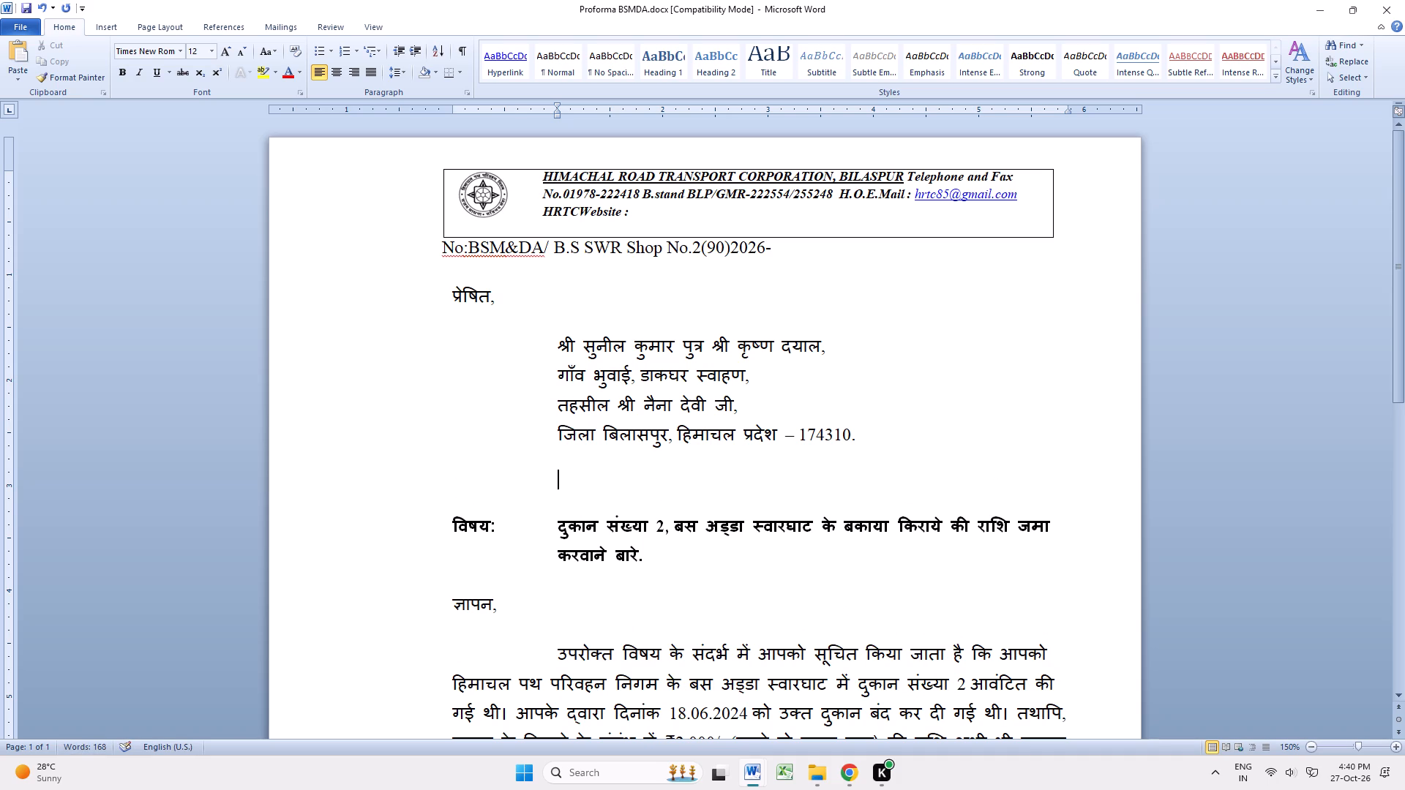
# Enter a date line above the subject with "दिनांक", "बिलासपुर" and "Oct 2026", separating the entries by three tabs each.
pyautogui.click(1245, 769)
pyautogui.click(1237, 655)
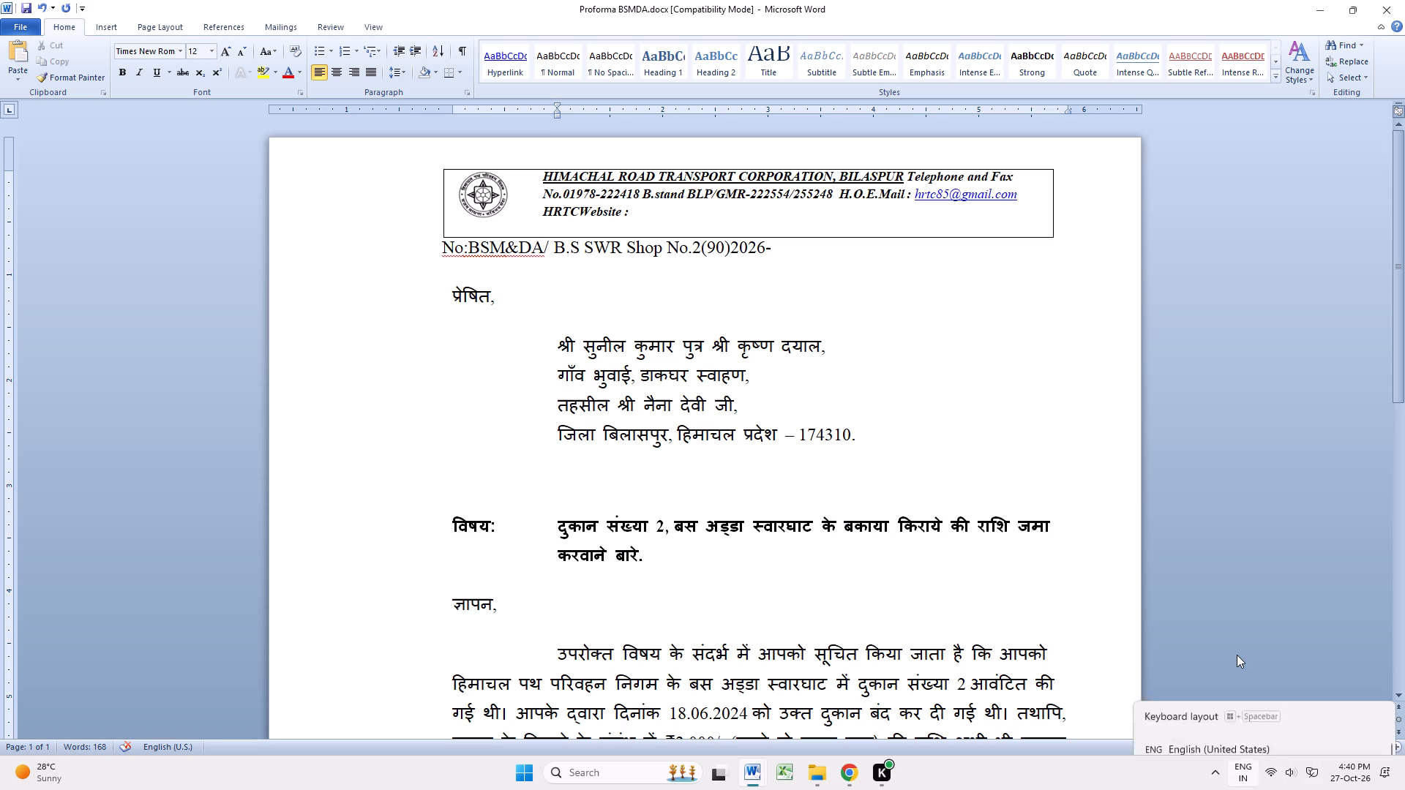
pyautogui.write('dinank')
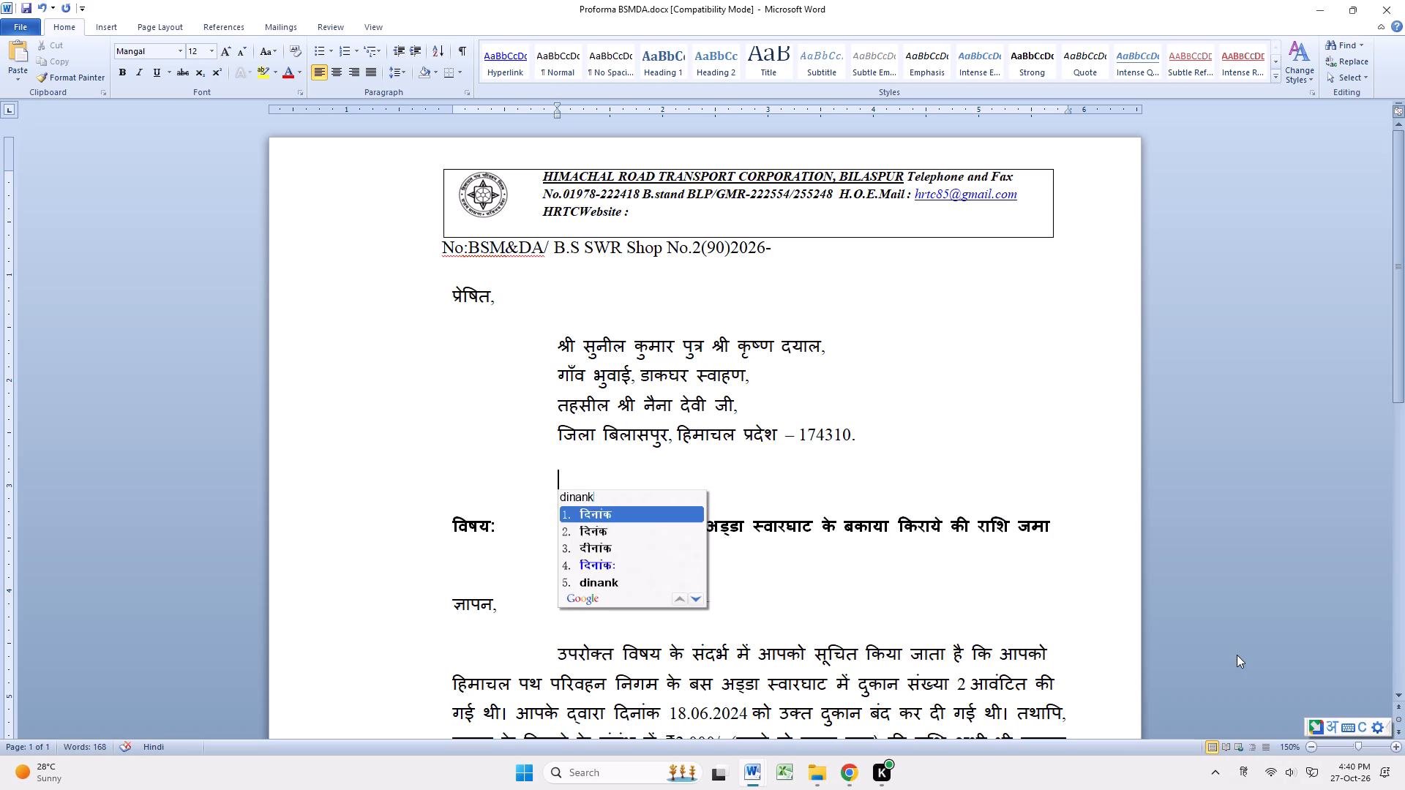
pyautogui.press('space')
pyautogui.press('Tab')
pyautogui.press('Tab')
pyautogui.press('Tab')
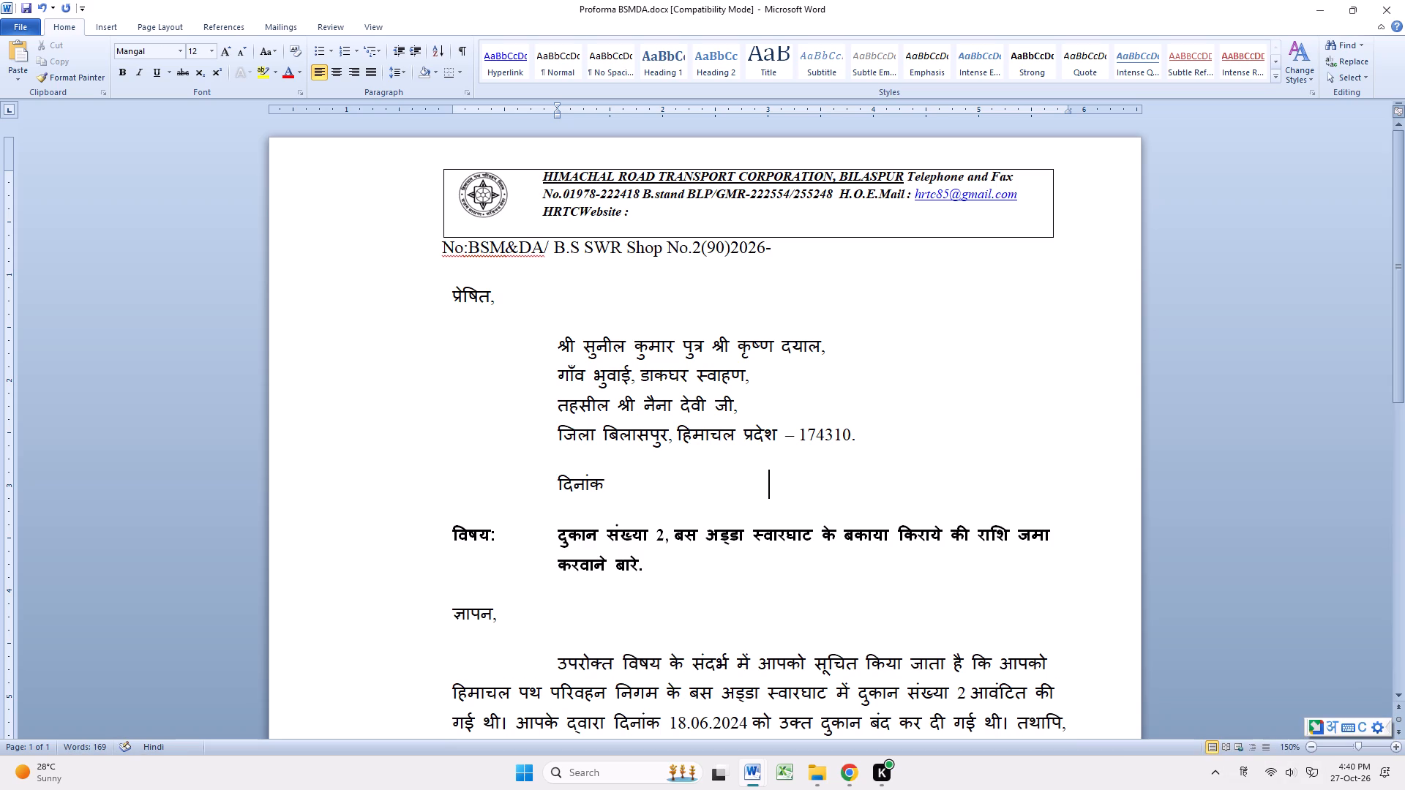
pyautogui.write('bilaspur')
pyautogui.press('space')
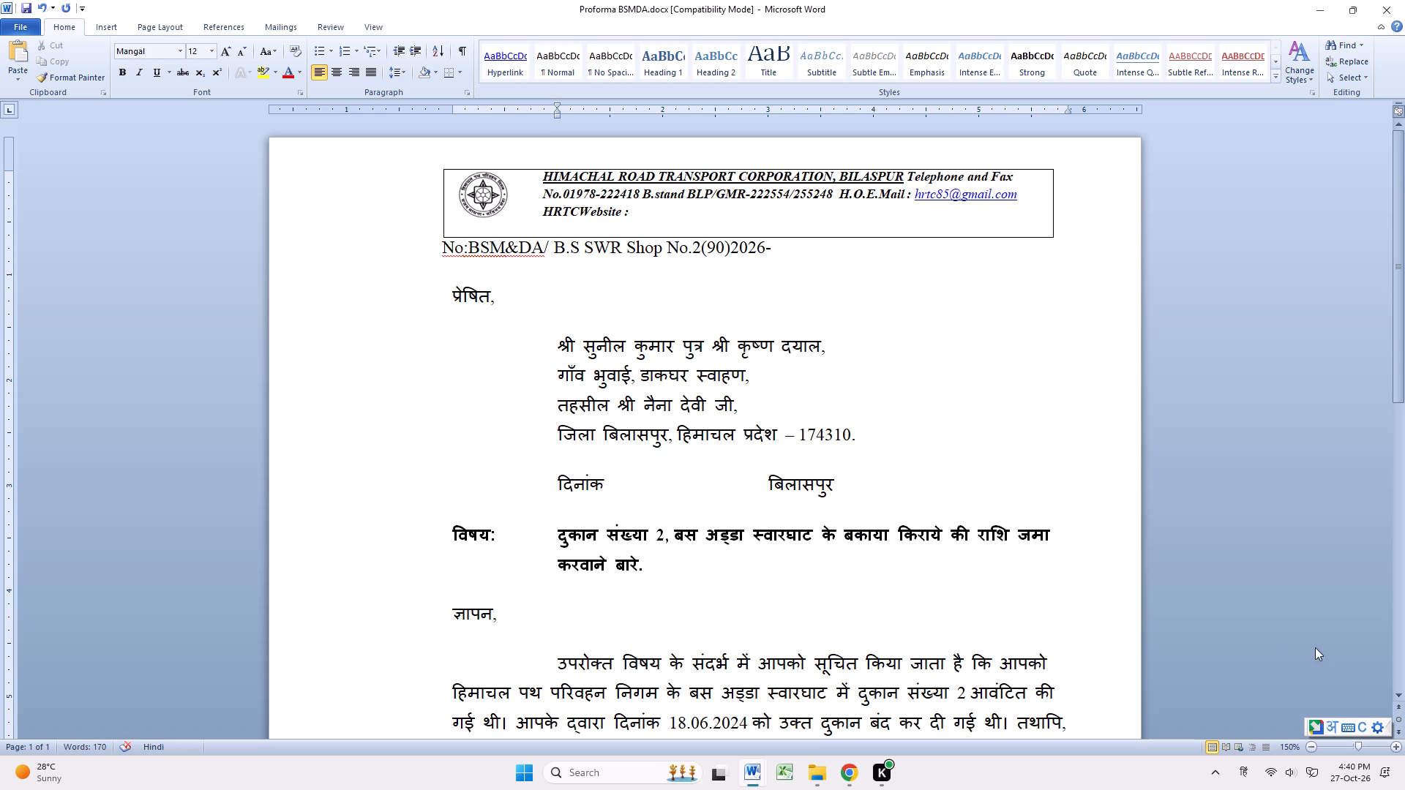
pyautogui.press('Tab')
pyautogui.press('Tab')
pyautogui.press('Tab')
pyautogui.press('super+space')
pyautogui.write('Oct 2026')
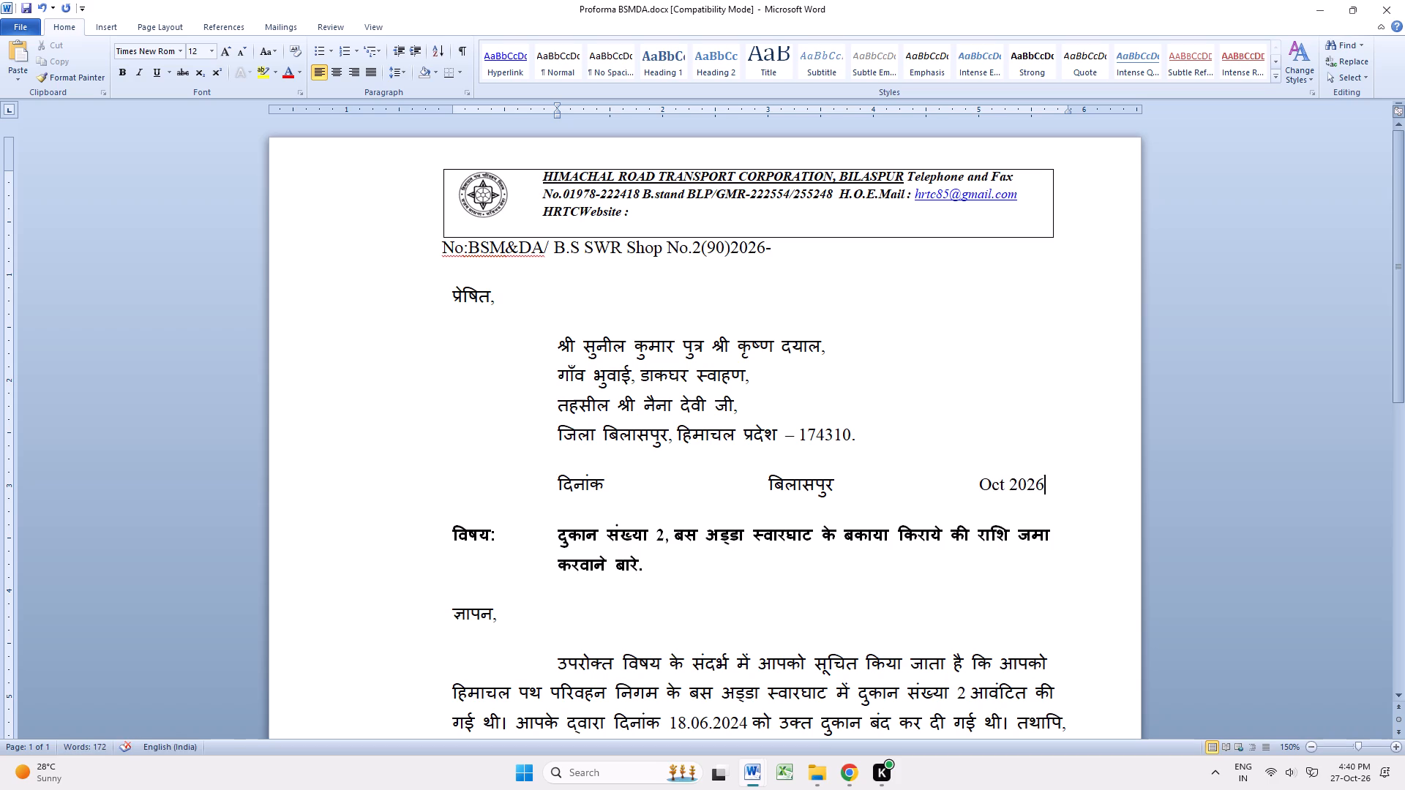
# Justify the memo's two body paragraphs, from "उपरोक्त विषय" to "किया जा सके।".
pyautogui.scroll(-3, 733, 650)
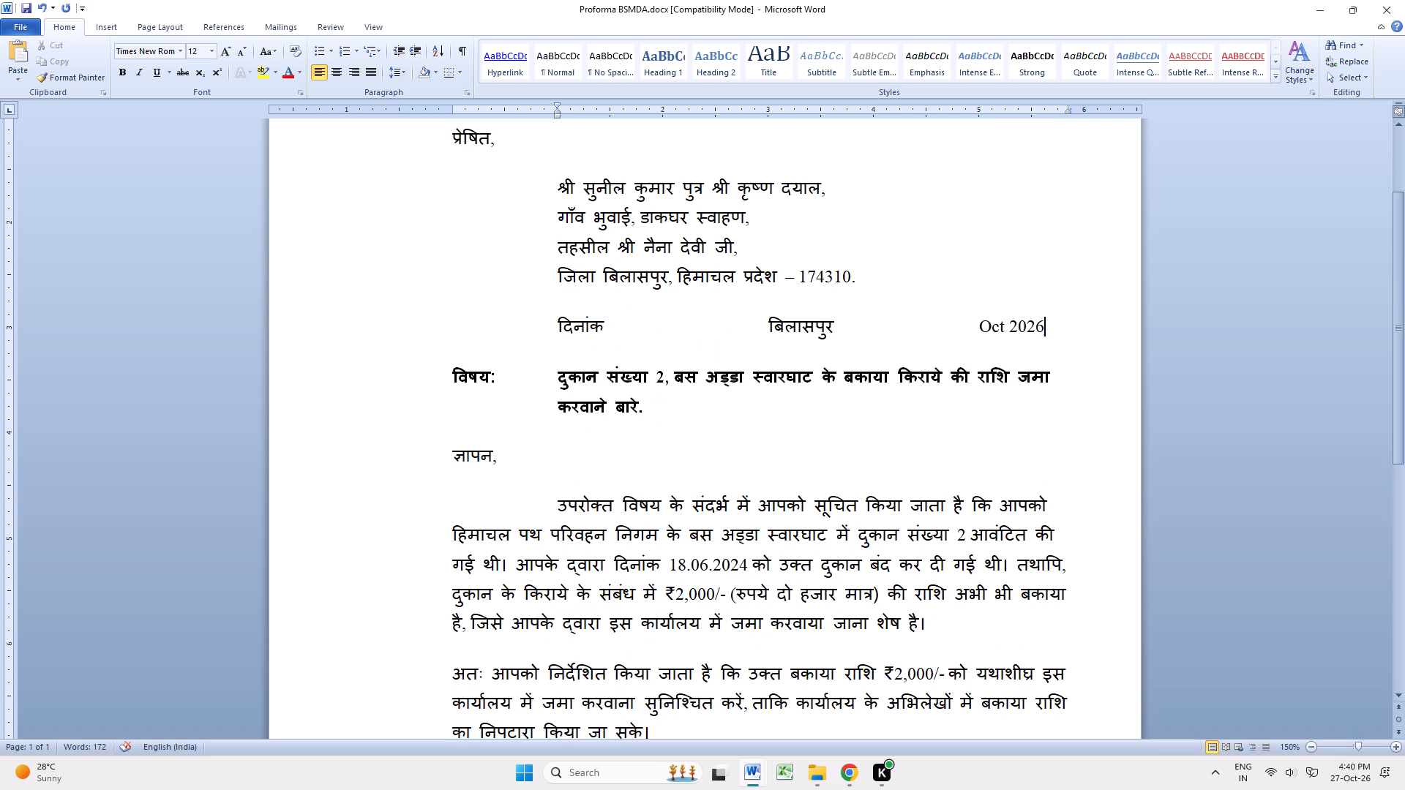
pyautogui.scroll(-2, 881, 450)
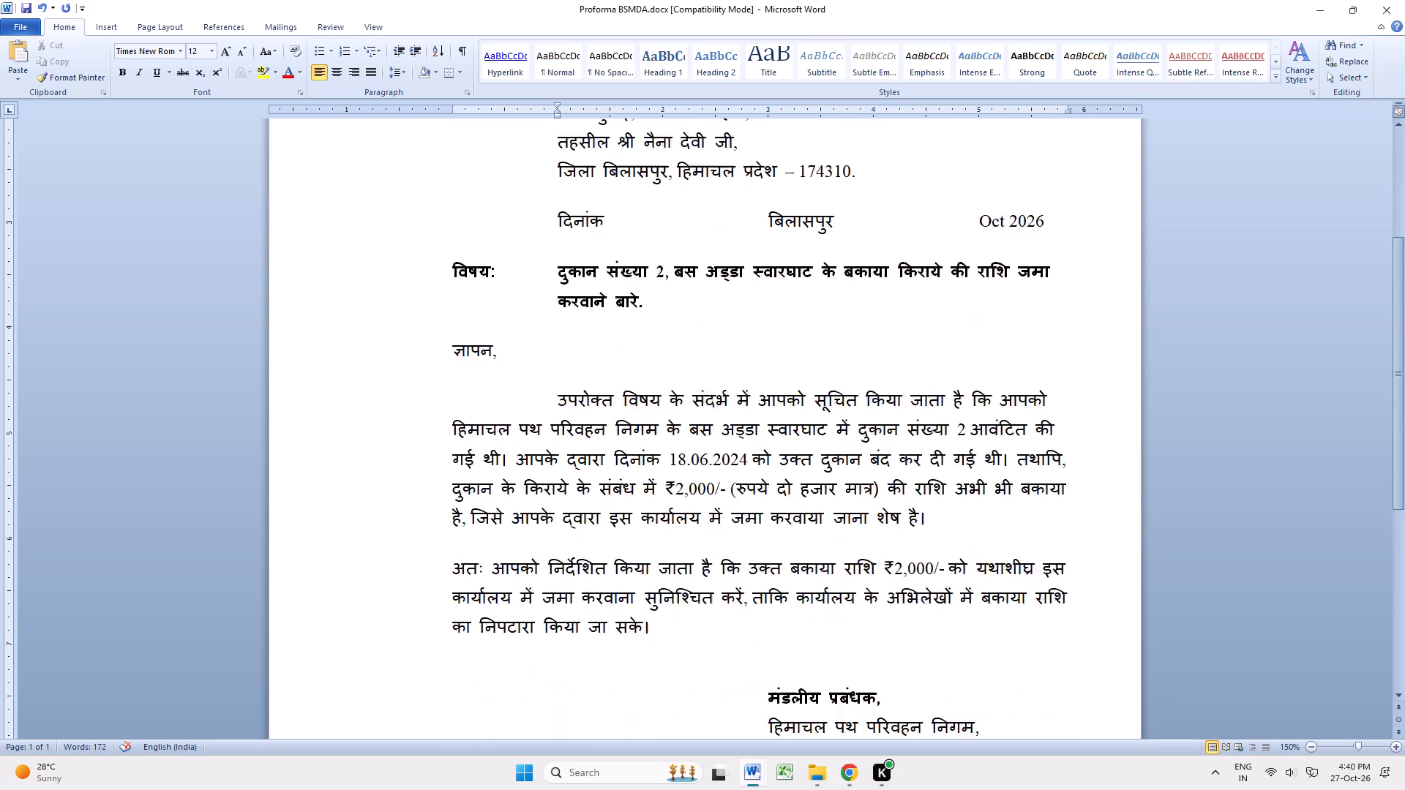
pyautogui.scroll(-1, 884, 463)
pyautogui.moveTo(542, 334); pyautogui.dragTo(693, 578)
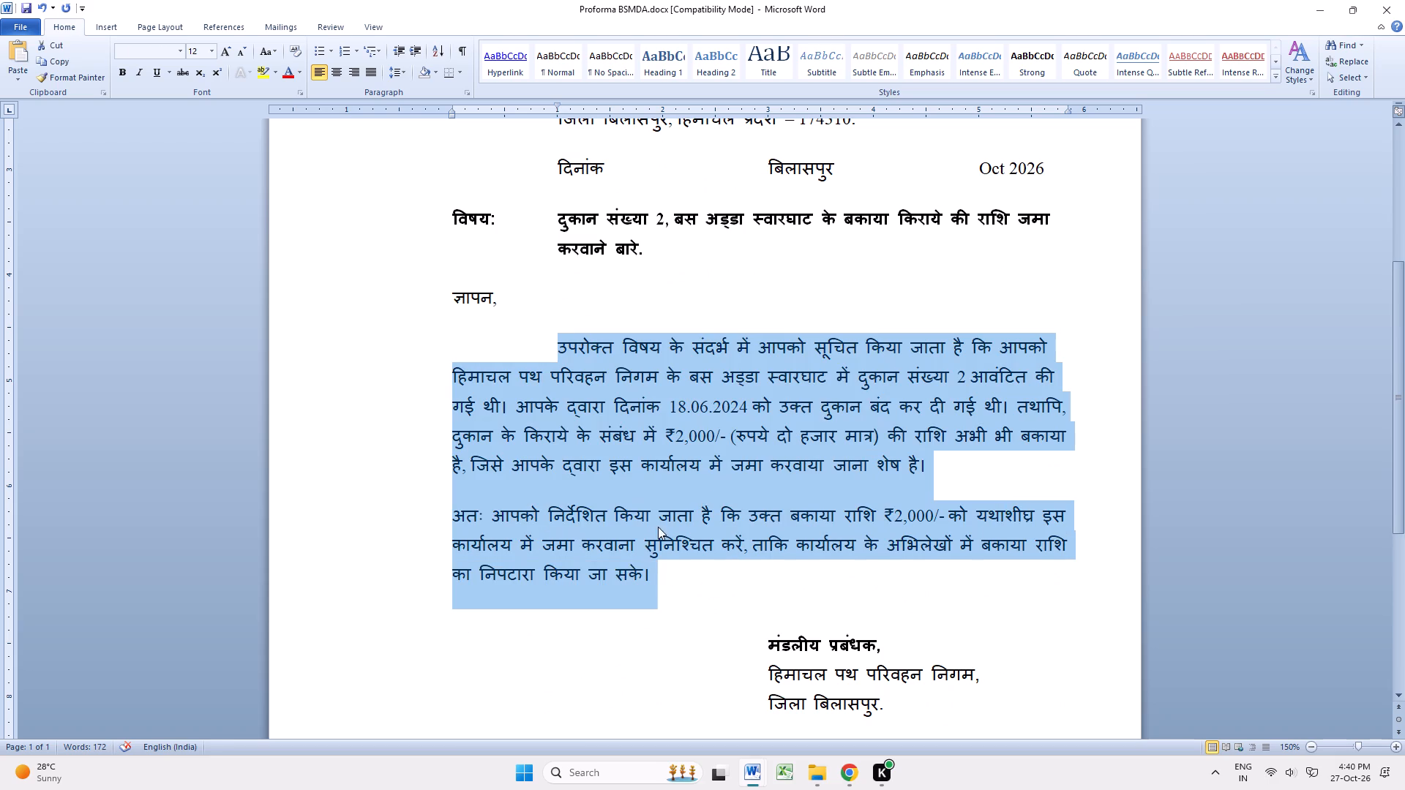
pyautogui.click(370, 75)
pyautogui.click(850, 296)
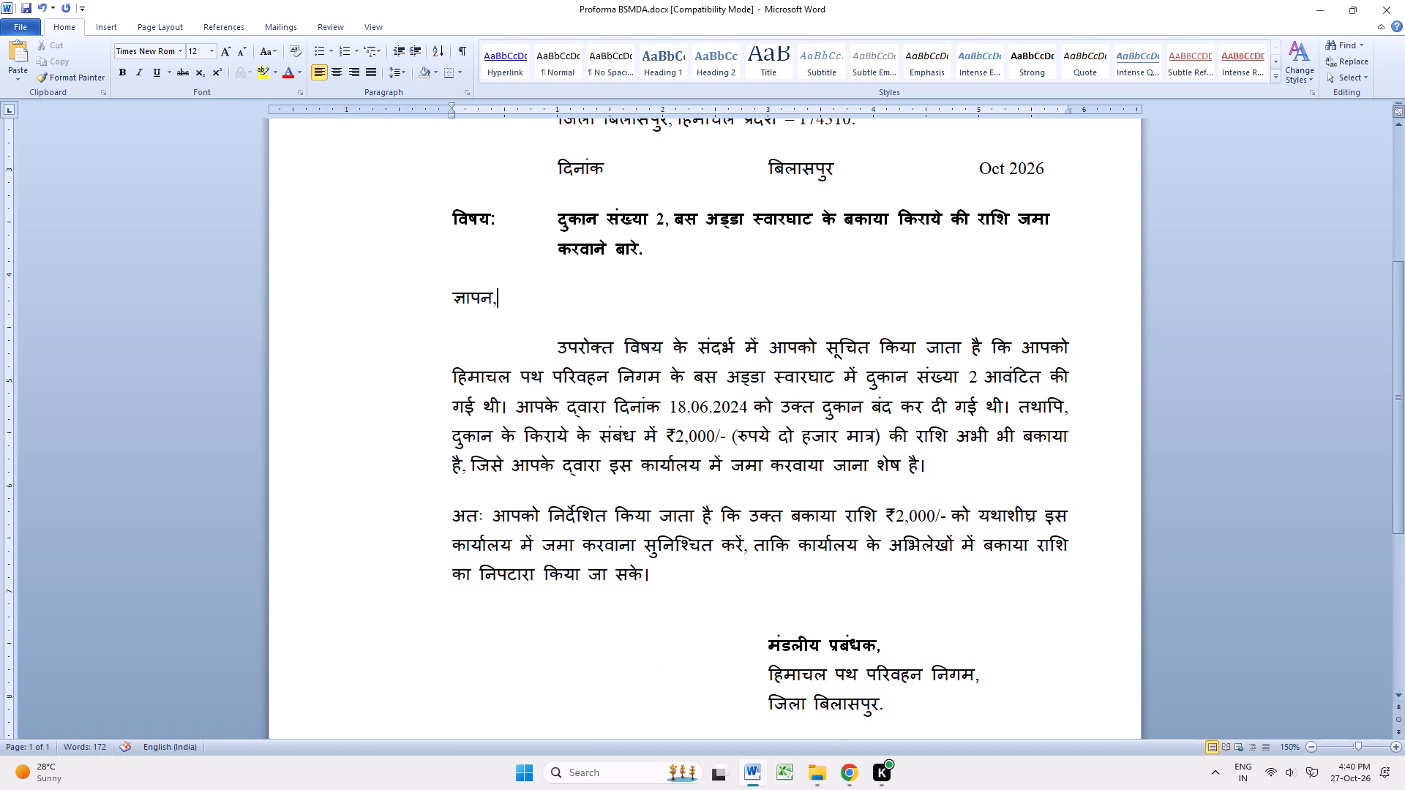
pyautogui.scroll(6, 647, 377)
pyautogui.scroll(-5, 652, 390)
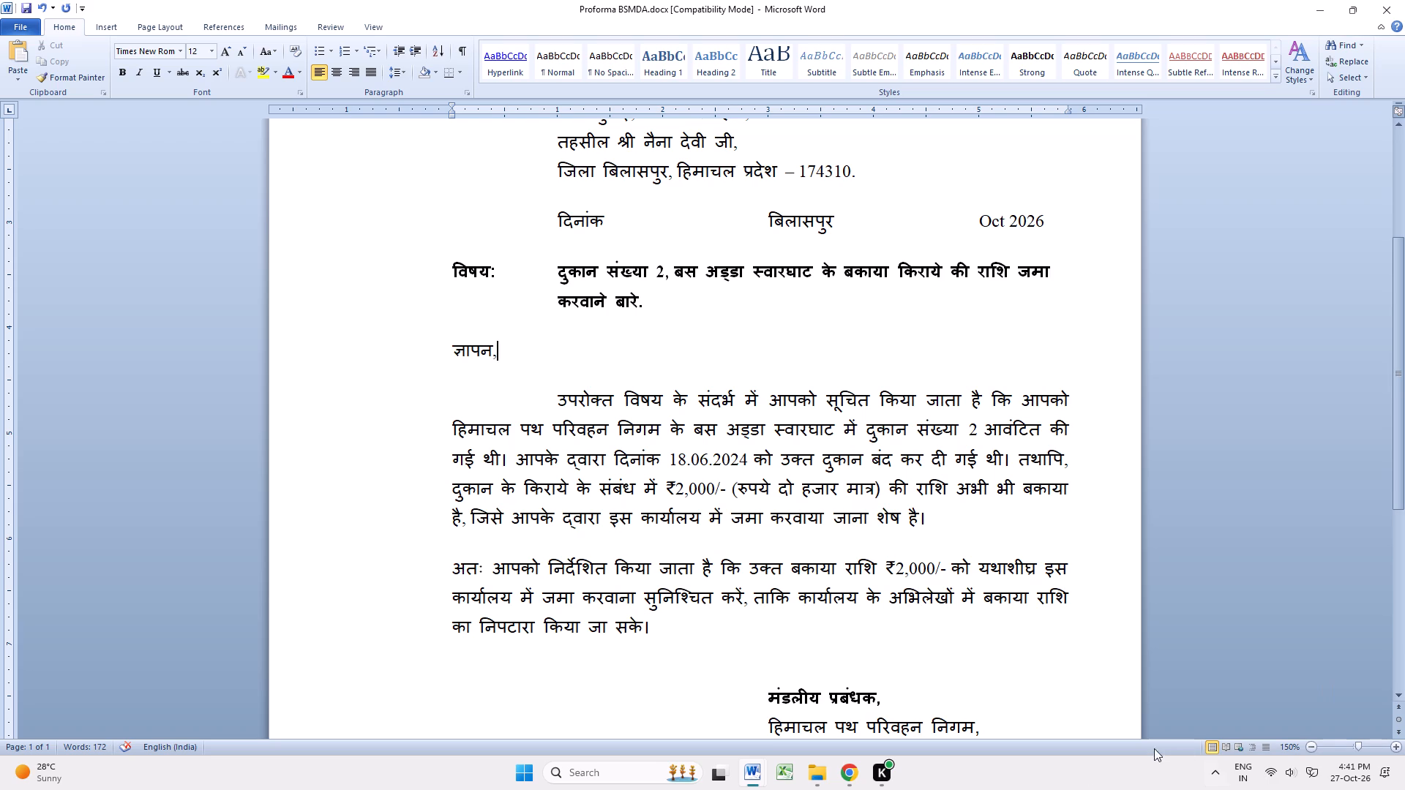
# In Excel, open "Rent Realization of 31 march 2026 and received on next F.Y.xlsx" and check the basic and received amounts in the first Swarghat rows.
pyautogui.click(776, 777)
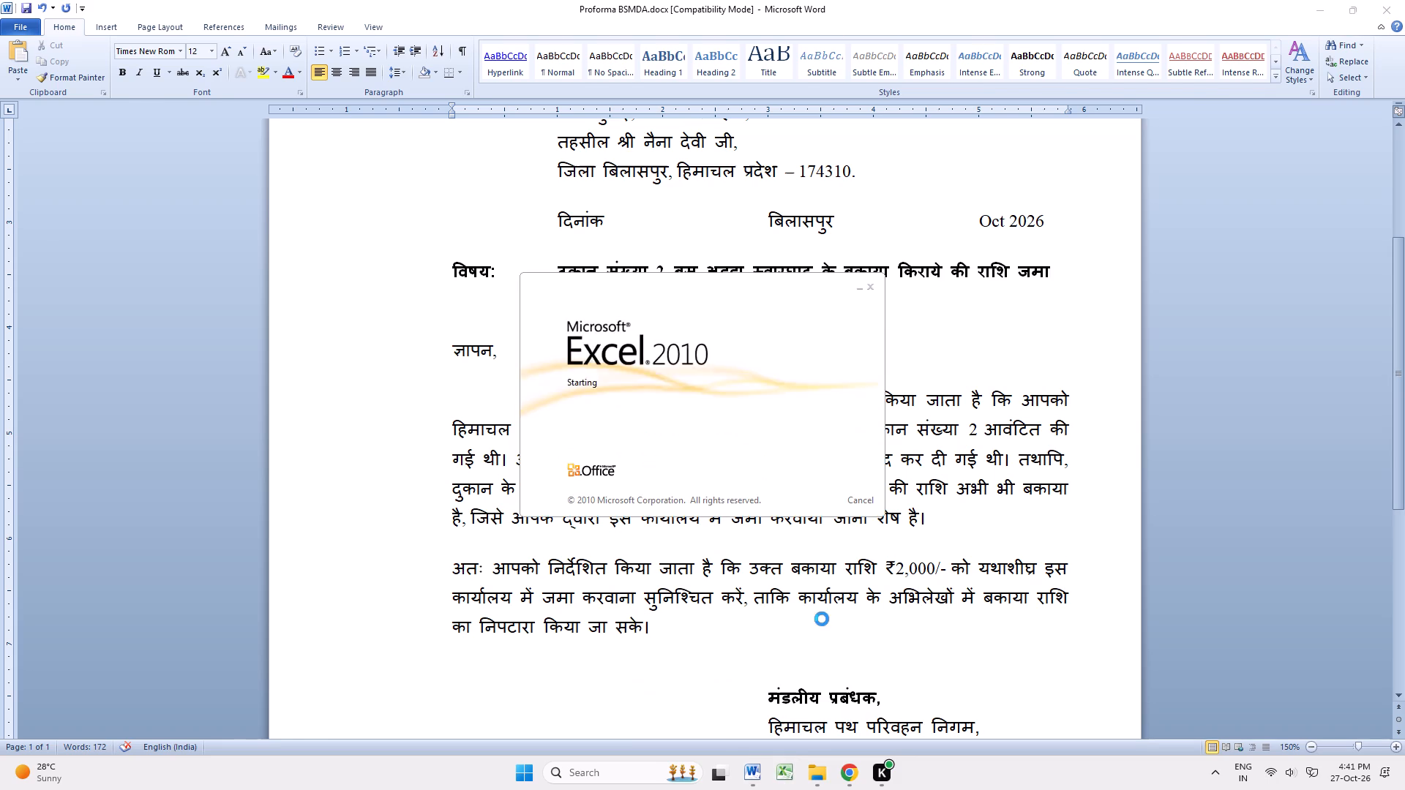
pyautogui.click(29, 28)
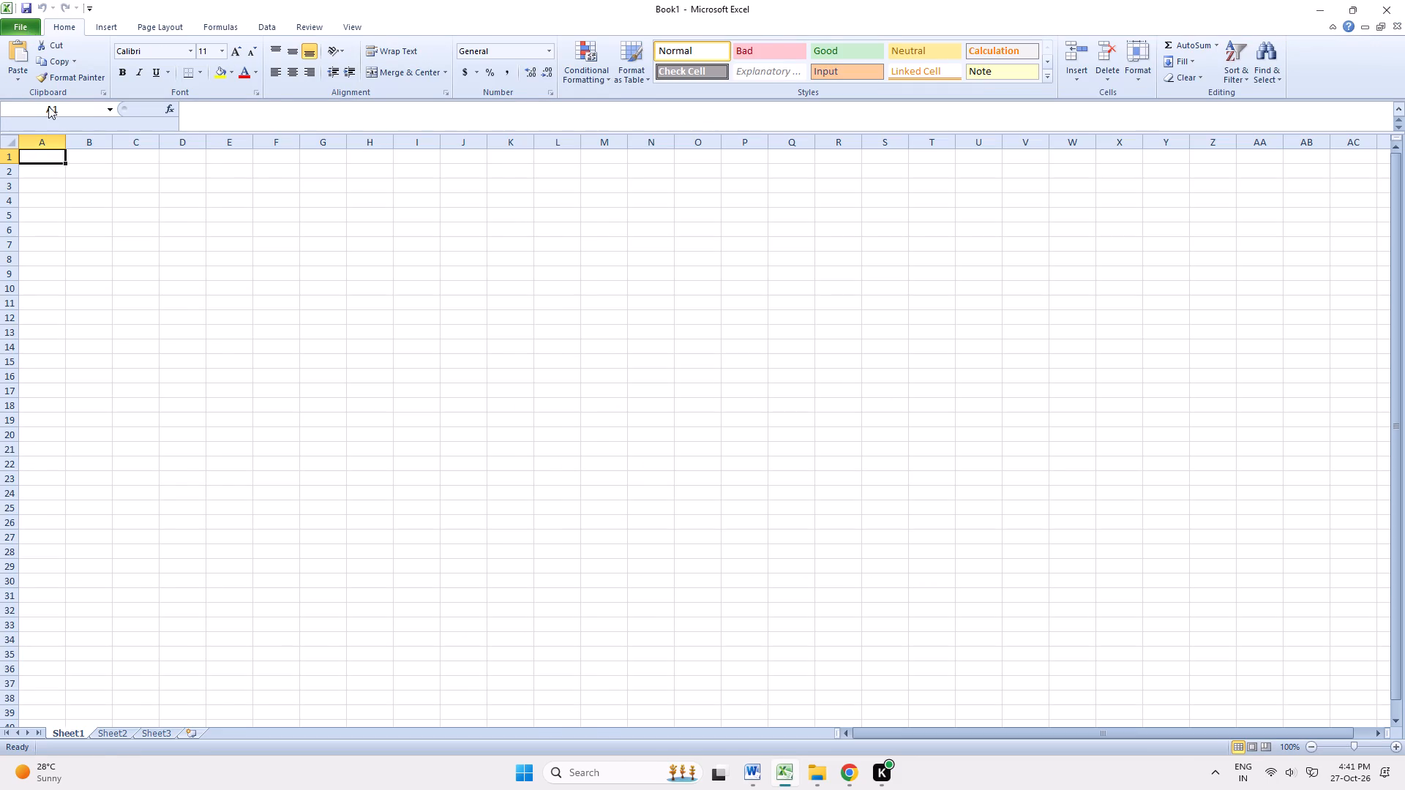
pyautogui.click(205, 81)
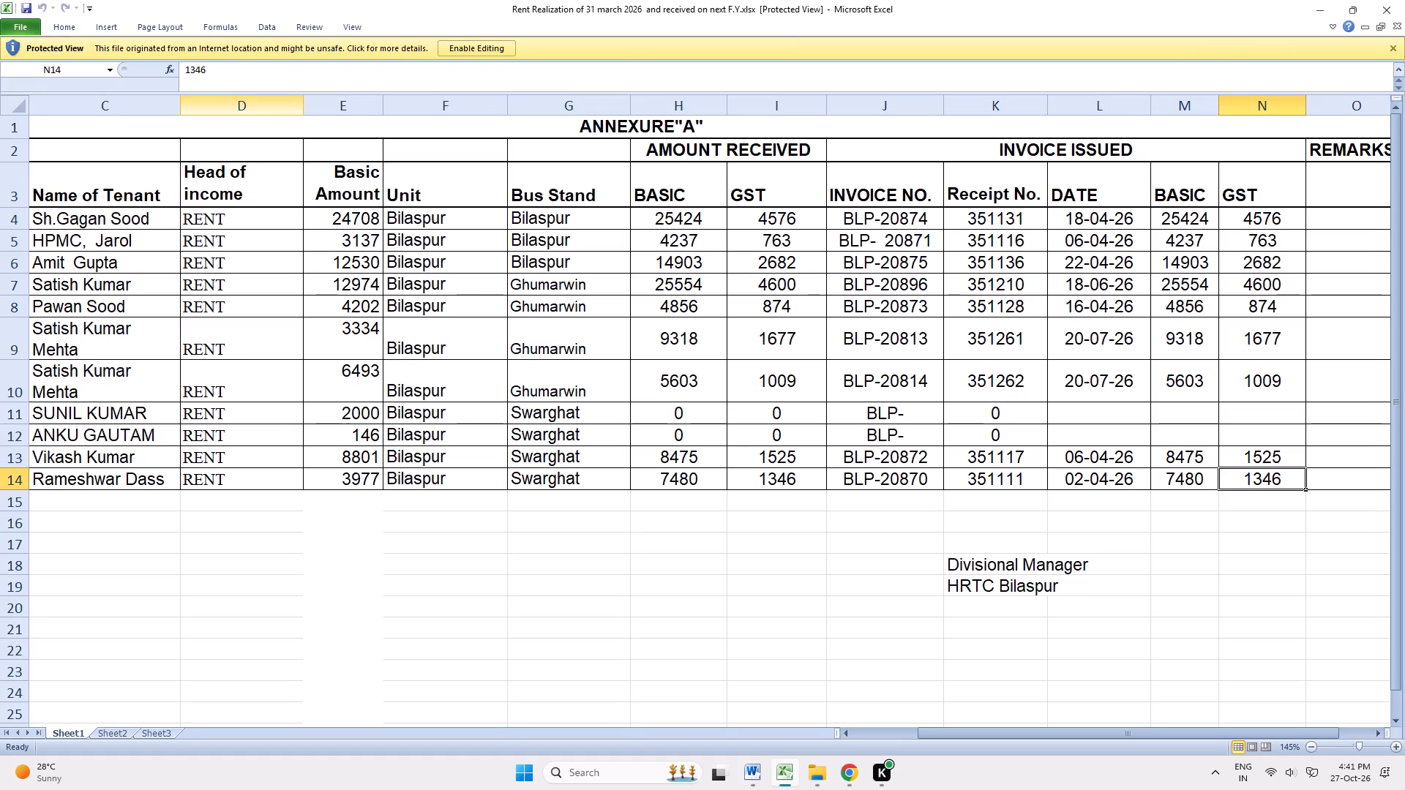
pyautogui.click(361, 181)
pyautogui.click(359, 415)
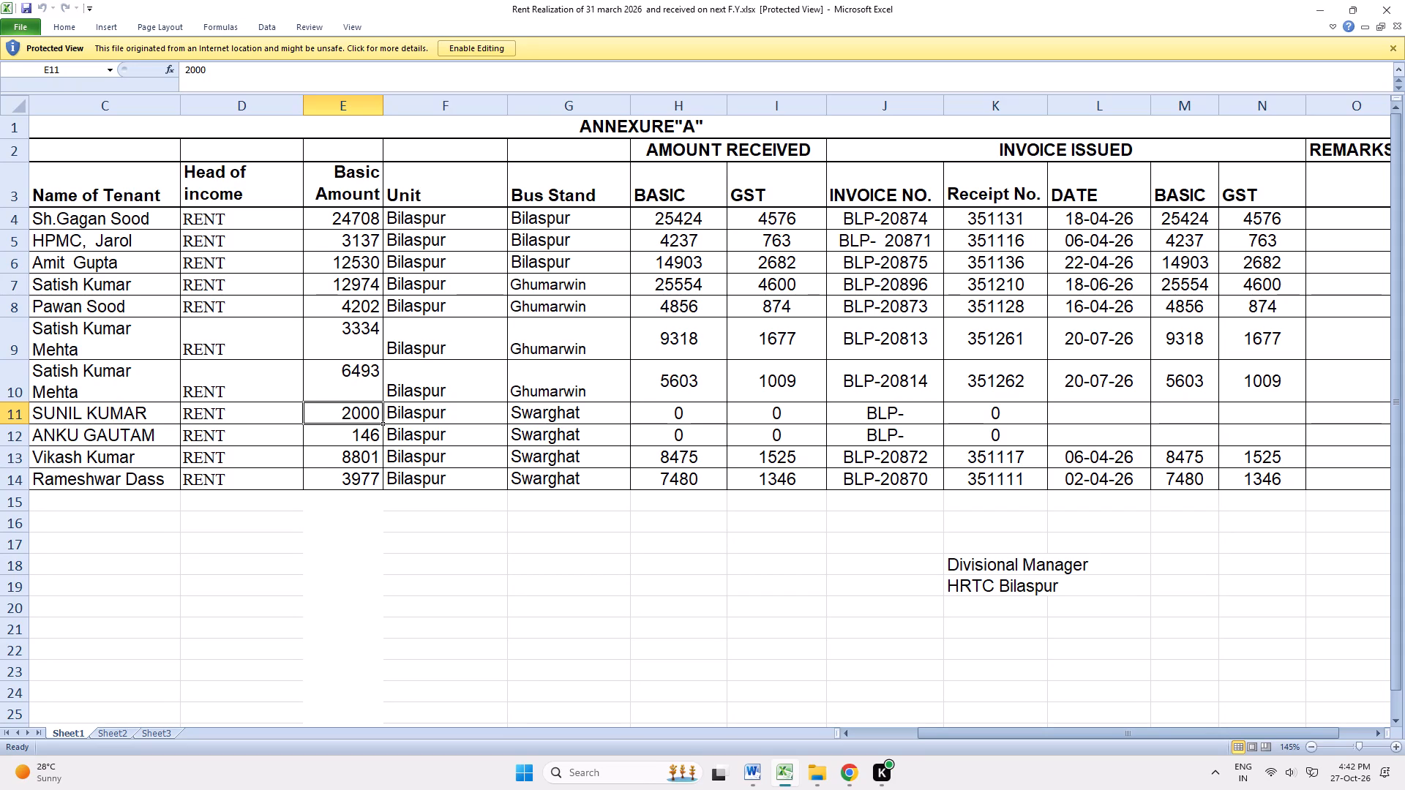
pyautogui.click(677, 407)
pyautogui.click(697, 429)
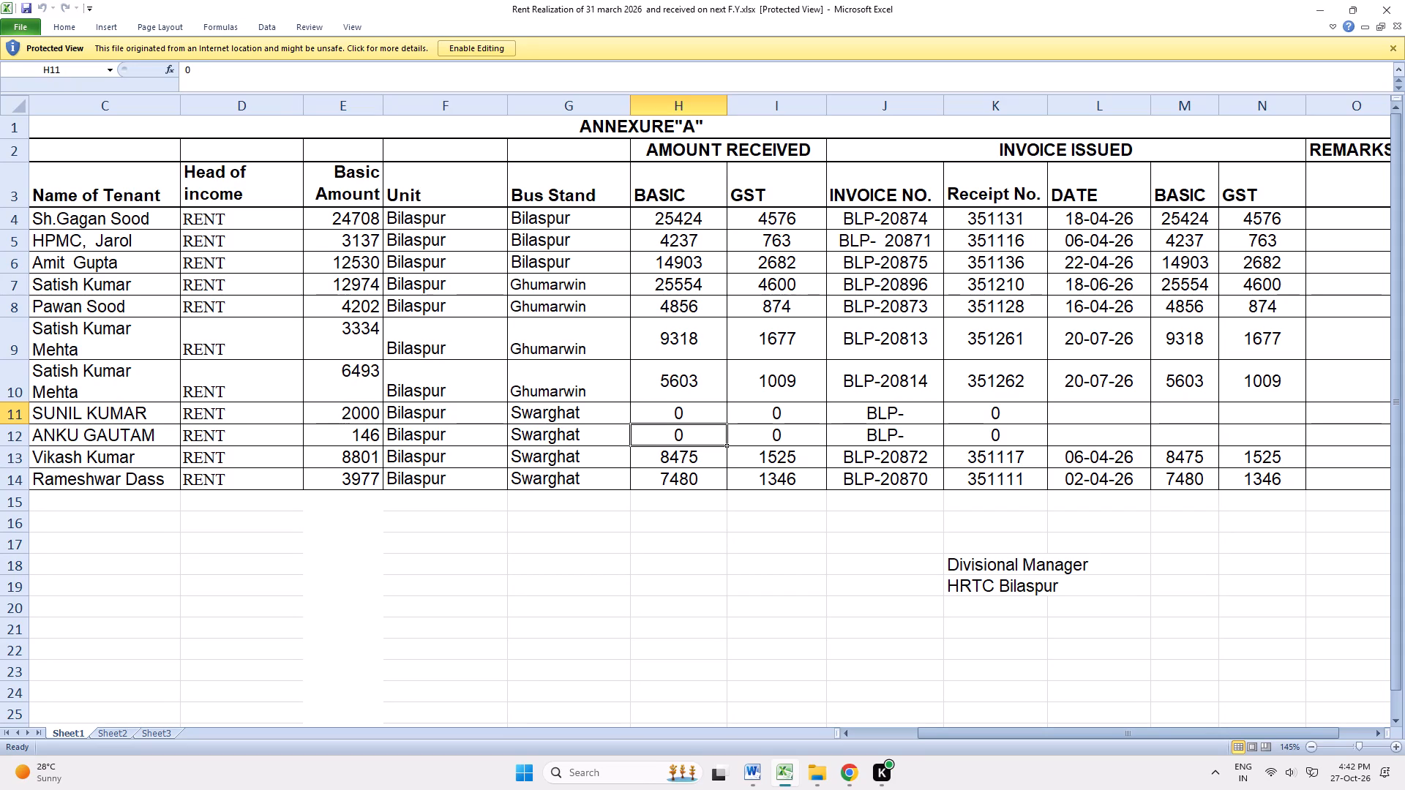
pyautogui.click(1404, 0)
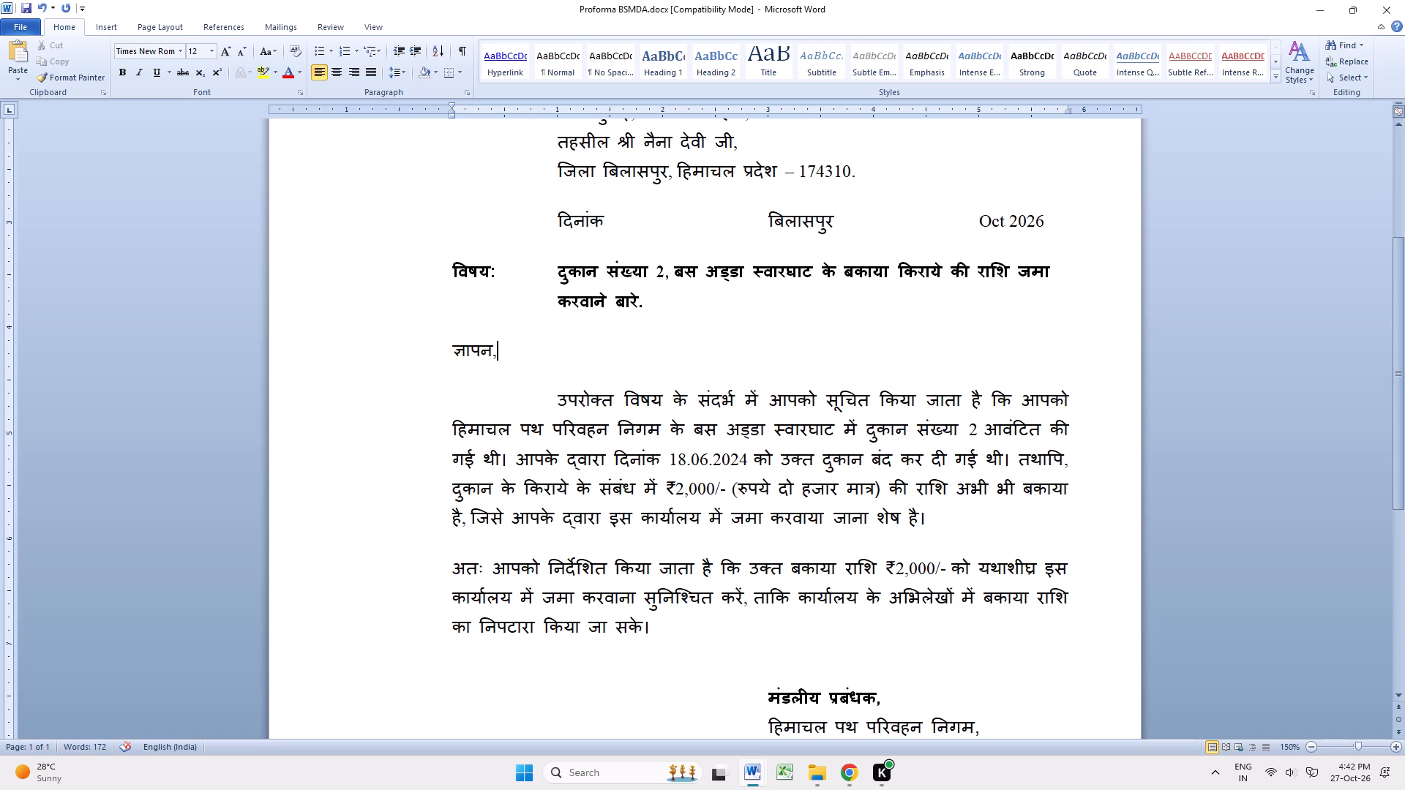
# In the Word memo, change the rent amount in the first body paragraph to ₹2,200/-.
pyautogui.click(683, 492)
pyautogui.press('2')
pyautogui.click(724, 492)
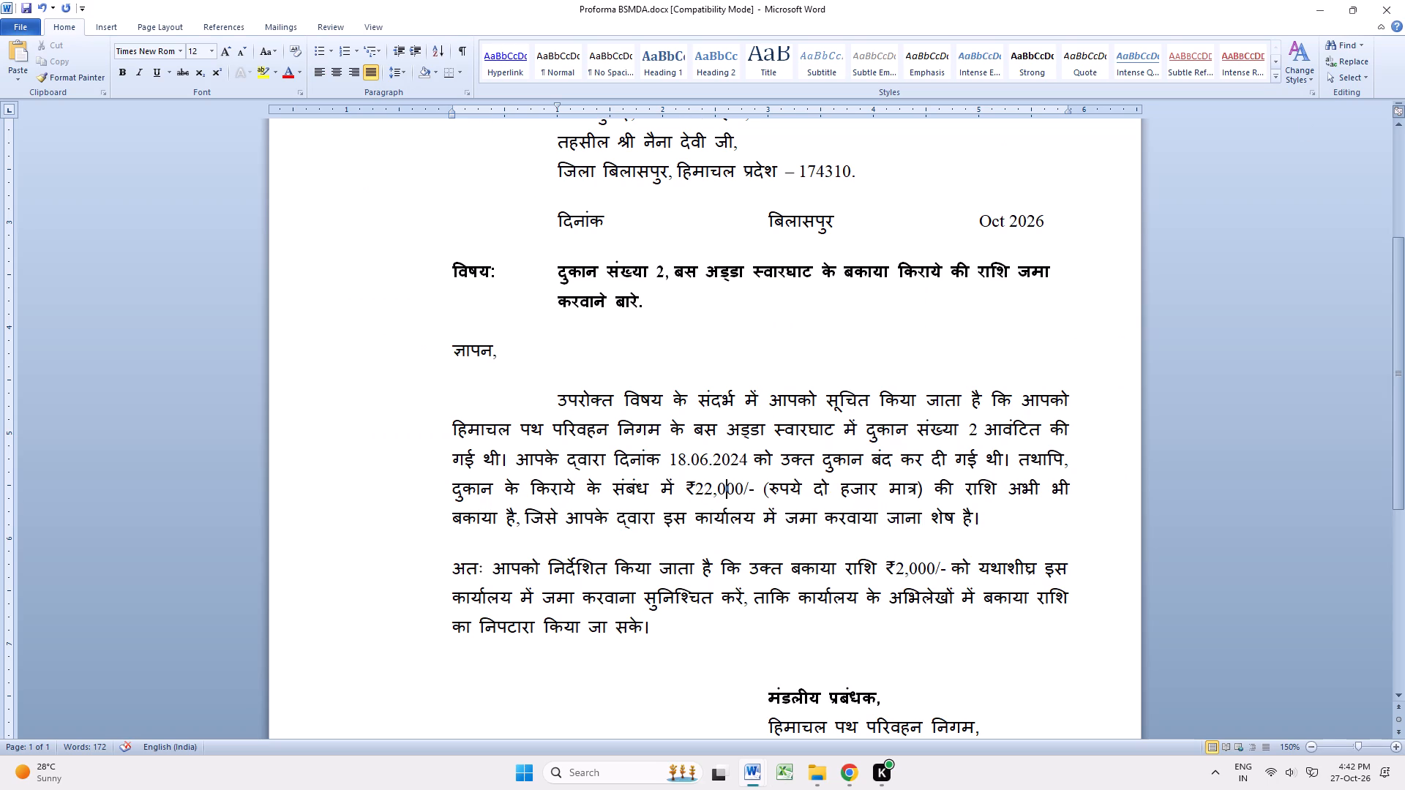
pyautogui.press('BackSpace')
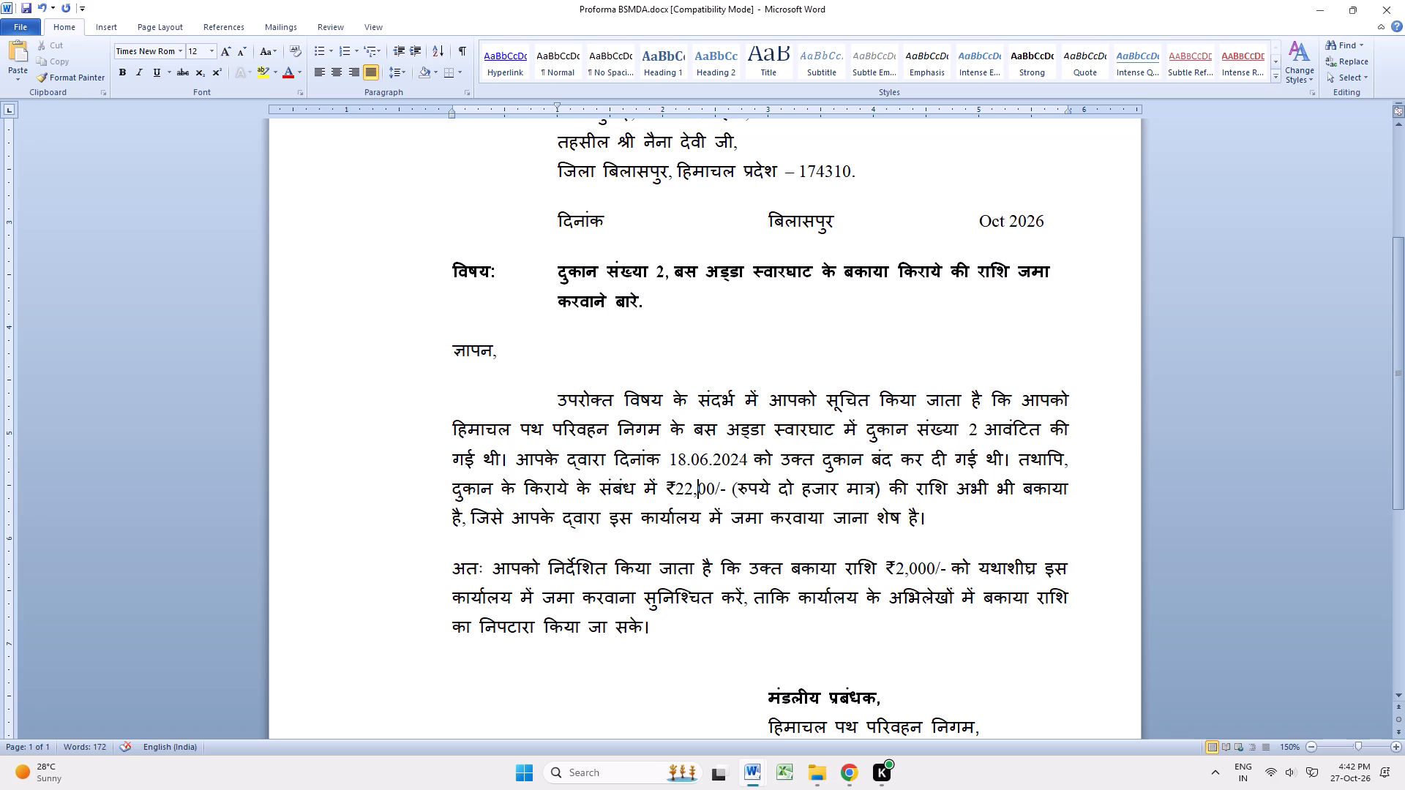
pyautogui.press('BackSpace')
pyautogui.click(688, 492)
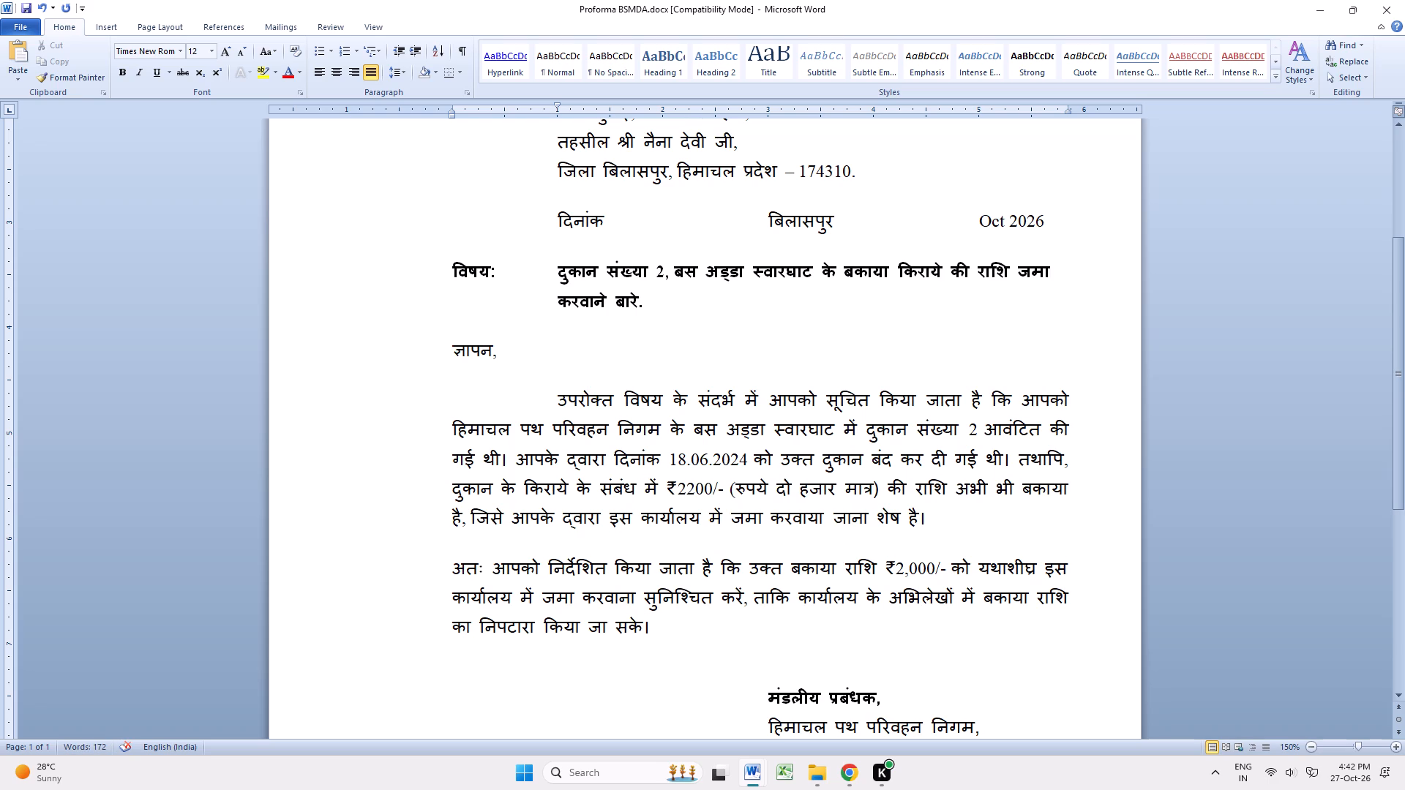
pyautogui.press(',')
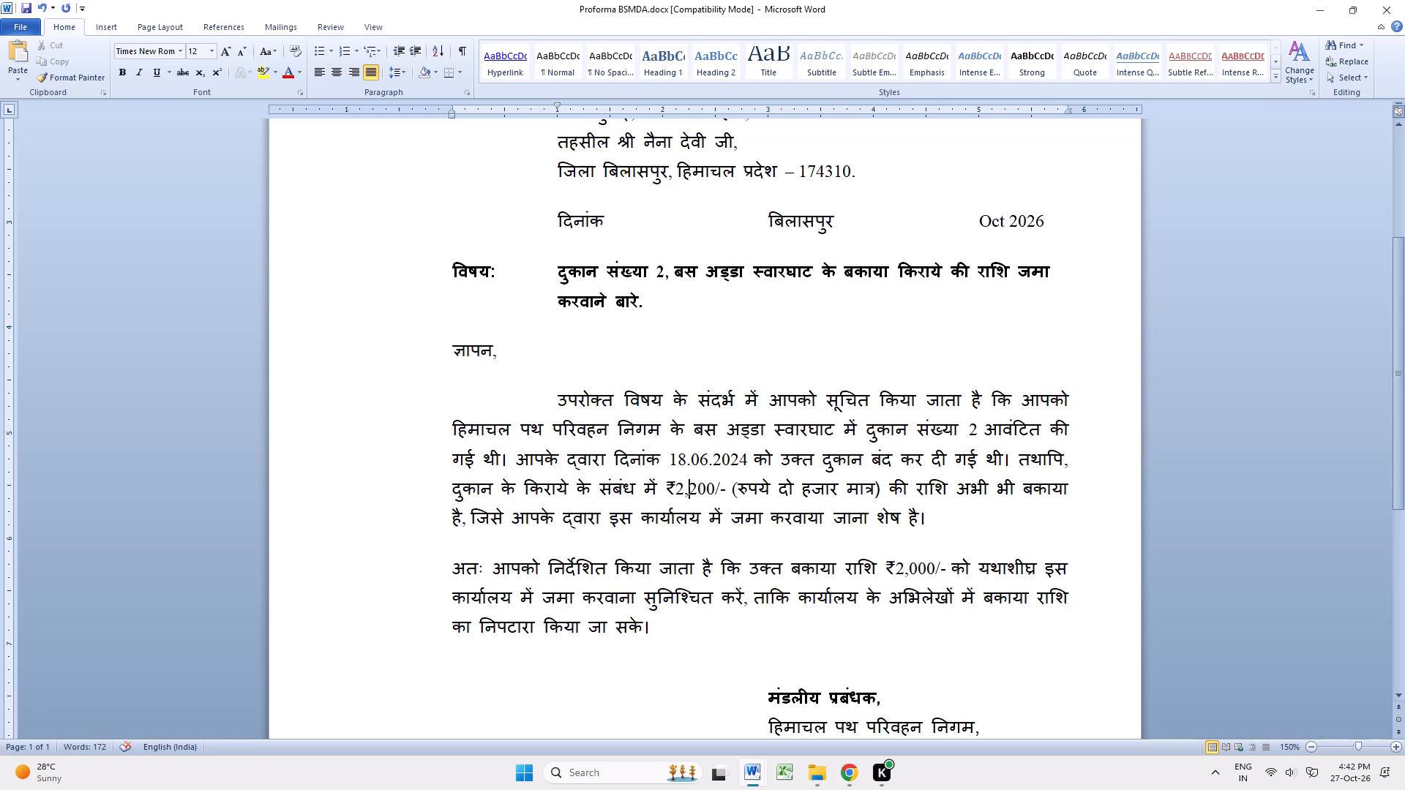
# Delete the bracketed amount in words, "(रुपये दो हजार मात्र)", from the first body paragraph.
pyautogui.click(730, 489)
pyautogui.moveTo(881, 486); pyautogui.dragTo(732, 492)
pyautogui.press('BackSpace')
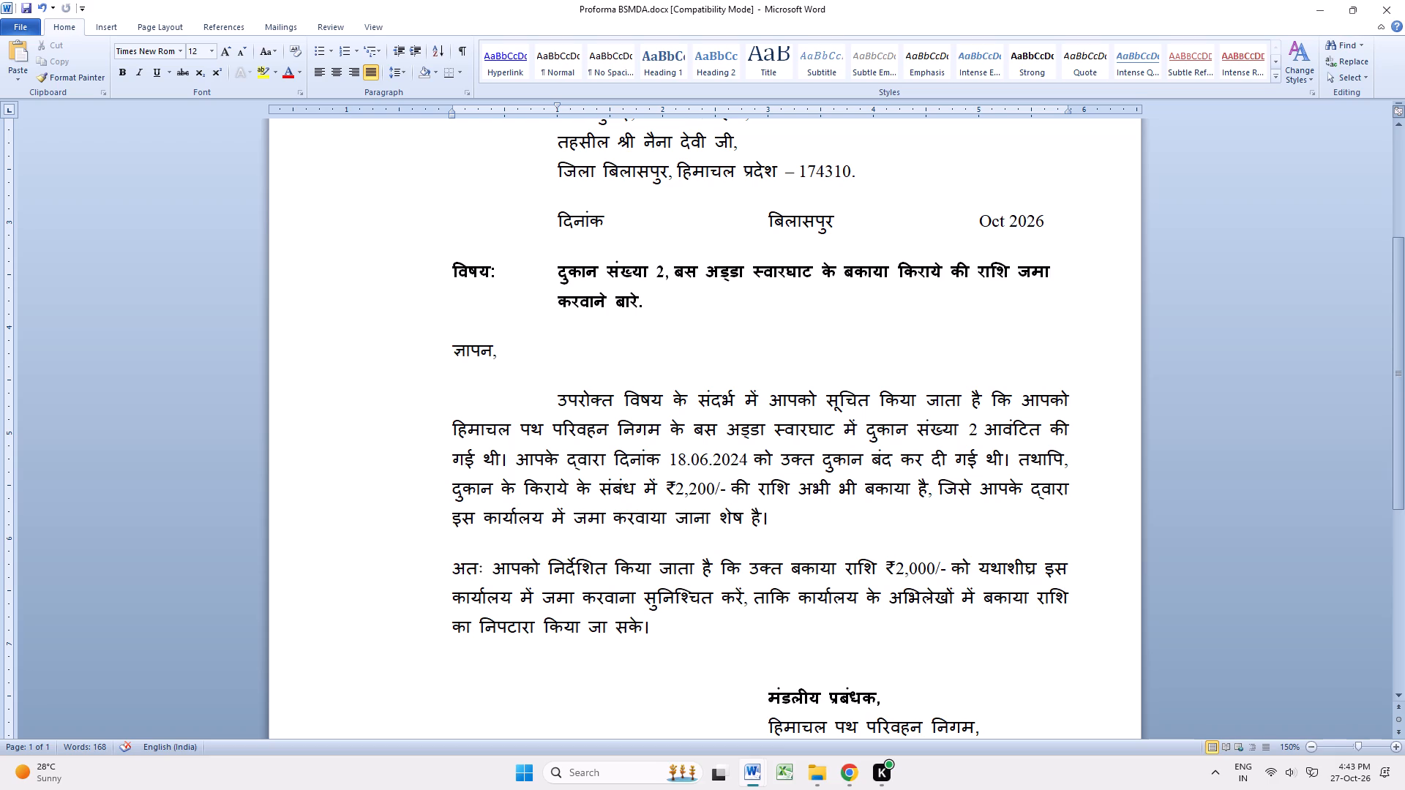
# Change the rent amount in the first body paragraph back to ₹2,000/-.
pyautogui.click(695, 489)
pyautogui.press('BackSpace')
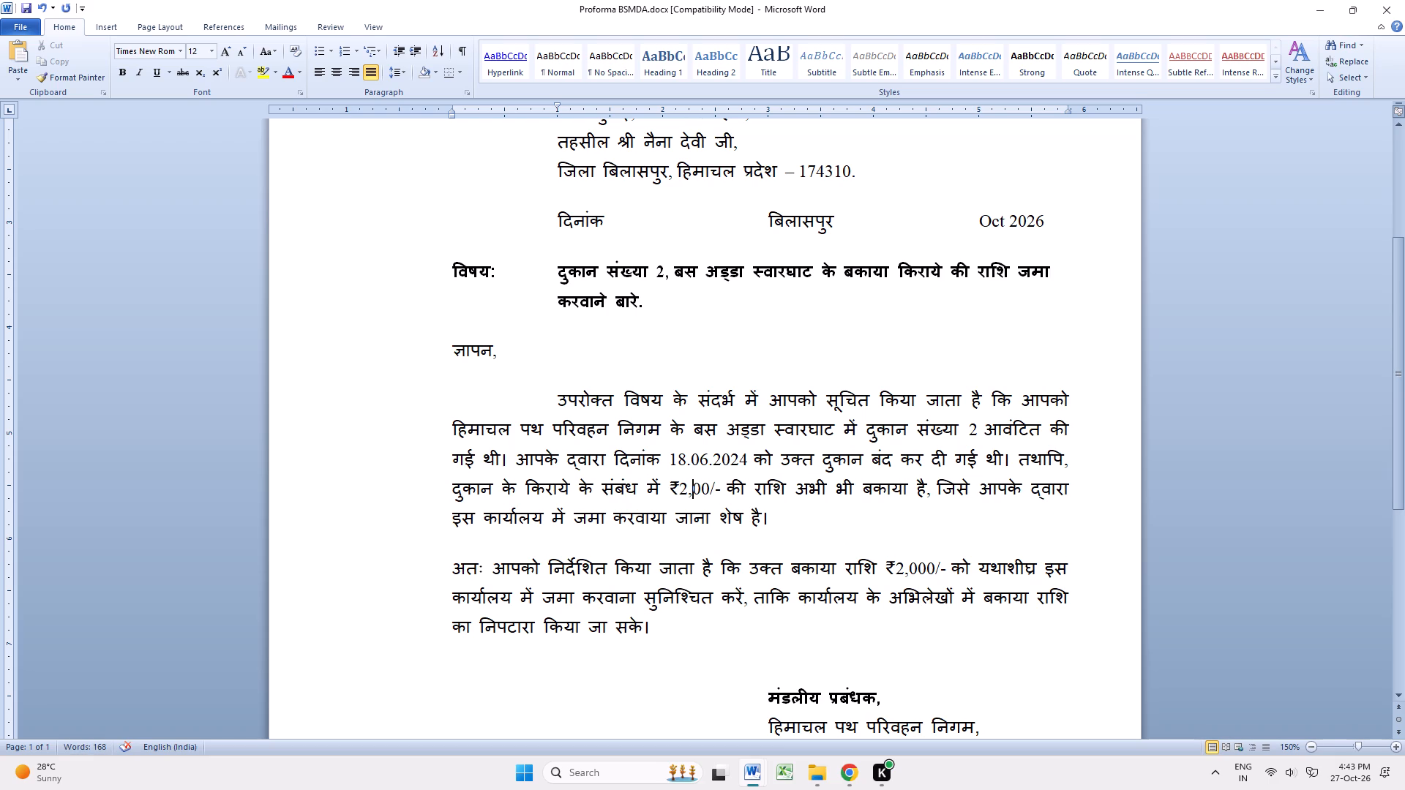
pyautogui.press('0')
# Replace the "/-" after ₹2,000 in the first body paragraph with "+ 360".
pyautogui.click(725, 492)
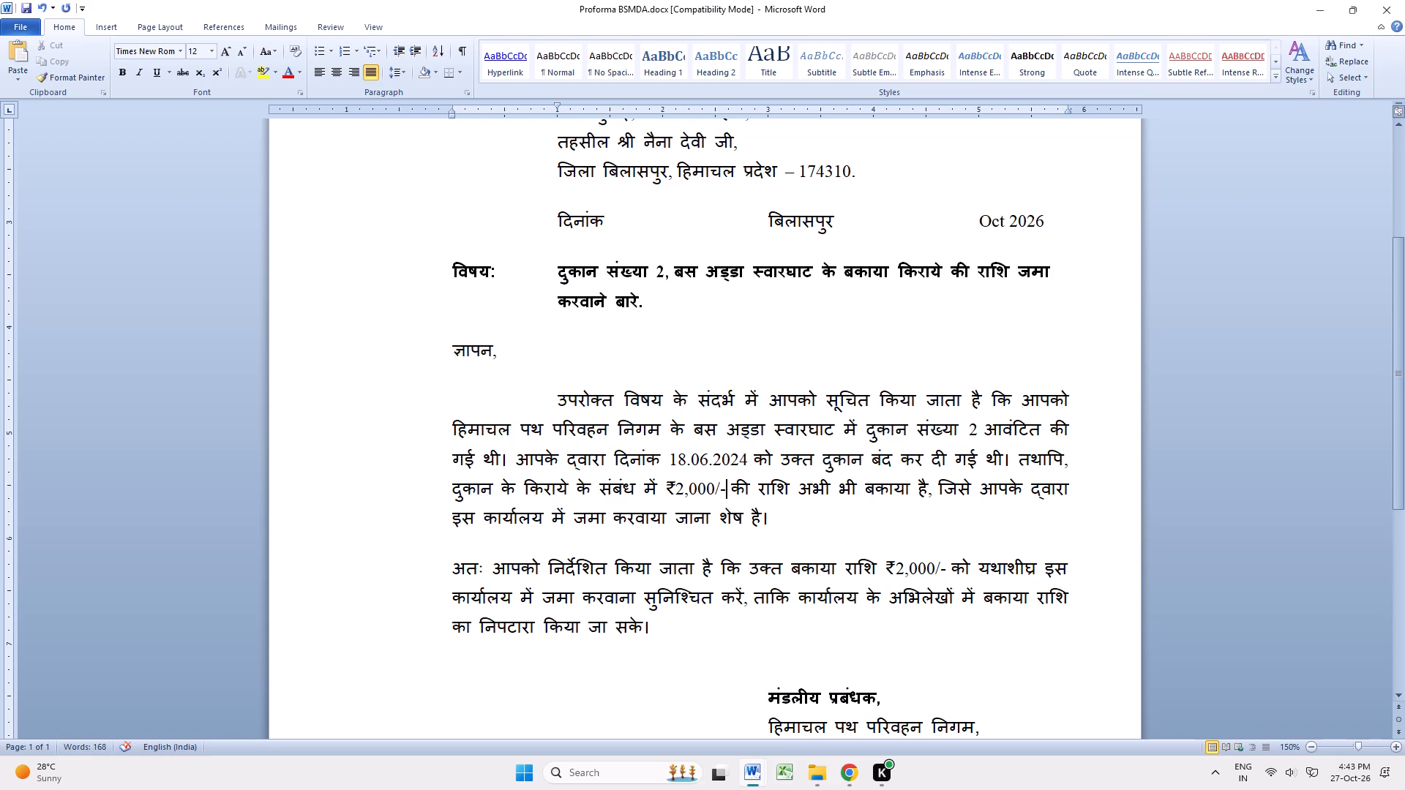
pyautogui.press('BackSpace')
pyautogui.press('BackSpace')
pyautogui.press('space')
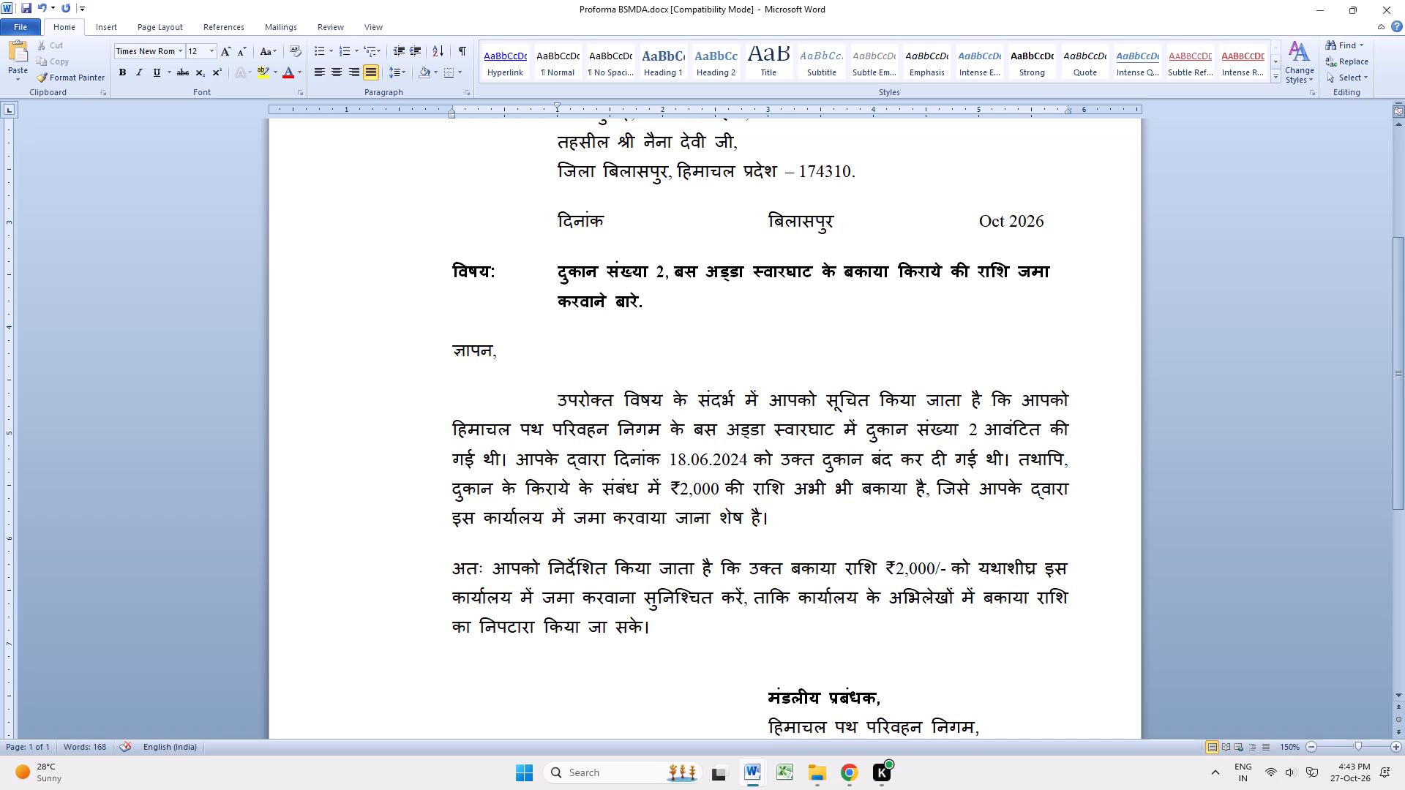
pyautogui.write('=')
pyautogui.press('BackSpace')
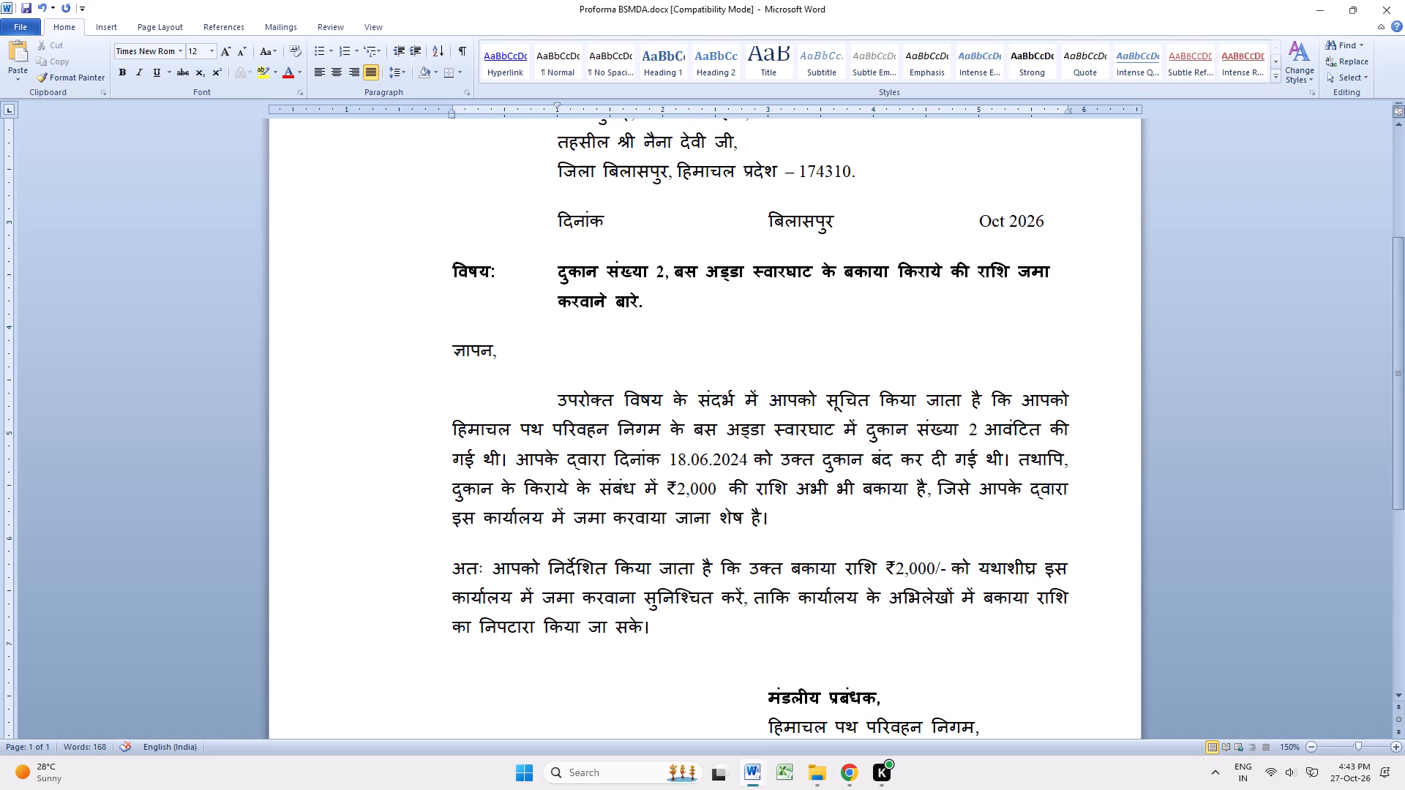
pyautogui.write('+')
pyautogui.press('space')
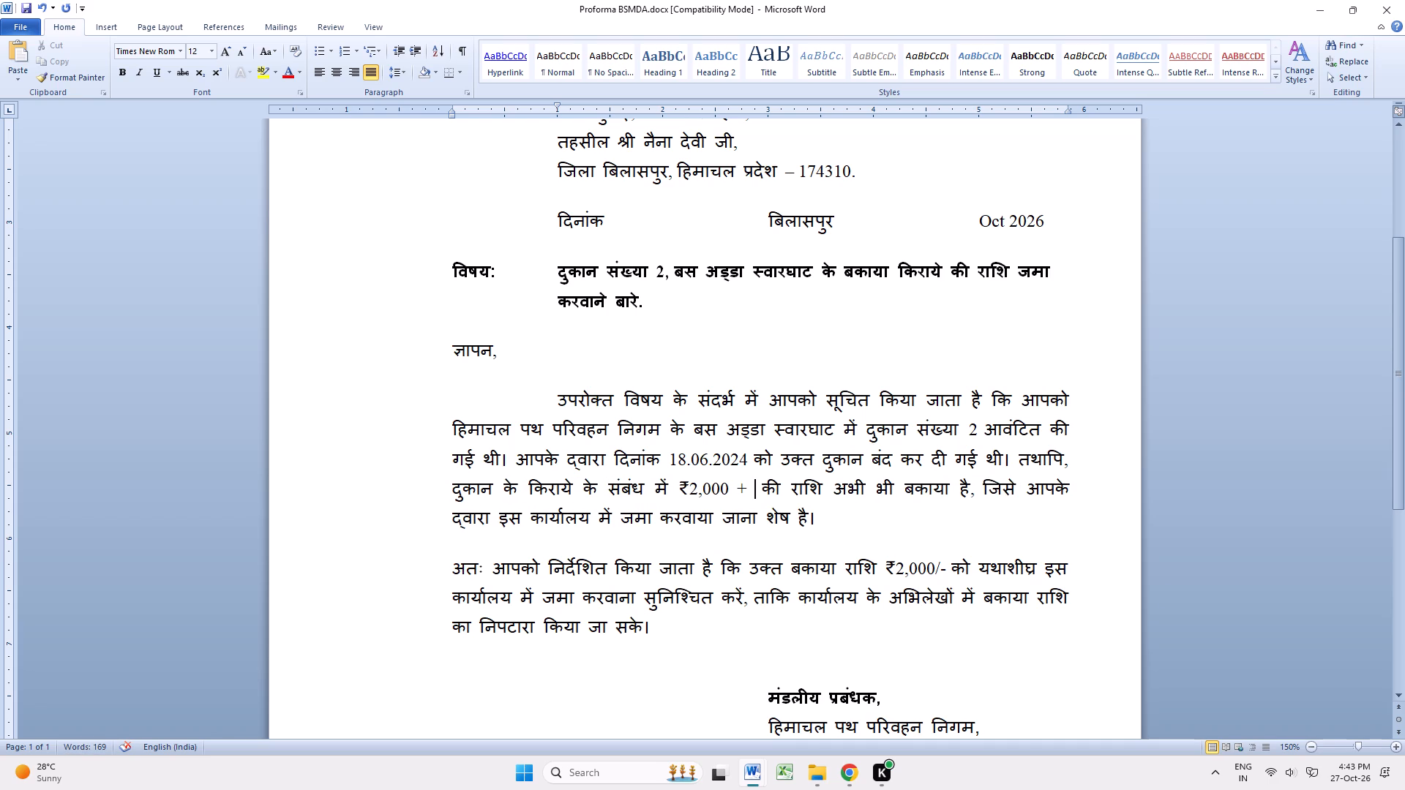
pyautogui.press('3')
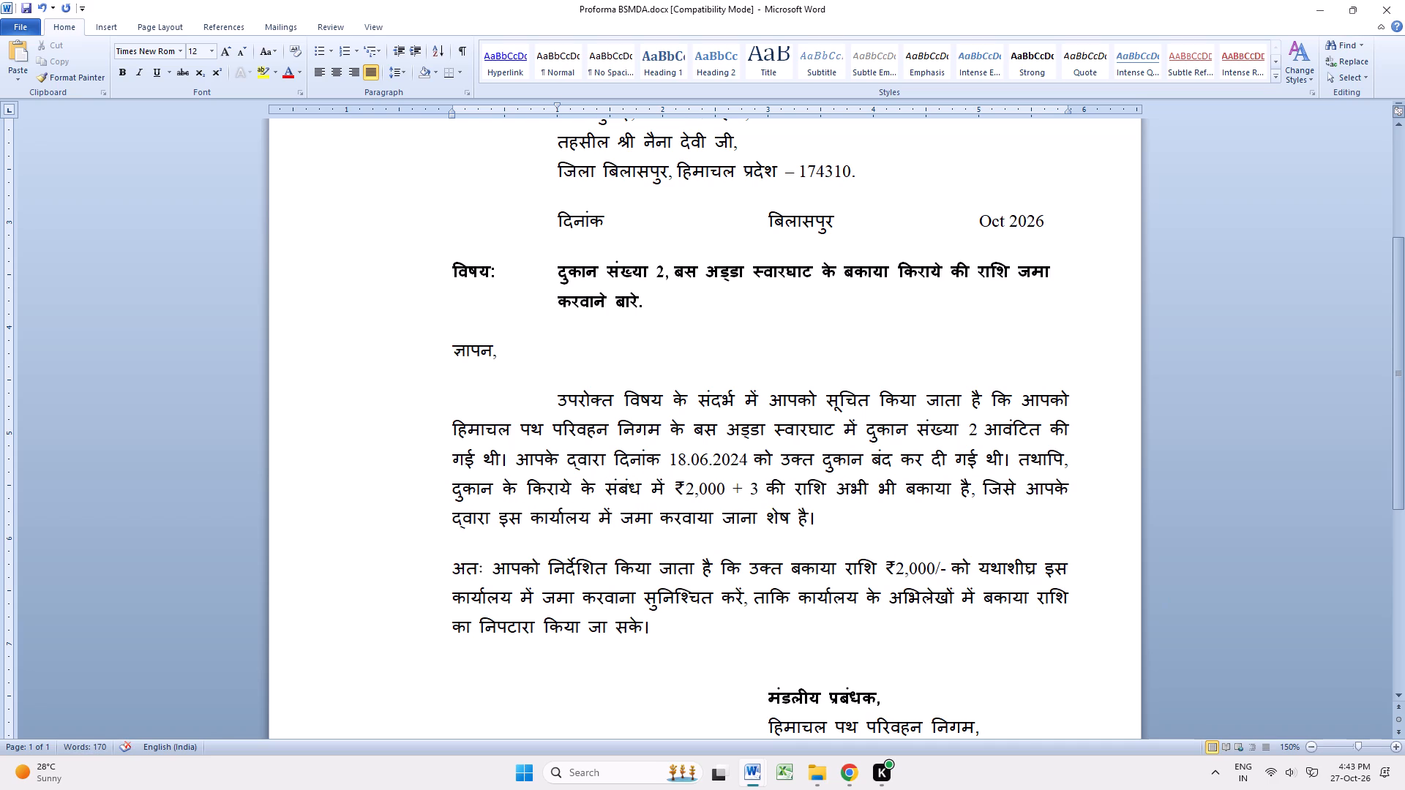
pyautogui.write('60')
pyautogui.press('space')
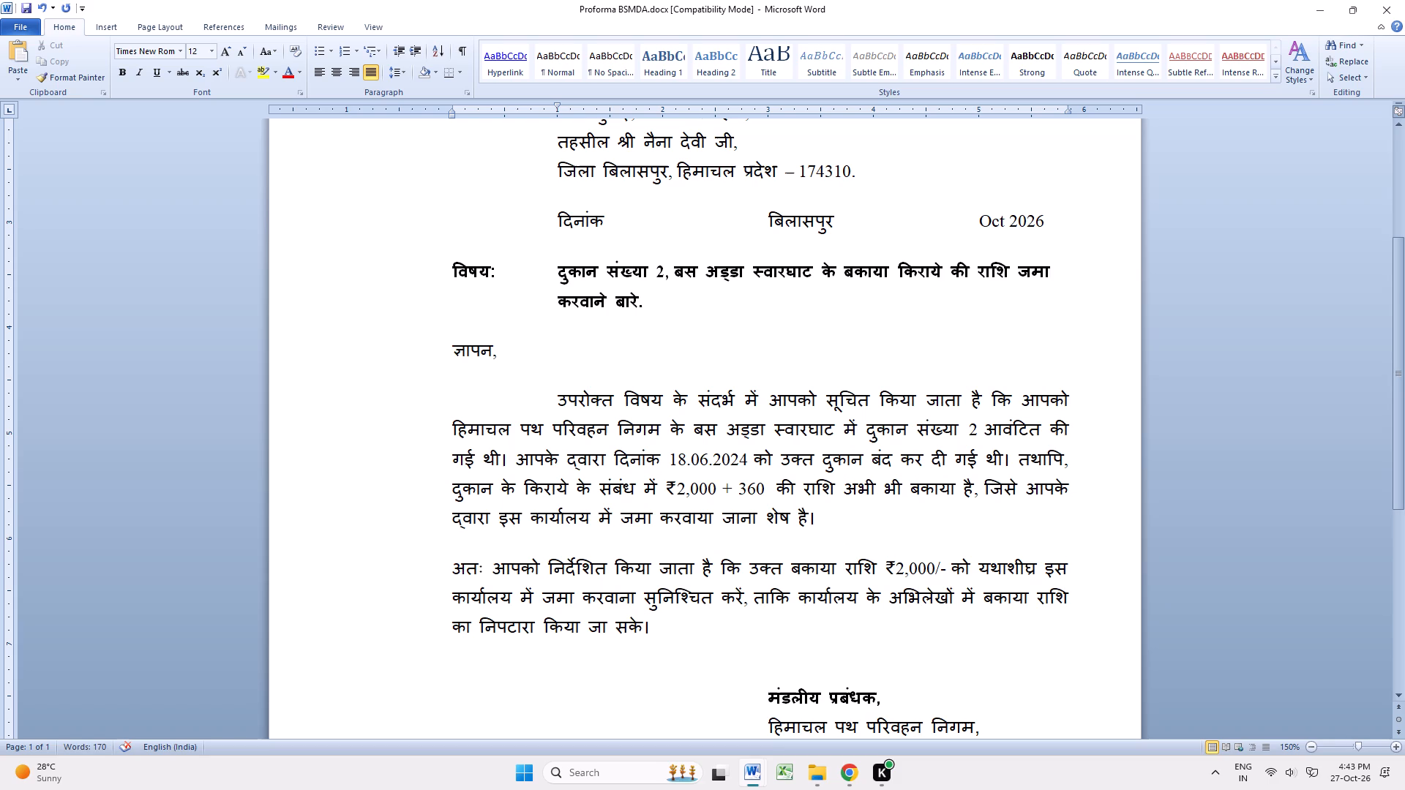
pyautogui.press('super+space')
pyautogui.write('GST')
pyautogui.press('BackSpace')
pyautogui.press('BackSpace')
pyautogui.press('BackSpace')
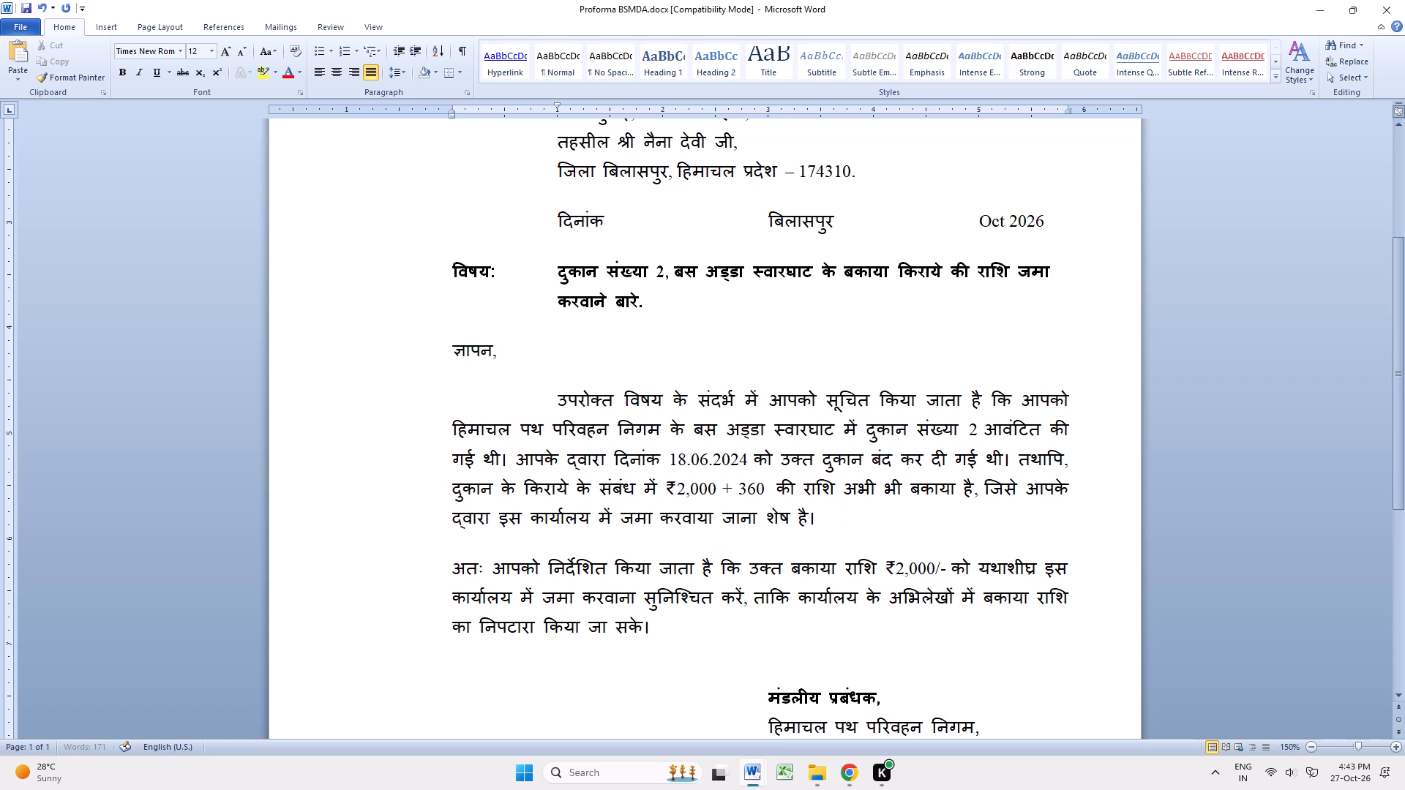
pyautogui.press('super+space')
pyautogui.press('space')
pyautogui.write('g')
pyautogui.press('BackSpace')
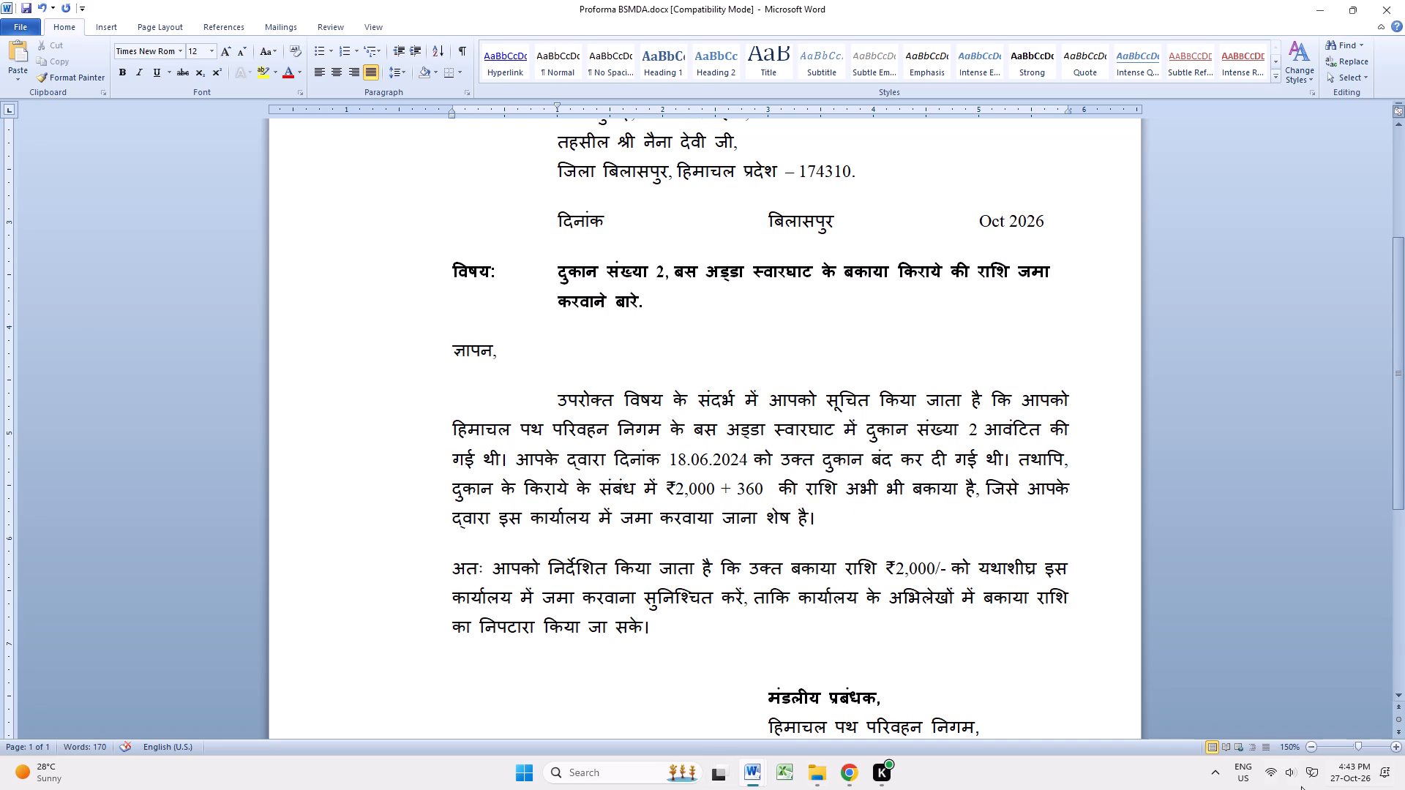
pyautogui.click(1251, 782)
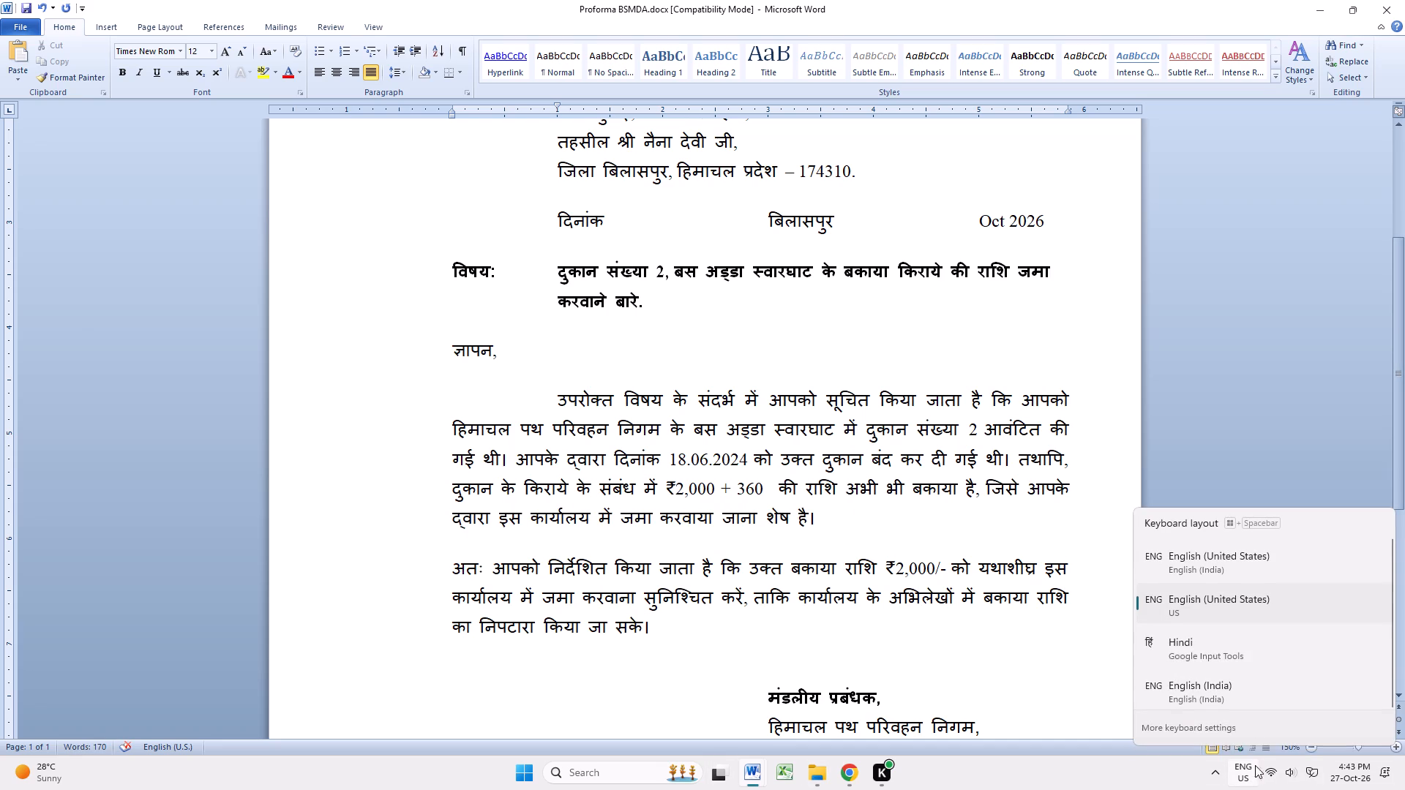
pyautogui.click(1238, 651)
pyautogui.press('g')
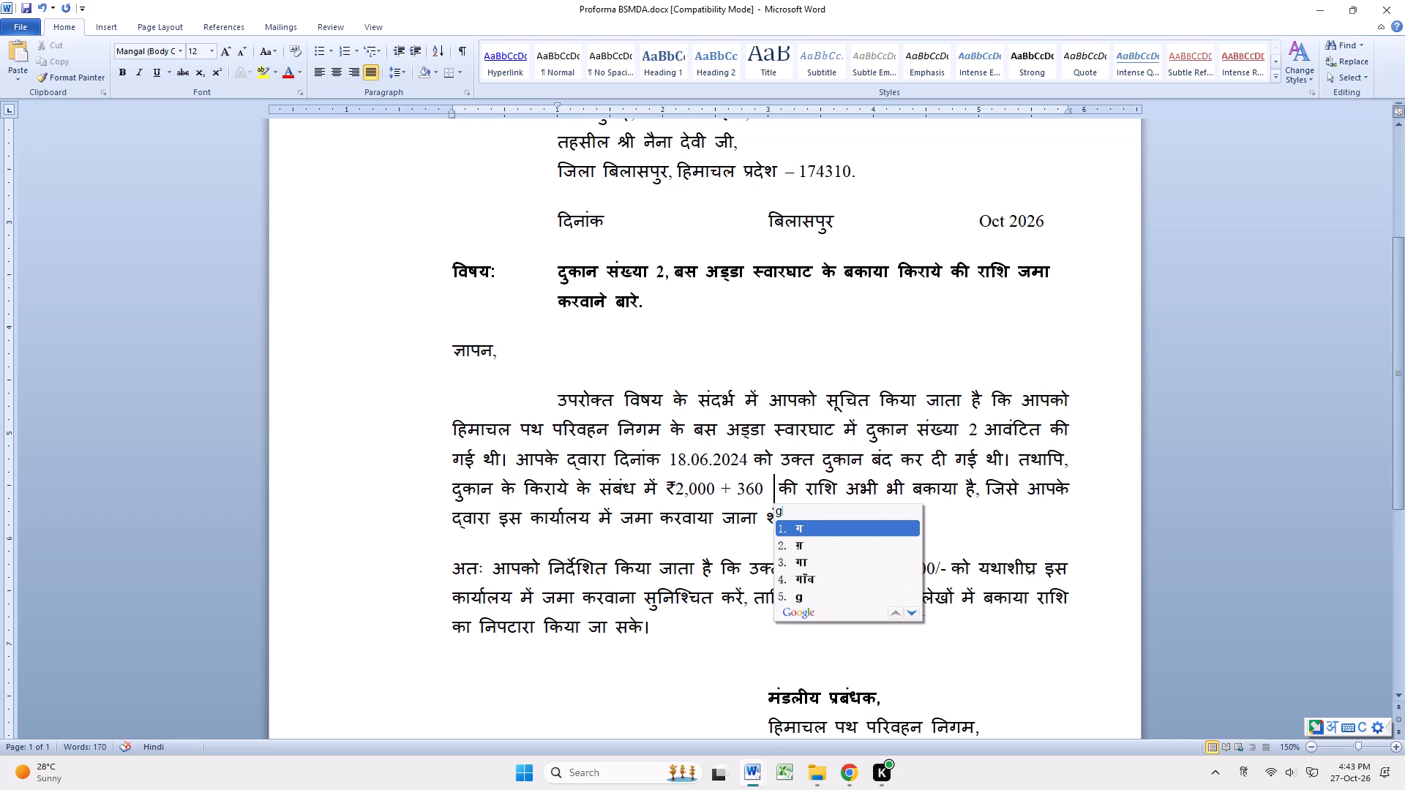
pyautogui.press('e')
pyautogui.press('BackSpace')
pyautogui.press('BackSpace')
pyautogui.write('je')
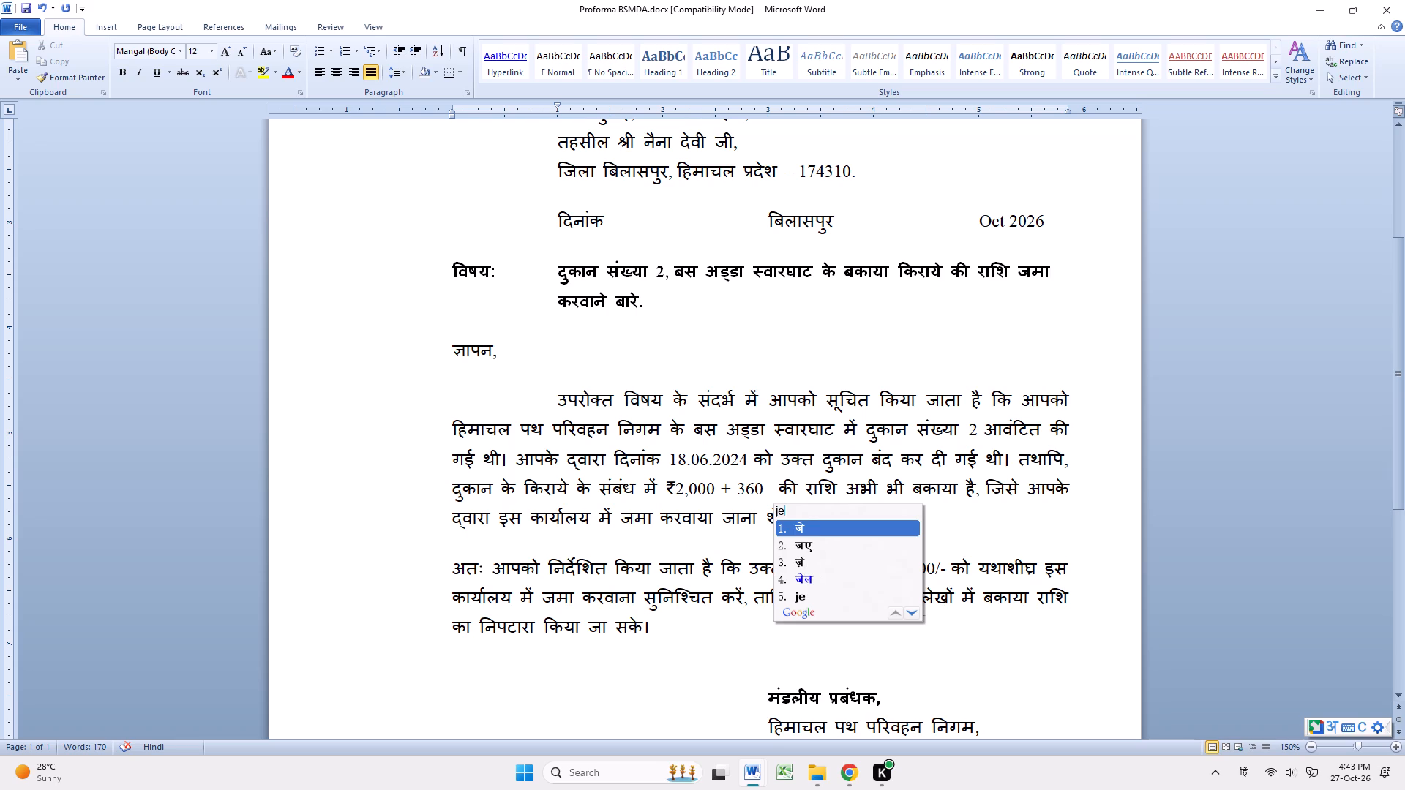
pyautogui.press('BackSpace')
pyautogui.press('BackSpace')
# Add "(GST) = 2360" after "+ 360" in the first body paragraph, using English input for the Latin letters.
pyautogui.hotkey('shift', '(')
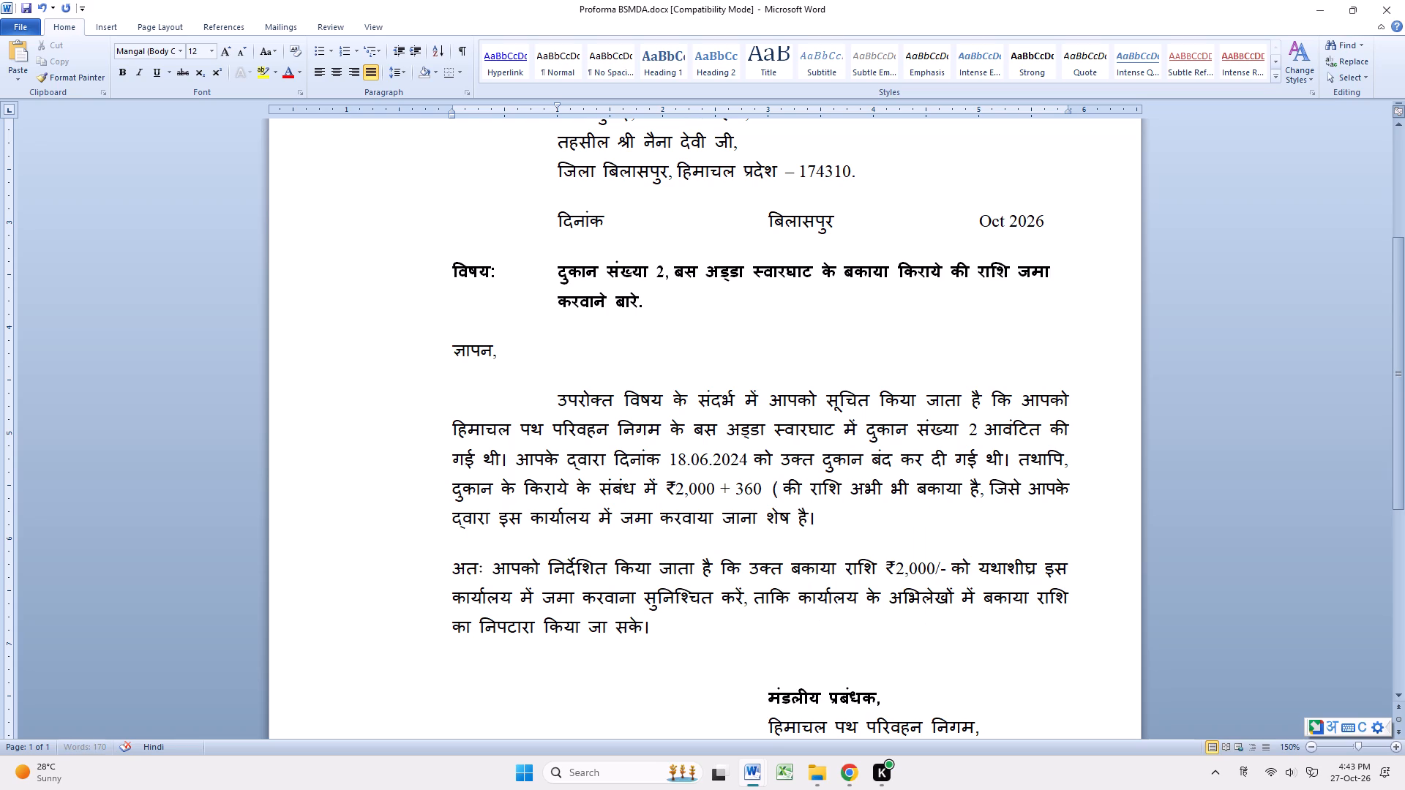
pyautogui.press('super+space')
pyautogui.write('gst')
pyautogui.press('BackSpace')
pyautogui.press('BackSpace')
pyautogui.press('BackSpace')
pyautogui.write('GST')
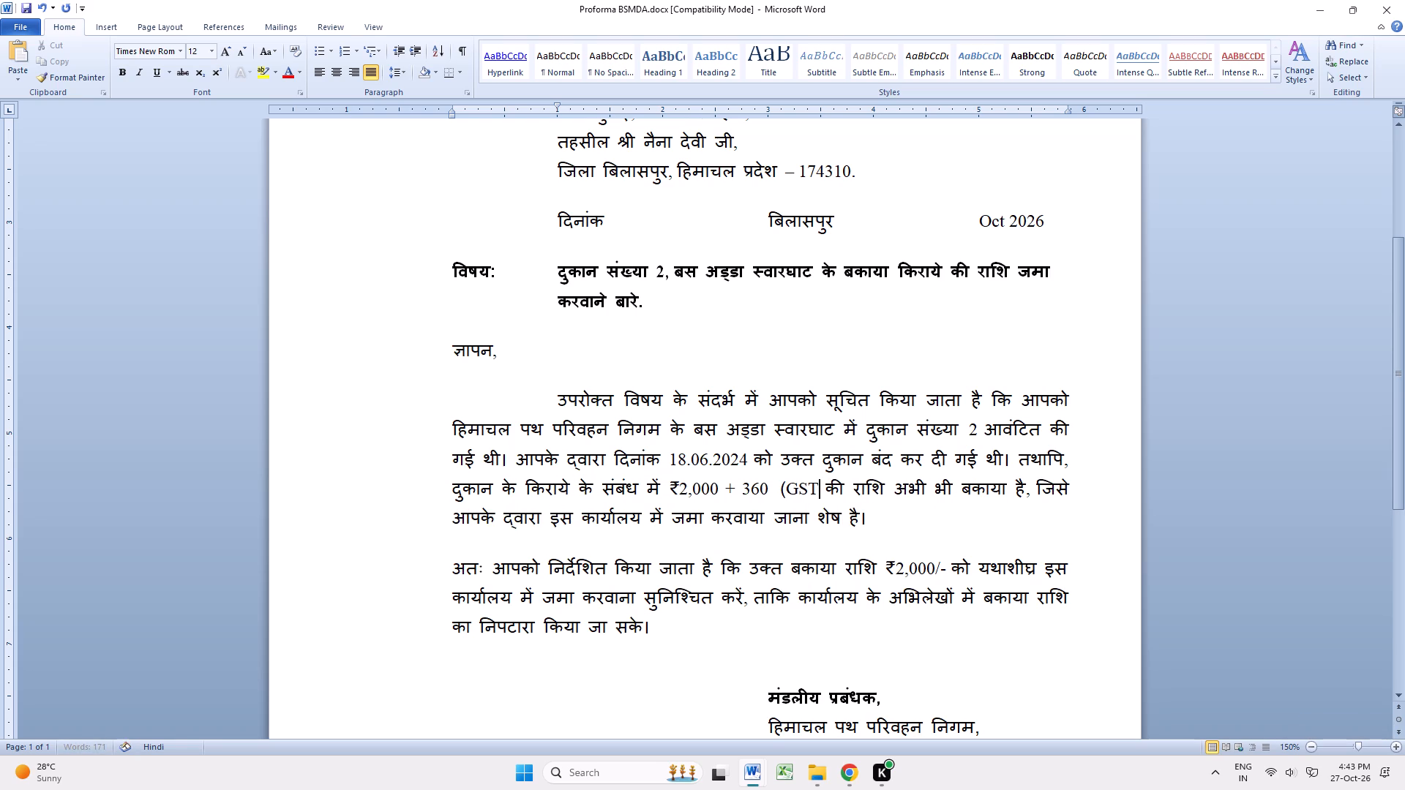
pyautogui.hotkey('shift', ')')
pyautogui.press('space')
pyautogui.write('=')
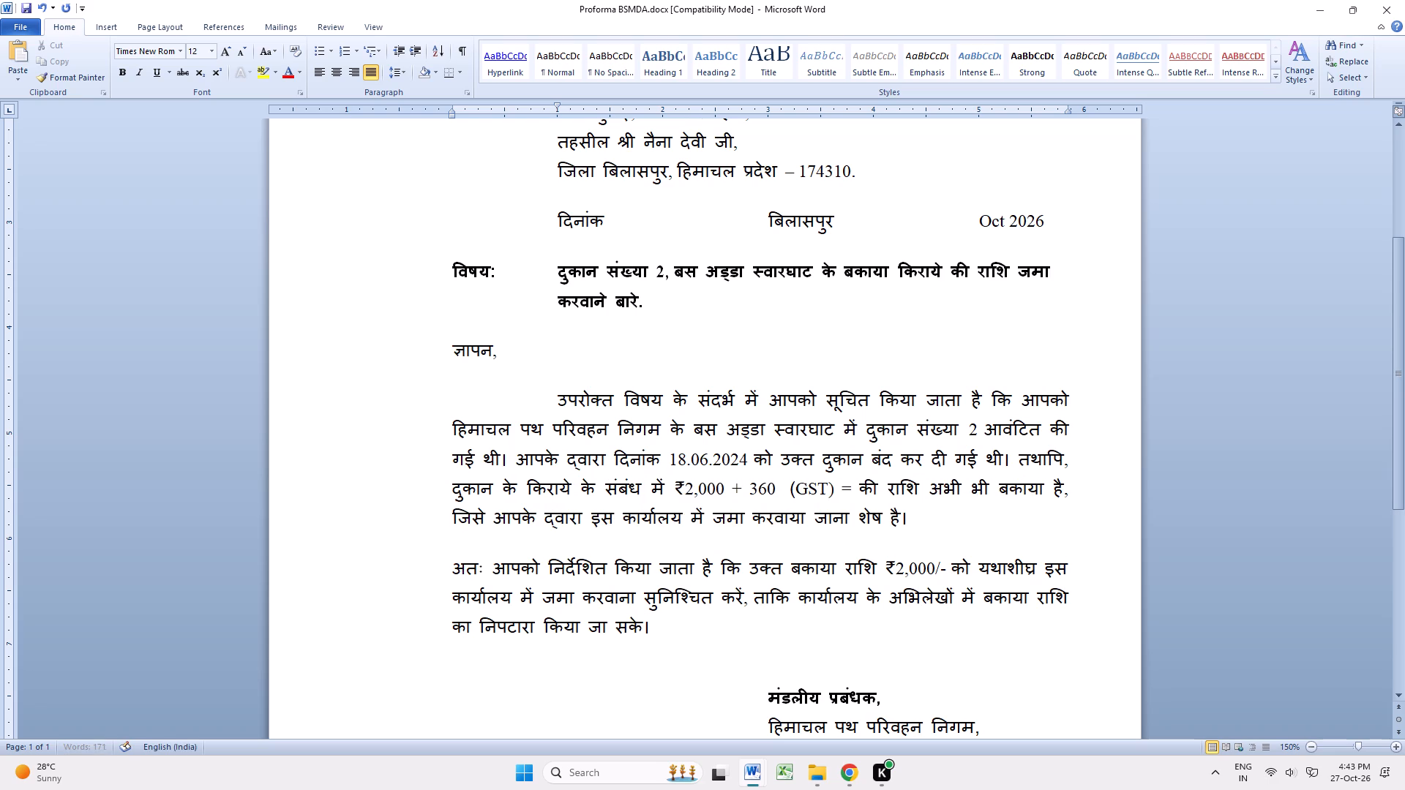
pyautogui.press('space')
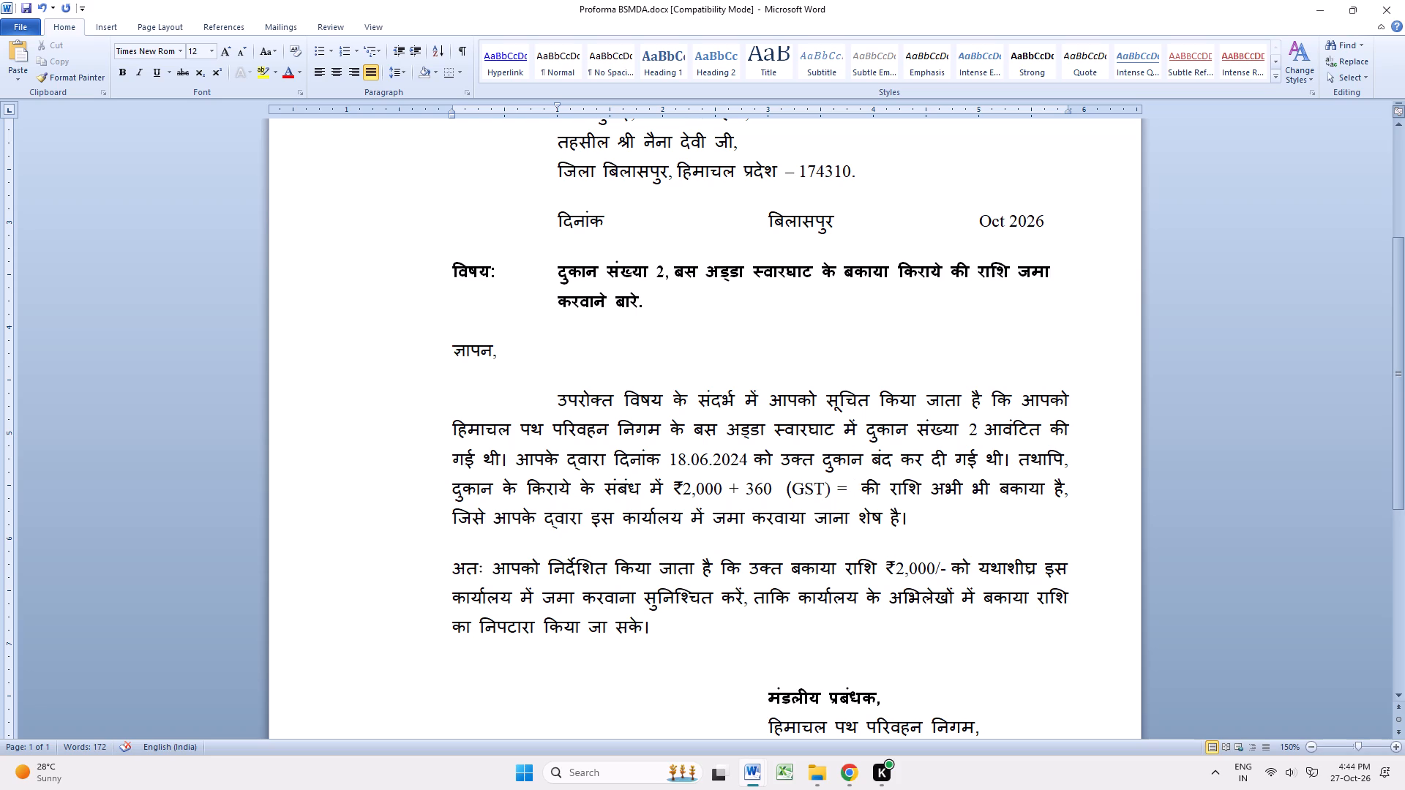
pyautogui.write('2360')
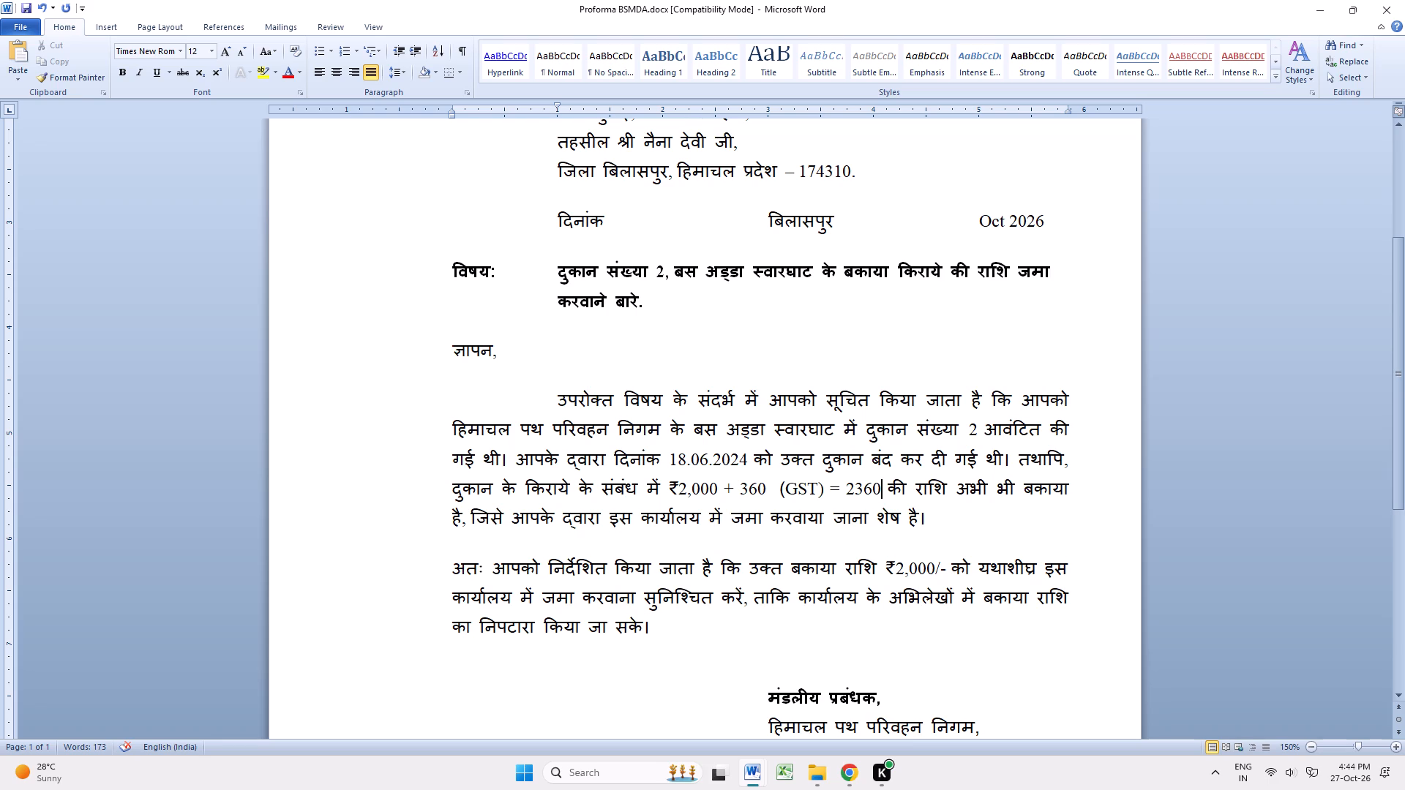
# Make the total "2360" bold in the first body paragraph.
pyautogui.moveTo(847, 489); pyautogui.dragTo(894, 495)
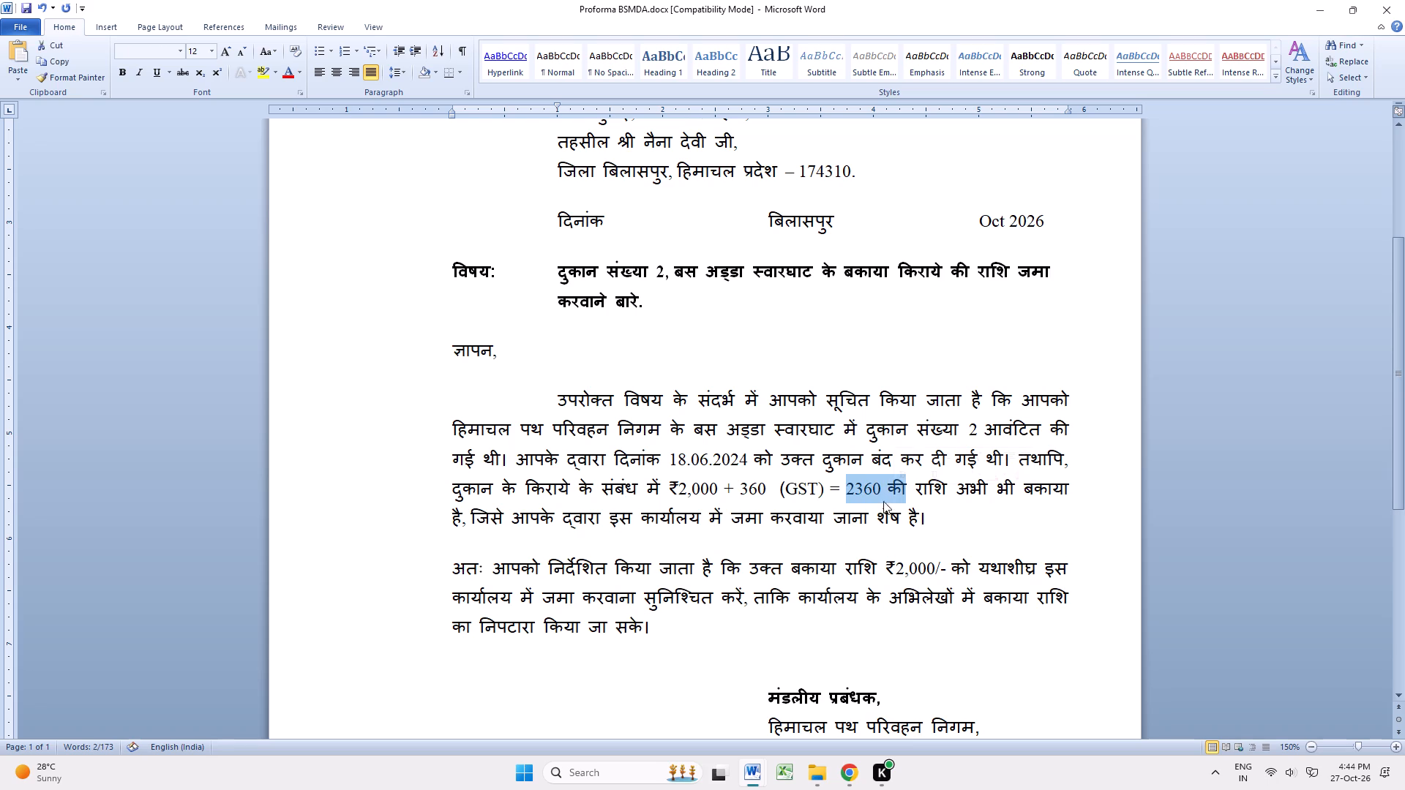
pyautogui.click(885, 546)
pyautogui.moveTo(880, 492); pyautogui.dragTo(850, 492)
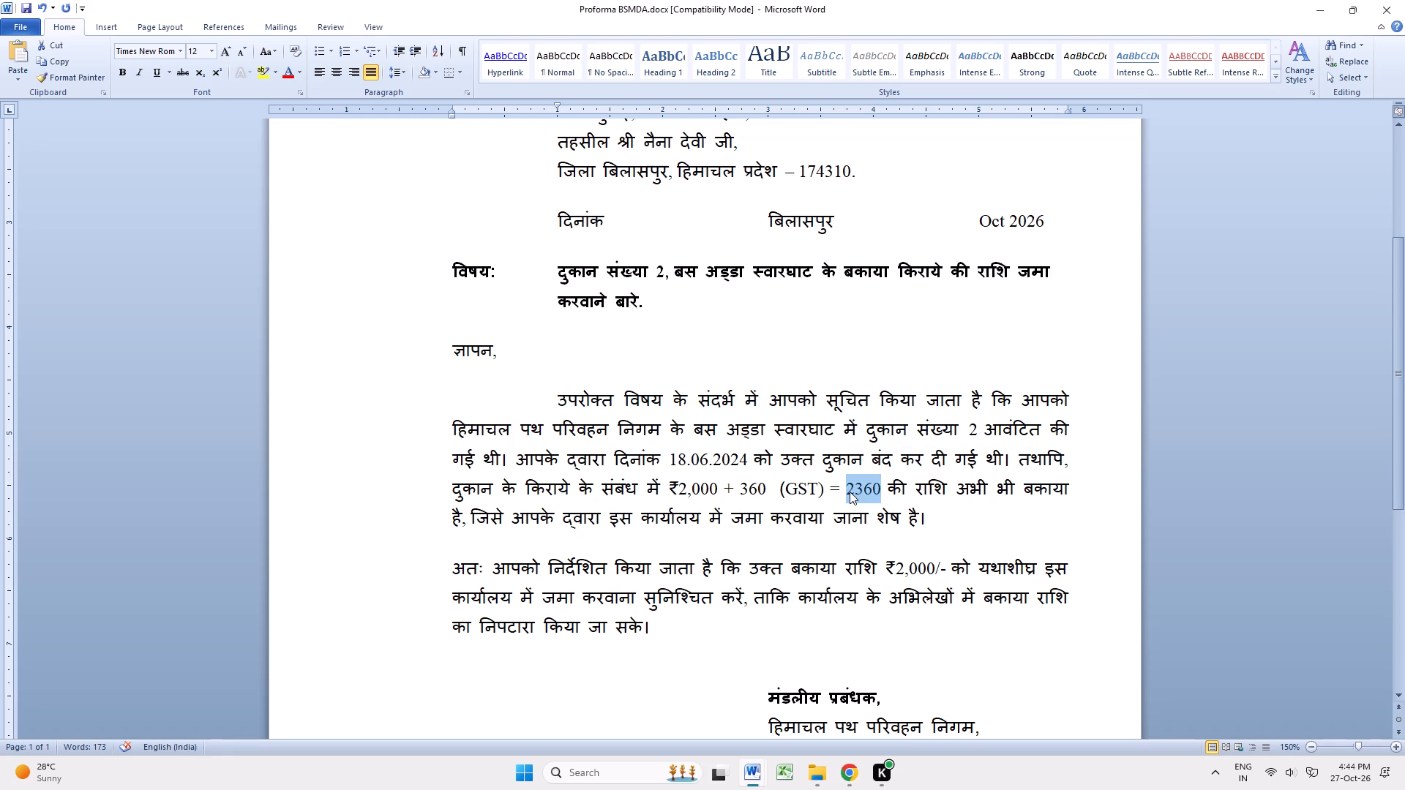
pyautogui.hotkey('ctrl', 'b')
pyautogui.click(917, 507)
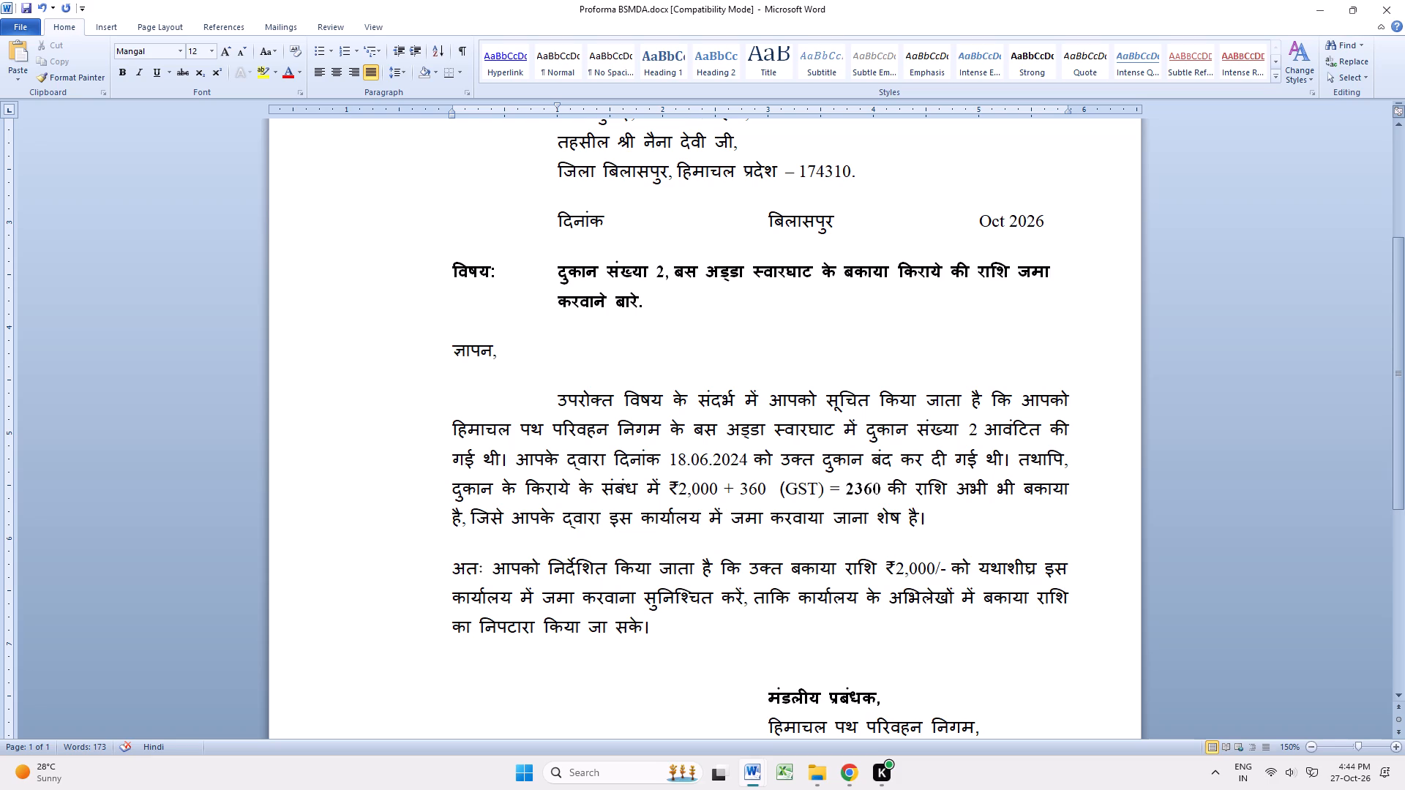
pyautogui.moveTo(882, 491); pyautogui.dragTo(775, 490)
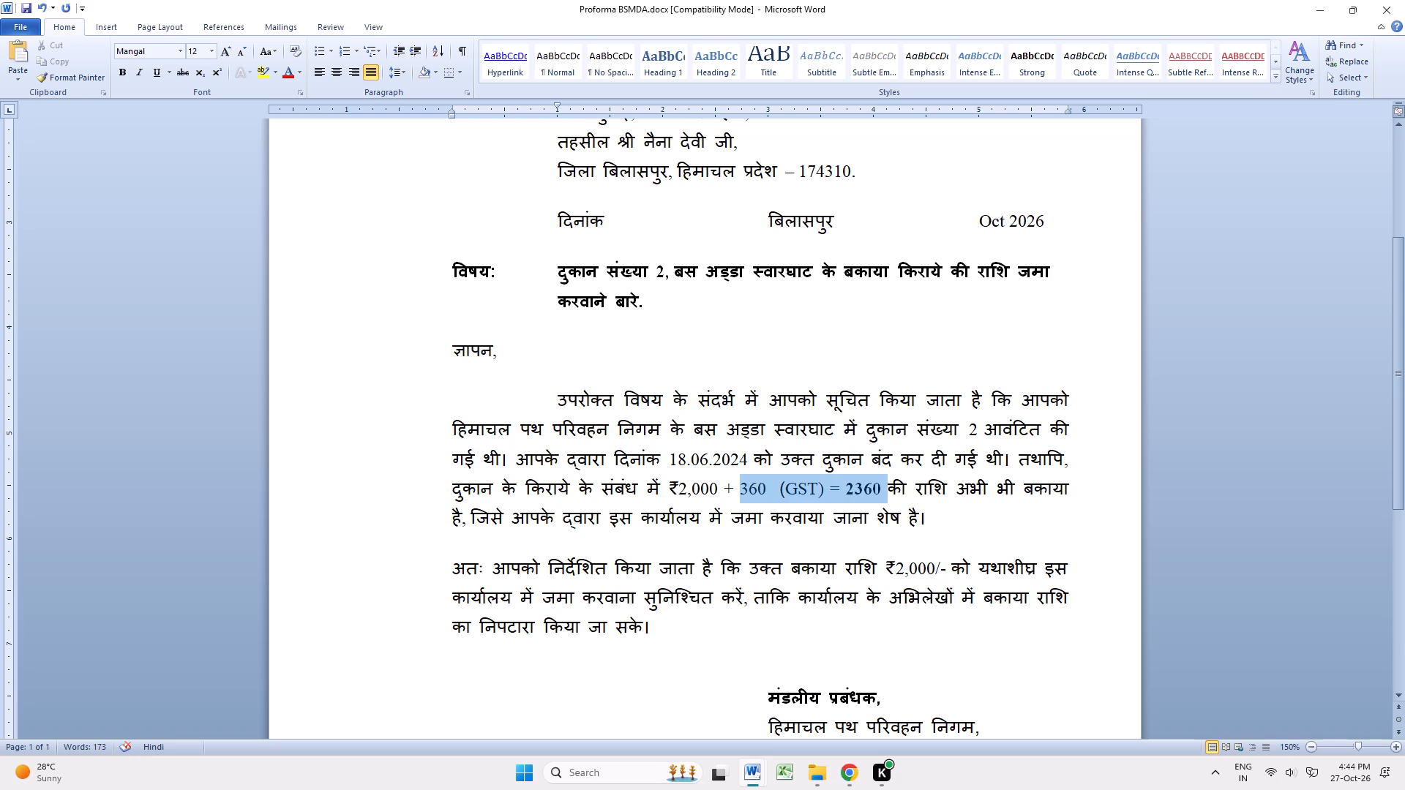
pyautogui.moveTo(775, 490); pyautogui.dragTo(850, 505)
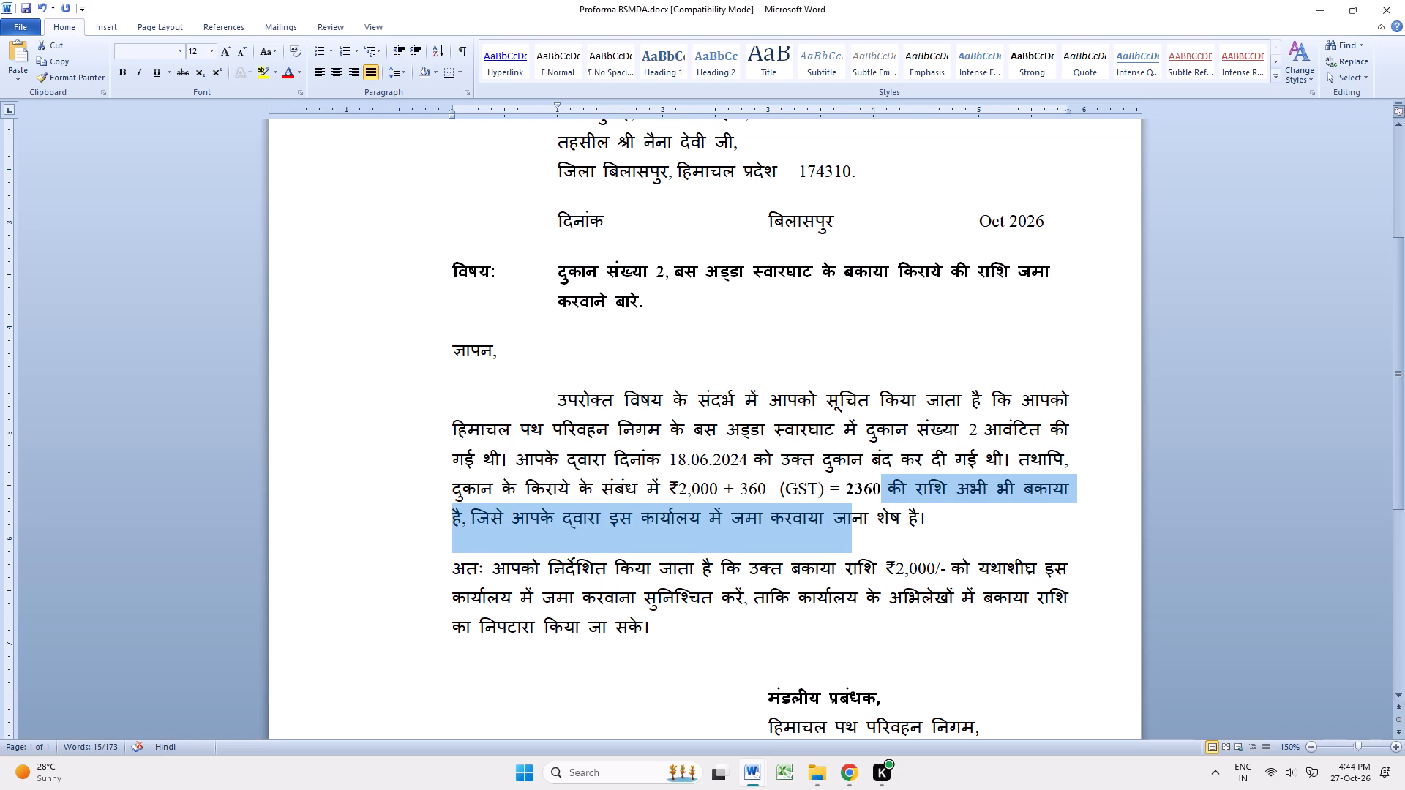
pyautogui.click(884, 602)
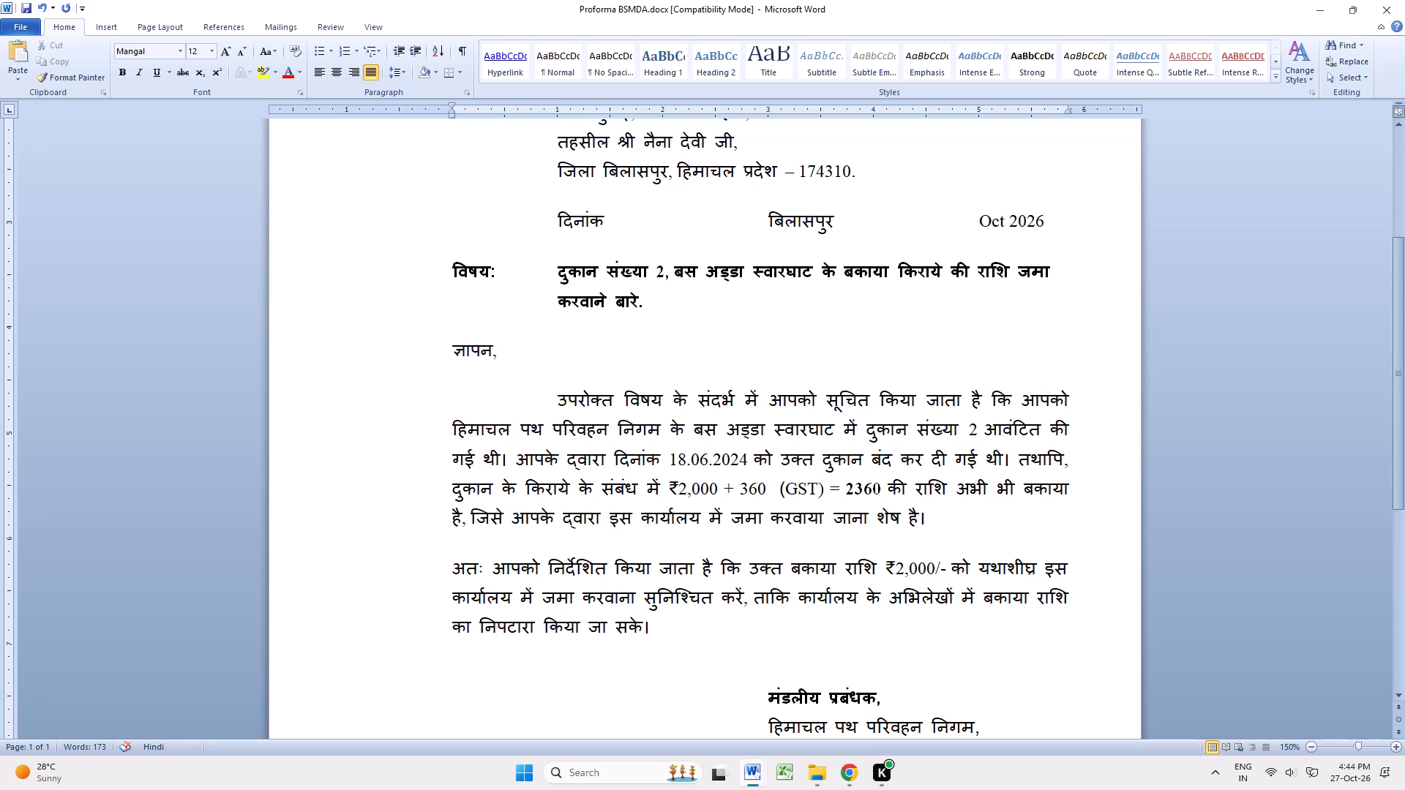
# Change the outstanding amount in the second body paragraph to ₹2,360/-.
pyautogui.moveTo(898, 567); pyautogui.dragTo(928, 567)
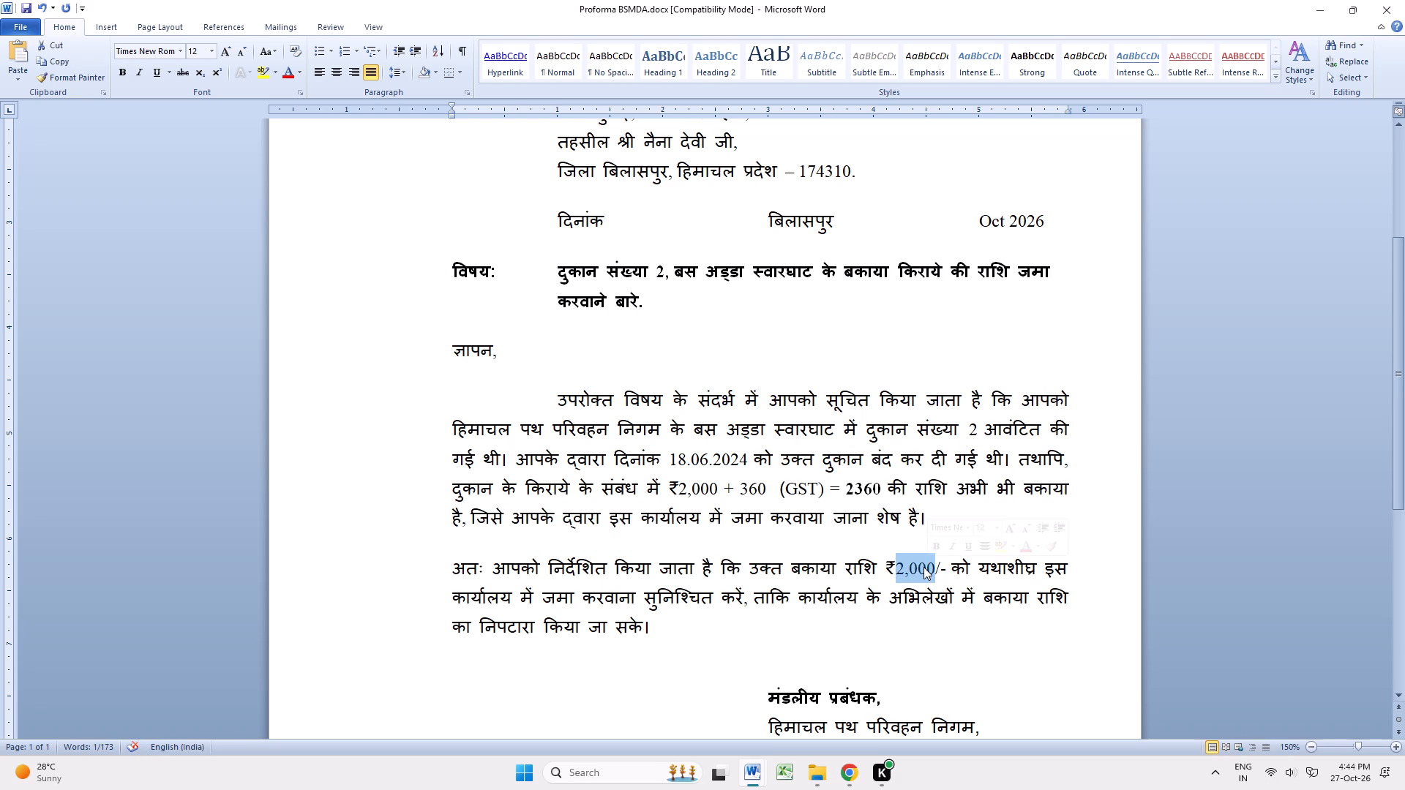
pyautogui.press('2')
pyautogui.press(',')
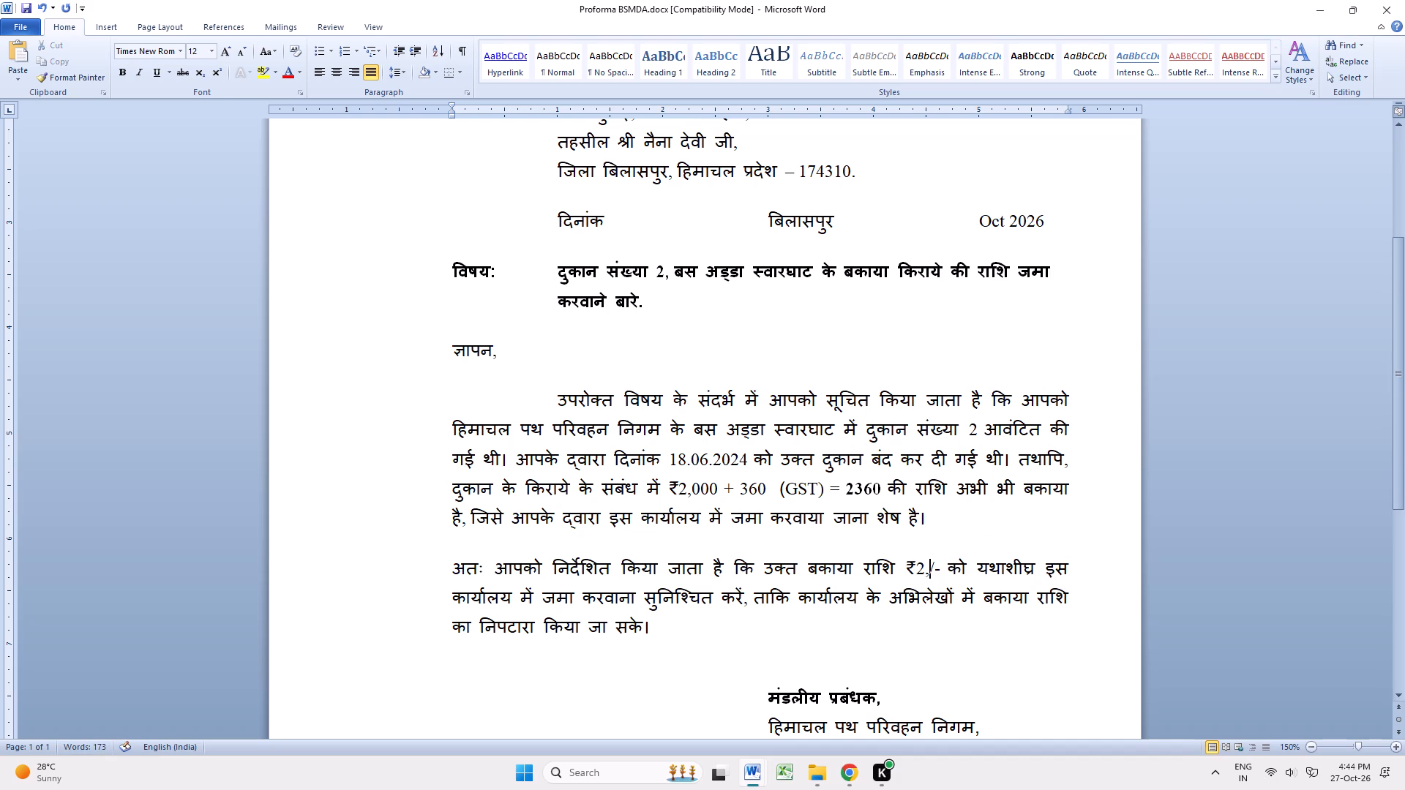
pyautogui.press('3')
pyautogui.write('60')
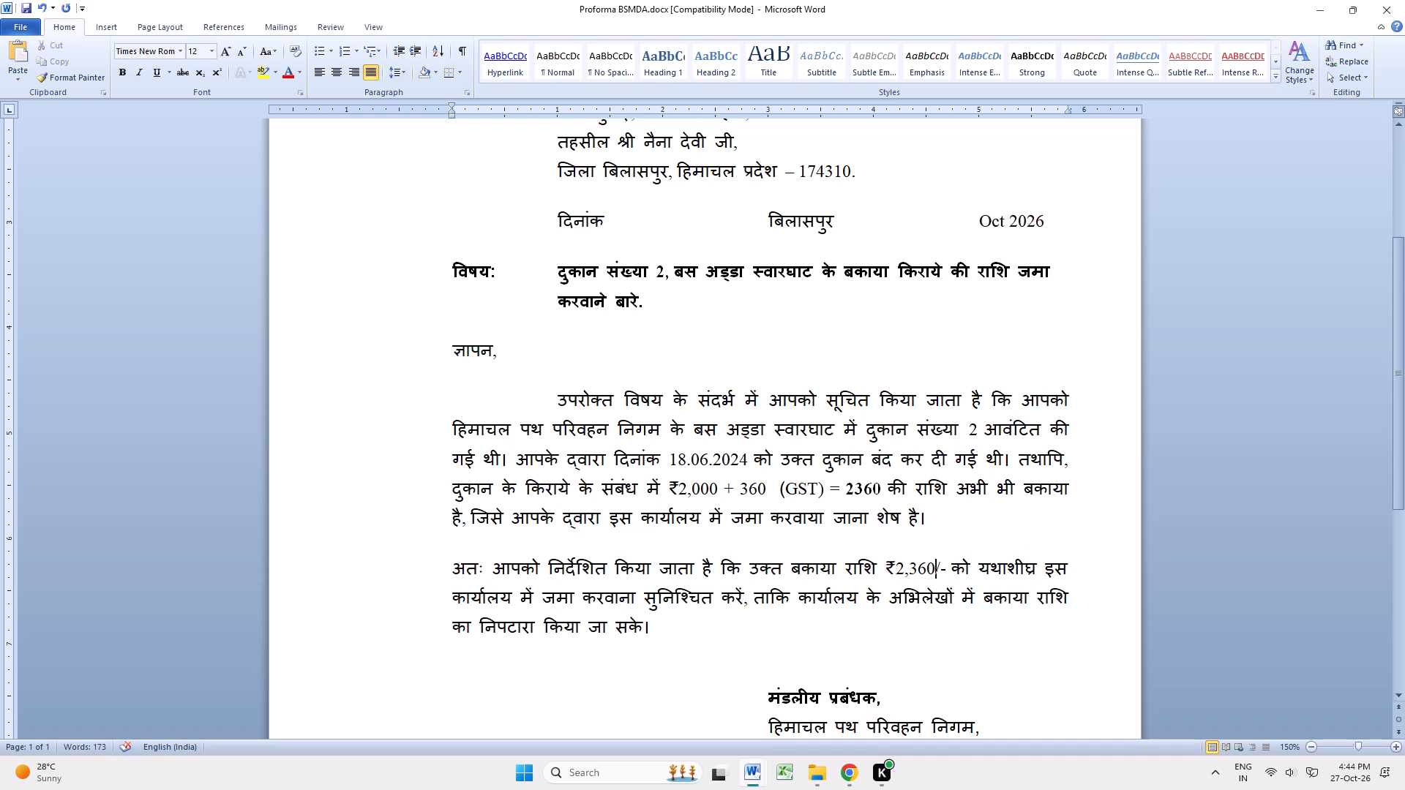
# Remove the bold formatting from "मंडलीय प्रबंधक," in the signature block.
pyautogui.scroll(-5, 950, 559)
pyautogui.moveTo(885, 433); pyautogui.dragTo(875, 433)
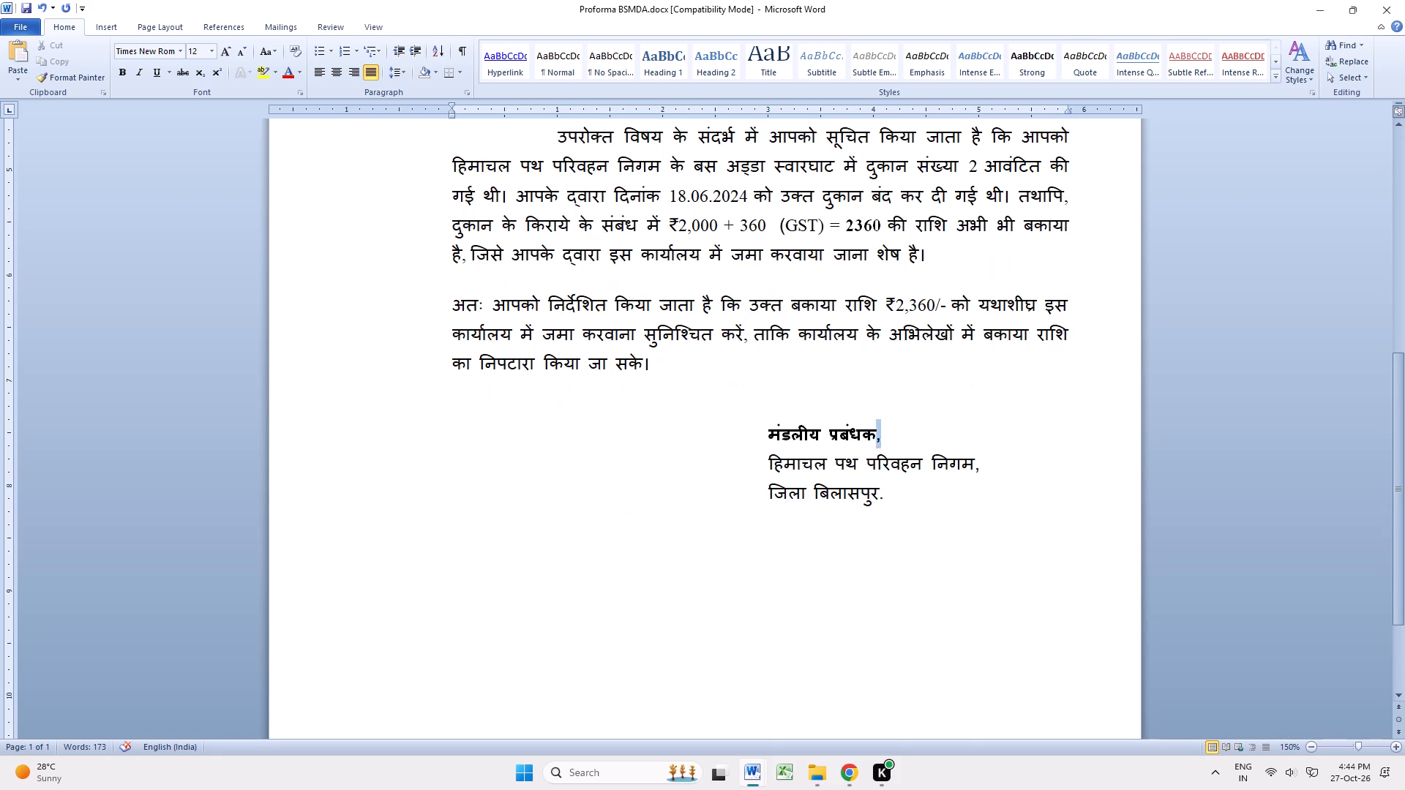
pyautogui.moveTo(875, 433); pyautogui.dragTo(711, 428)
pyautogui.hotkey('ctrl', 'b')
pyautogui.click(1041, 562)
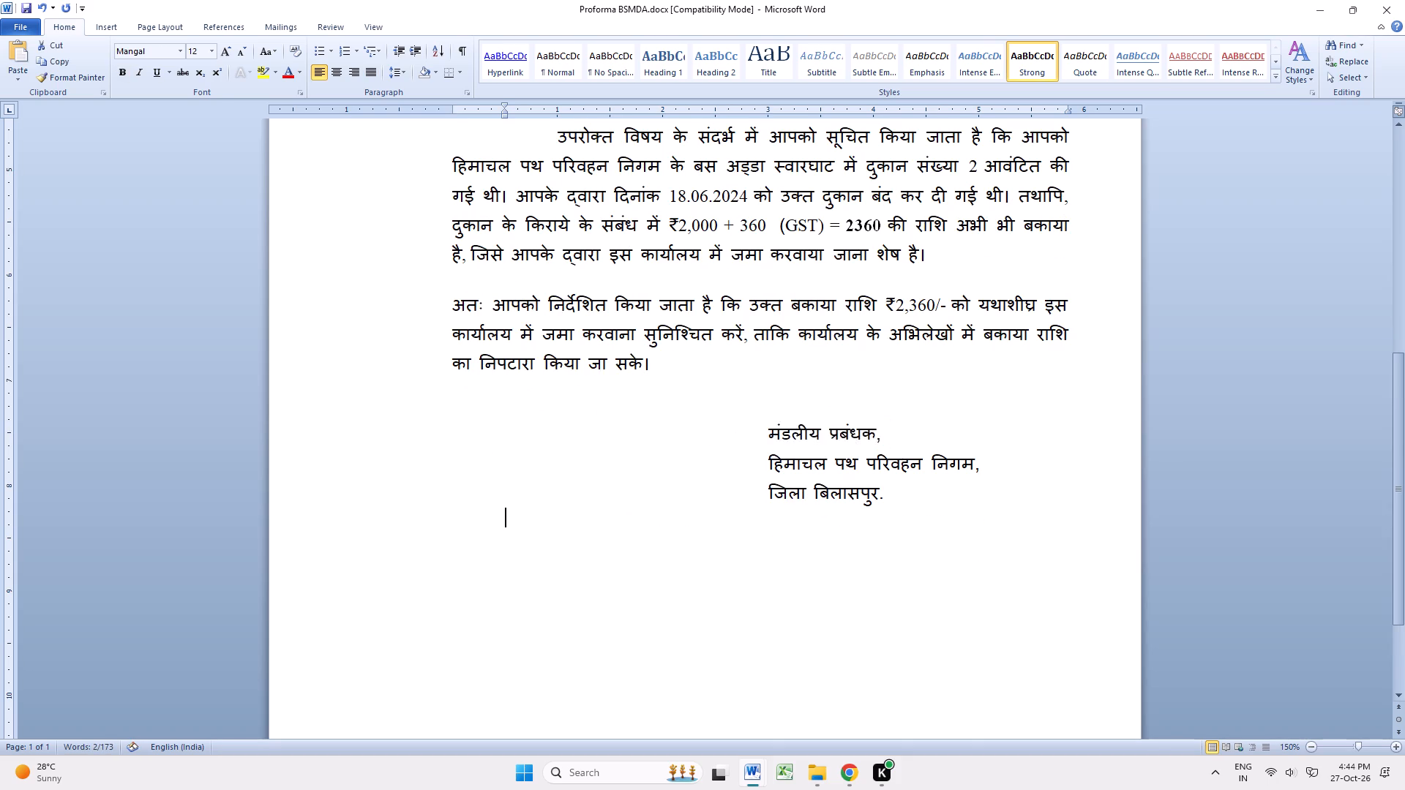
# Proofread the first body paragraph from the shop closure date through the rent, GST and pending deposit wording.
pyautogui.scroll(3, 1036, 568)
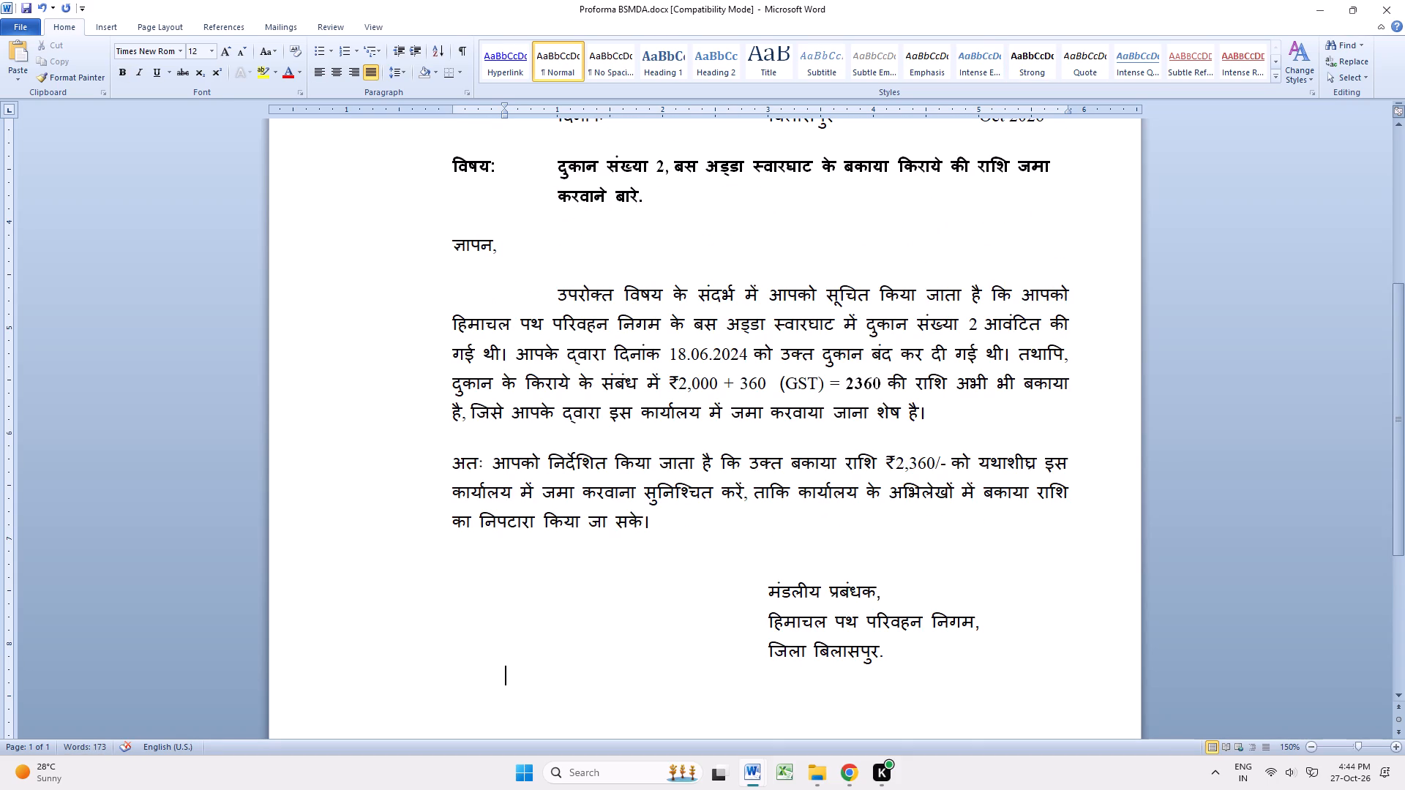
pyautogui.moveTo(542, 358); pyautogui.dragTo(609, 358)
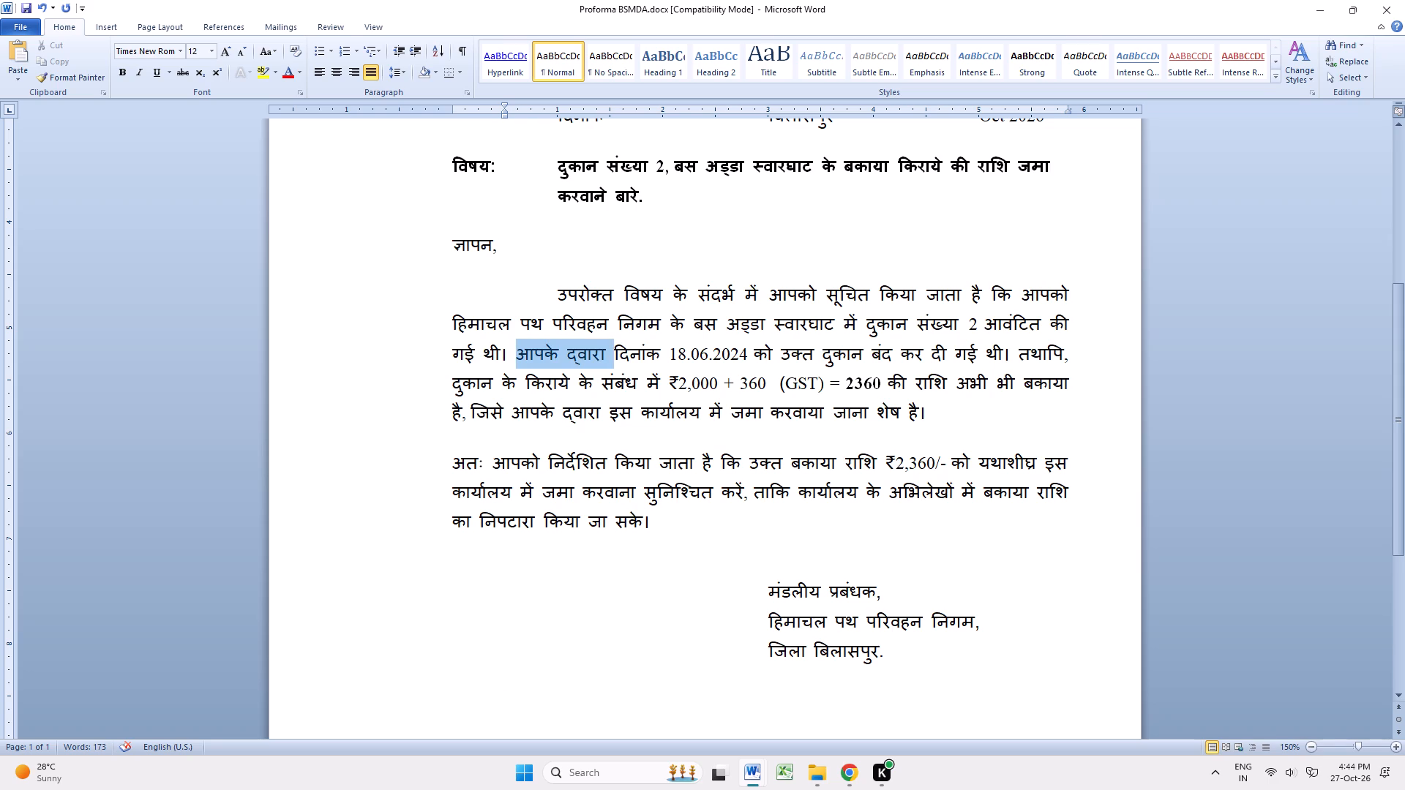
pyautogui.moveTo(609, 358); pyautogui.dragTo(666, 358)
pyautogui.moveTo(697, 353); pyautogui.dragTo(700, 353)
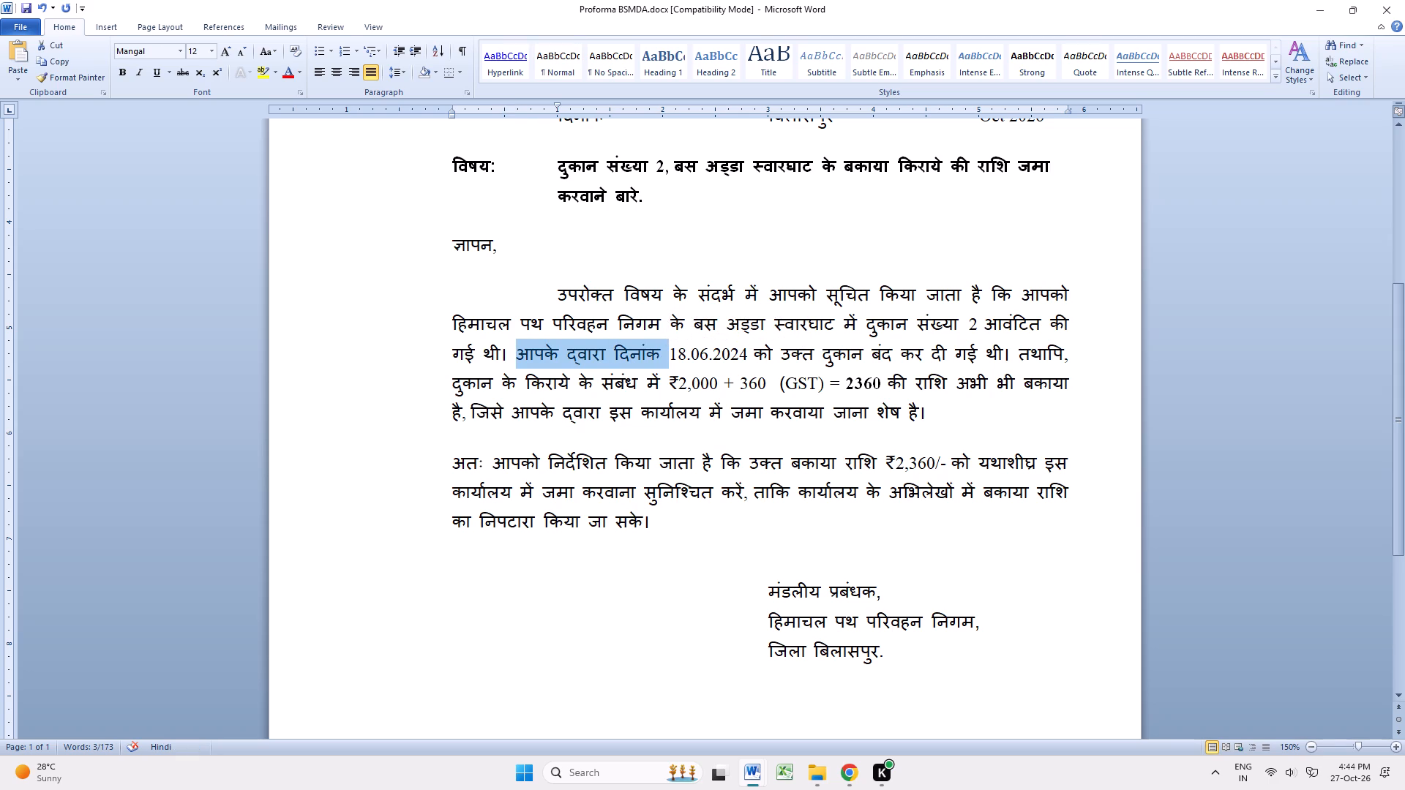
pyautogui.moveTo(700, 353); pyautogui.dragTo(763, 355)
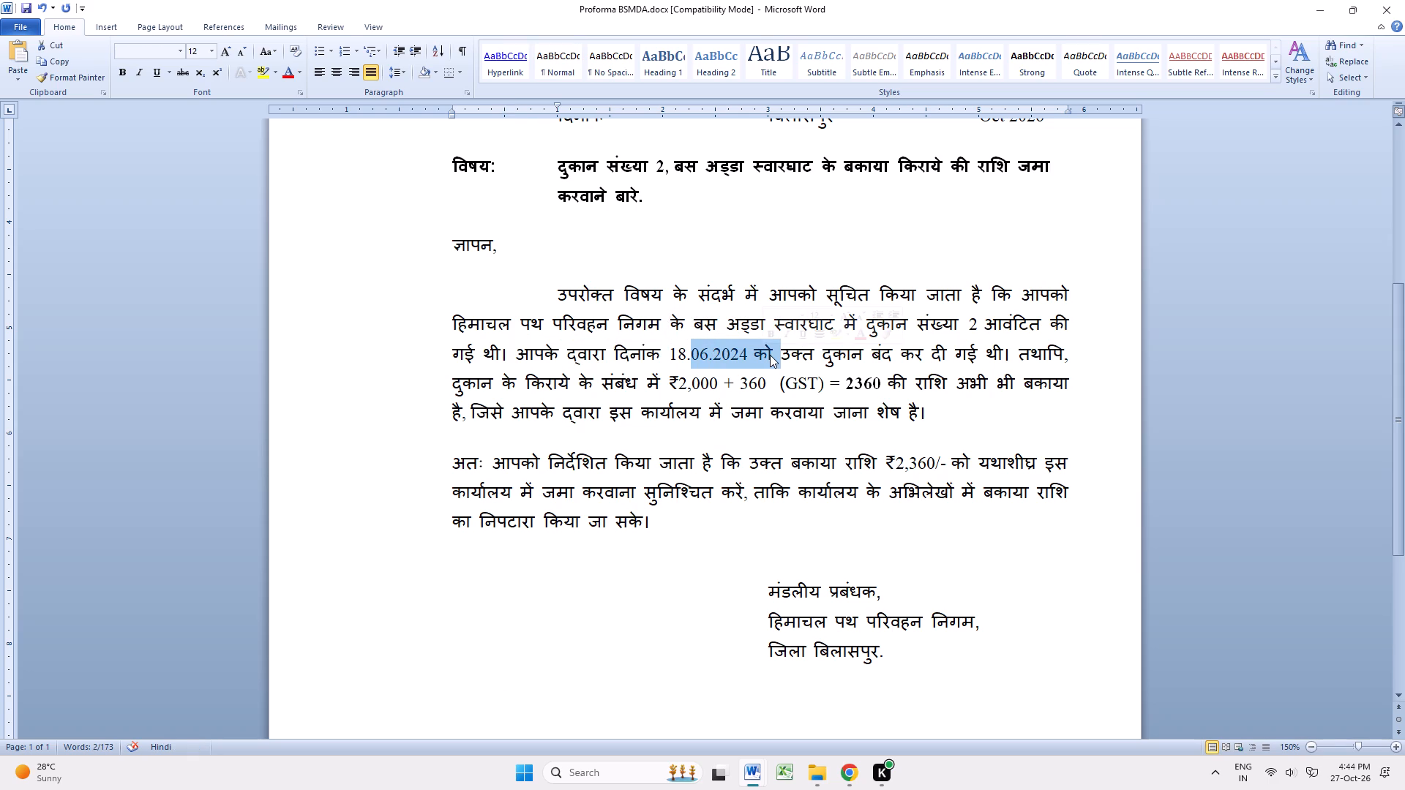
pyautogui.moveTo(453, 385); pyautogui.dragTo(639, 395)
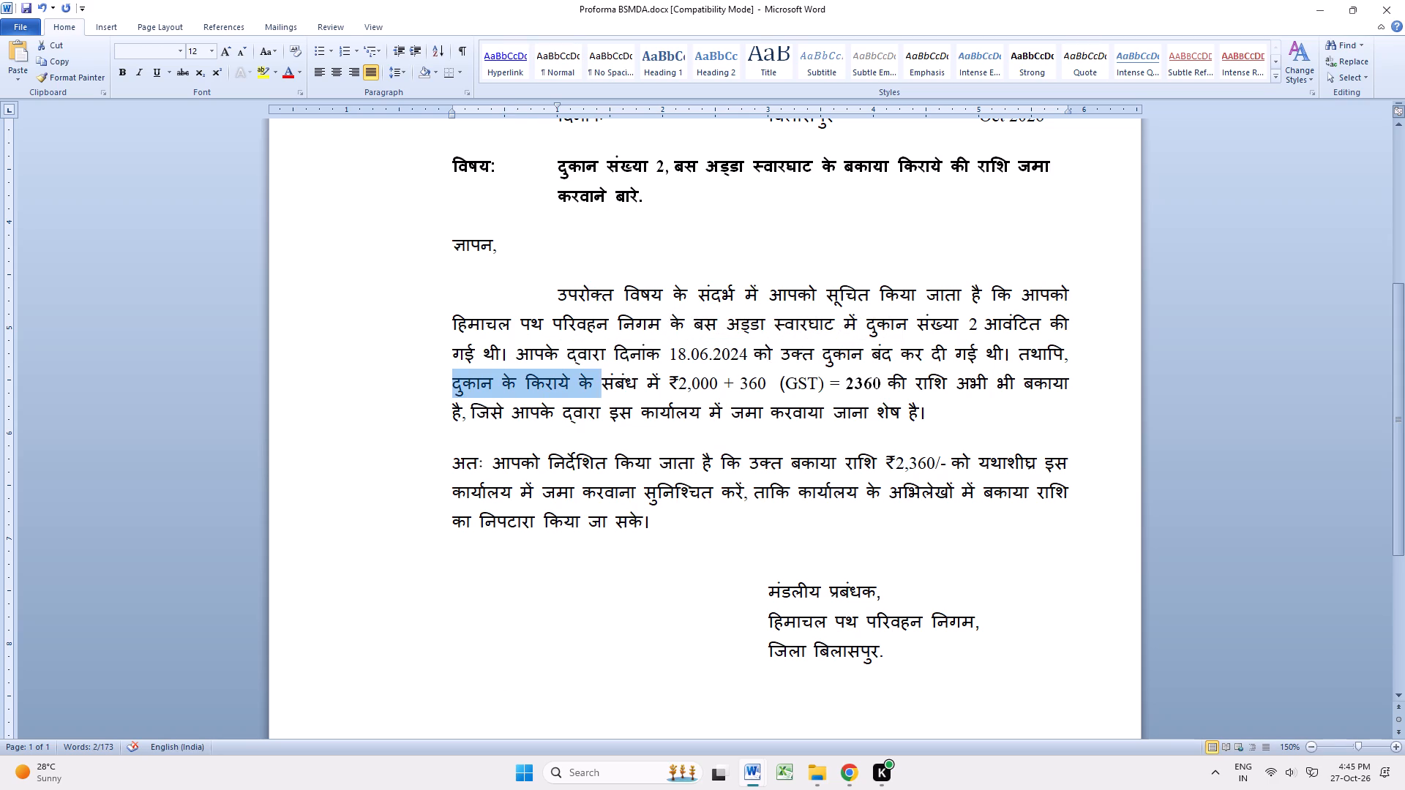
pyautogui.moveTo(639, 395); pyautogui.dragTo(763, 400)
pyautogui.click(814, 433)
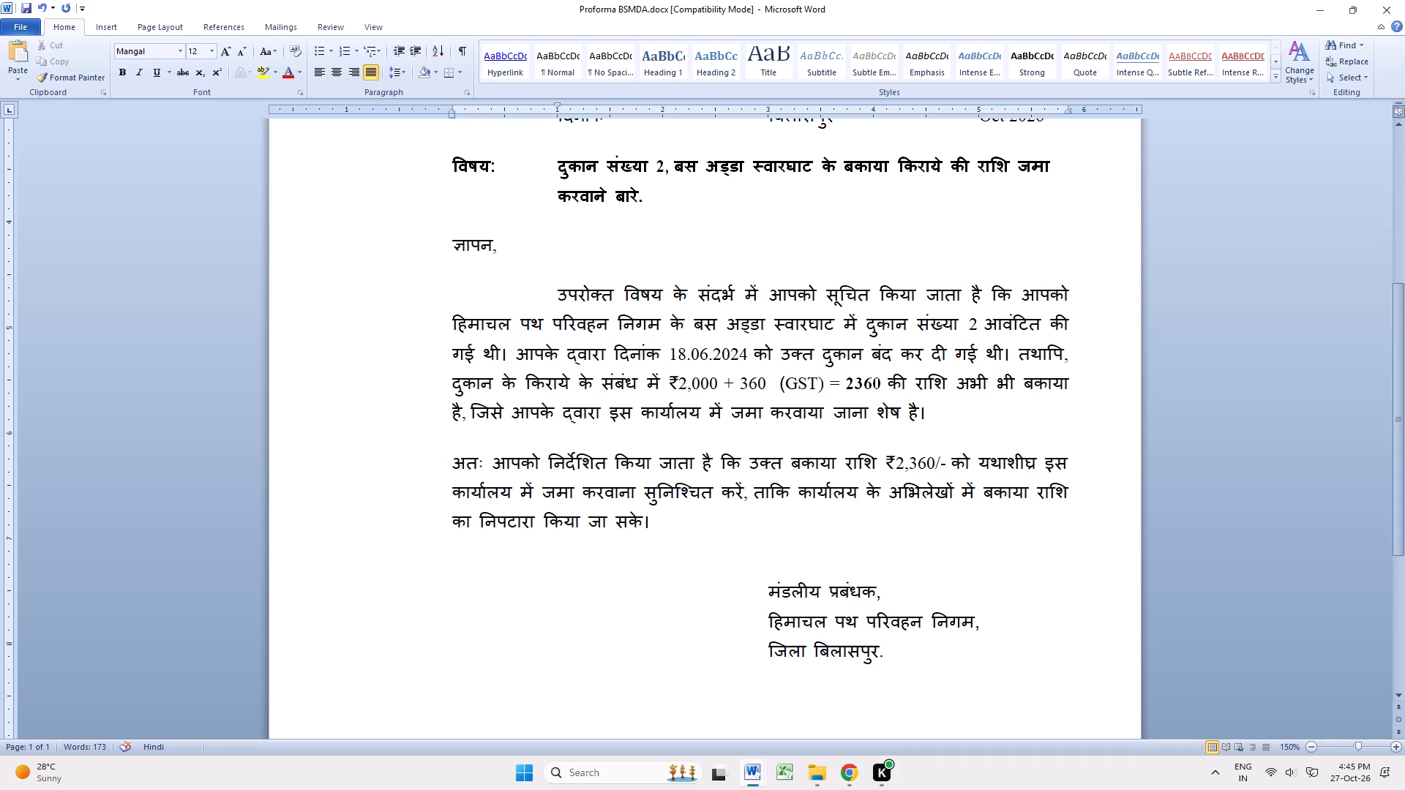
pyautogui.moveTo(722, 385); pyautogui.dragTo(746, 385)
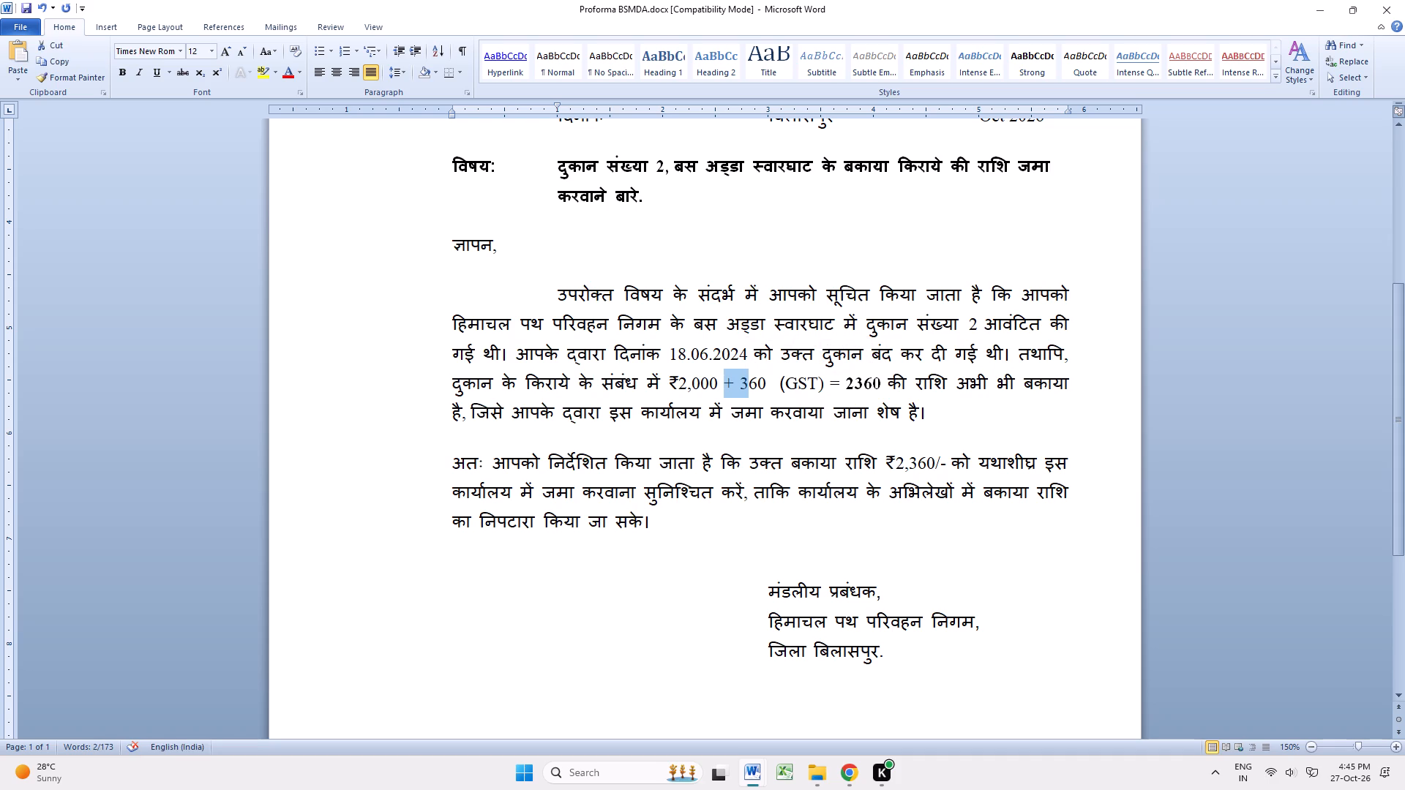
pyautogui.moveTo(588, 419); pyautogui.dragTo(937, 412)
pyautogui.click(987, 409)
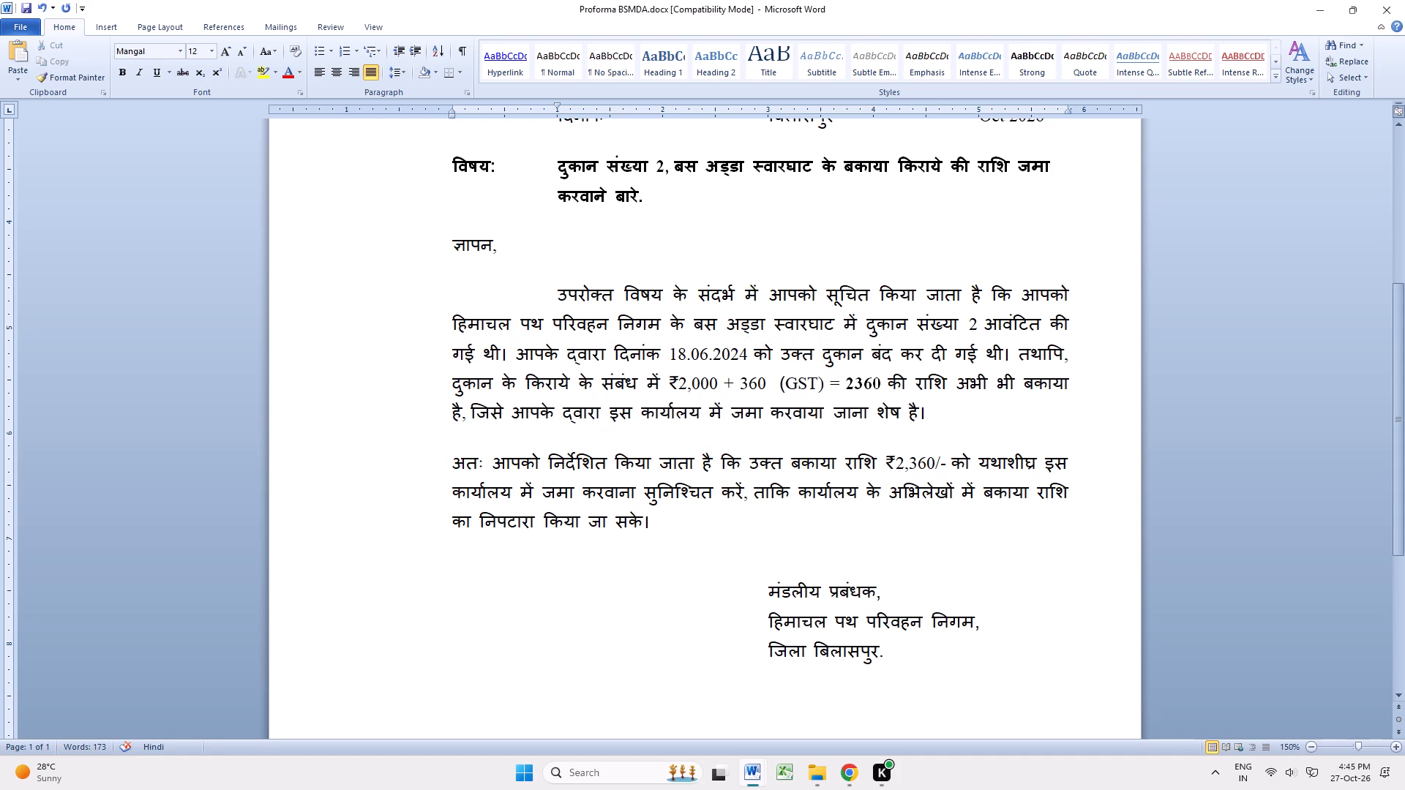
# Indent the first line of the second body paragraph like the first one, keeping its other lines at the left margin.
pyautogui.click(454, 462)
pyautogui.press('Tab')
pyautogui.press('Tab')
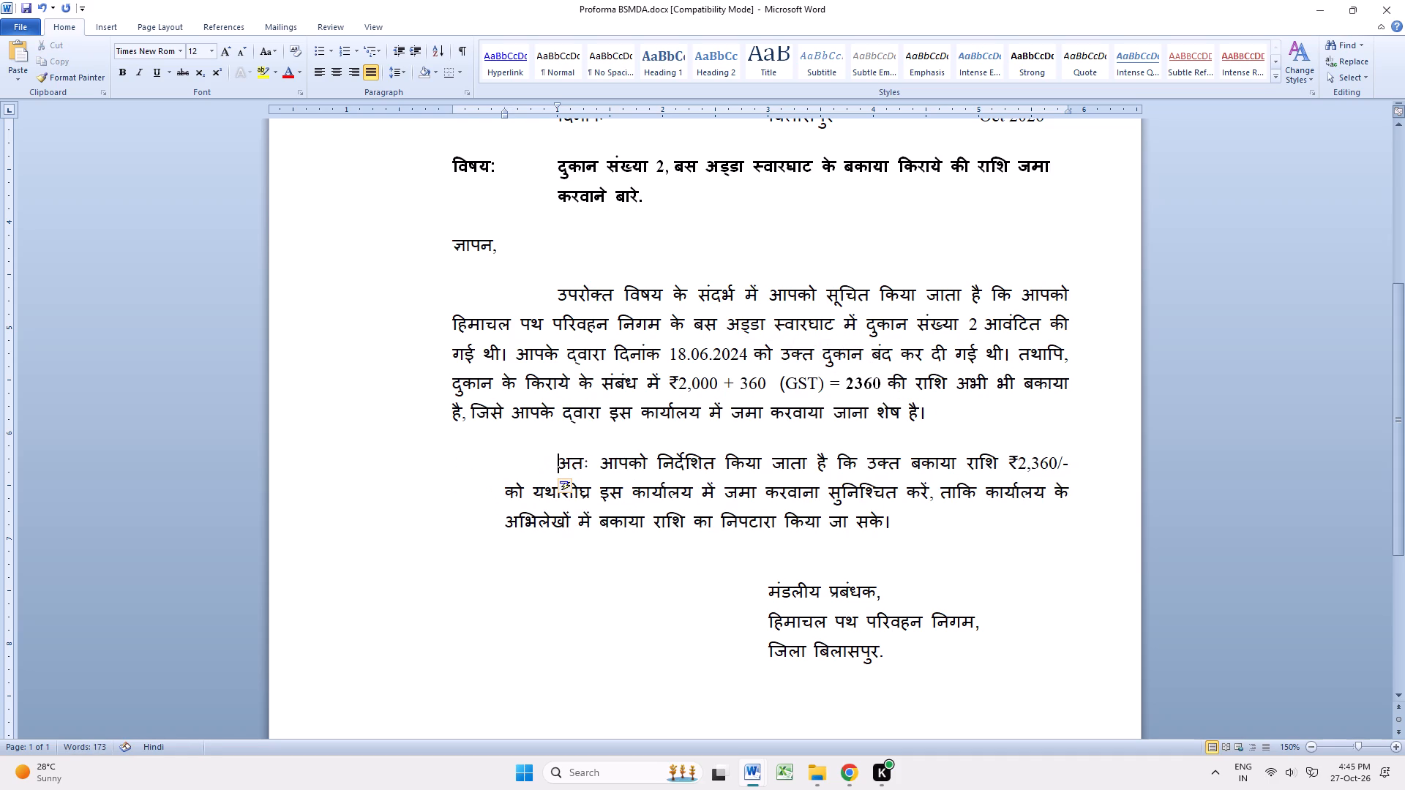
pyautogui.click(501, 484)
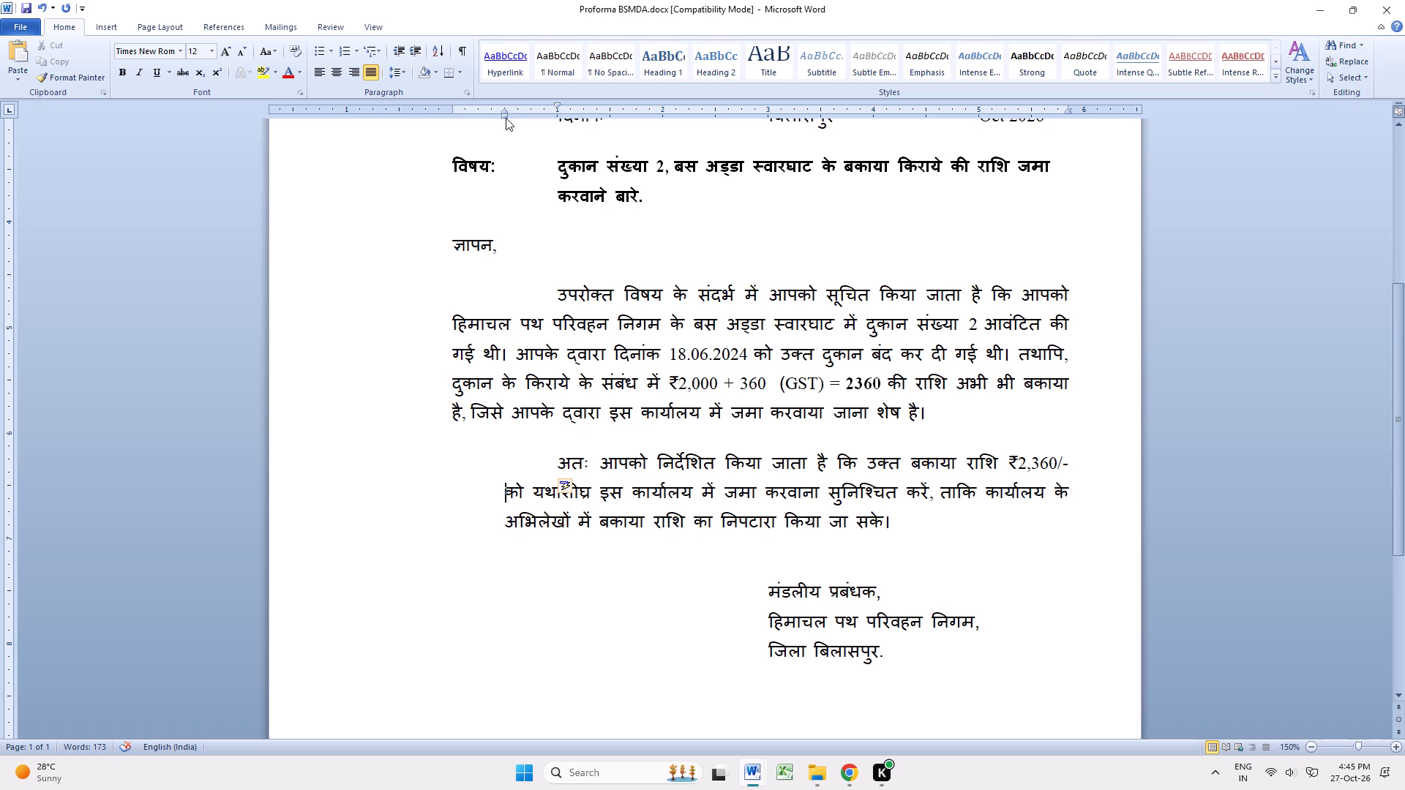
pyautogui.moveTo(501, 109); pyautogui.dragTo(449, 127)
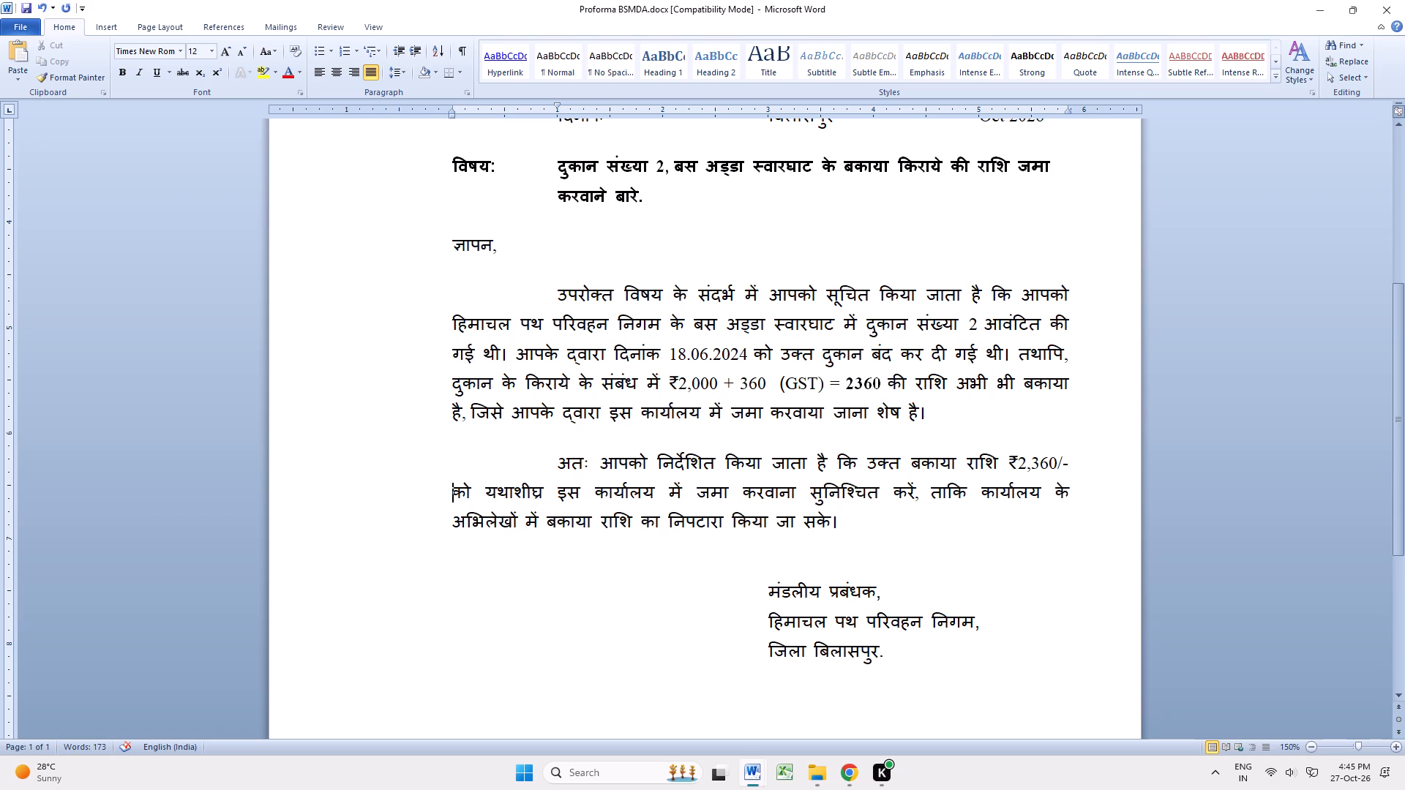
# Set the line spacing of both body paragraphs to 1.15.
pyautogui.click(875, 529)
pyautogui.moveTo(850, 527); pyautogui.dragTo(539, 298)
pyautogui.click(394, 78)
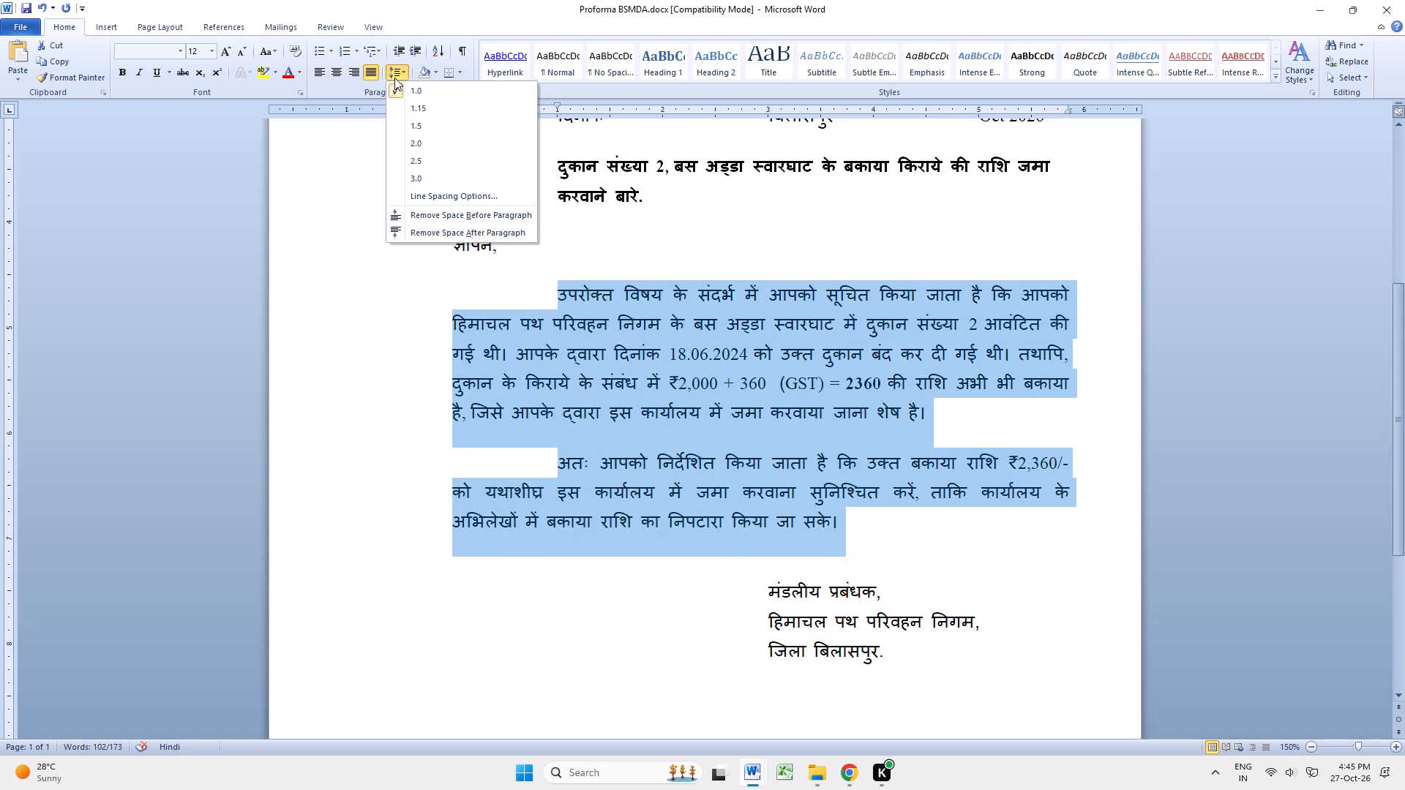
pyautogui.click(400, 105)
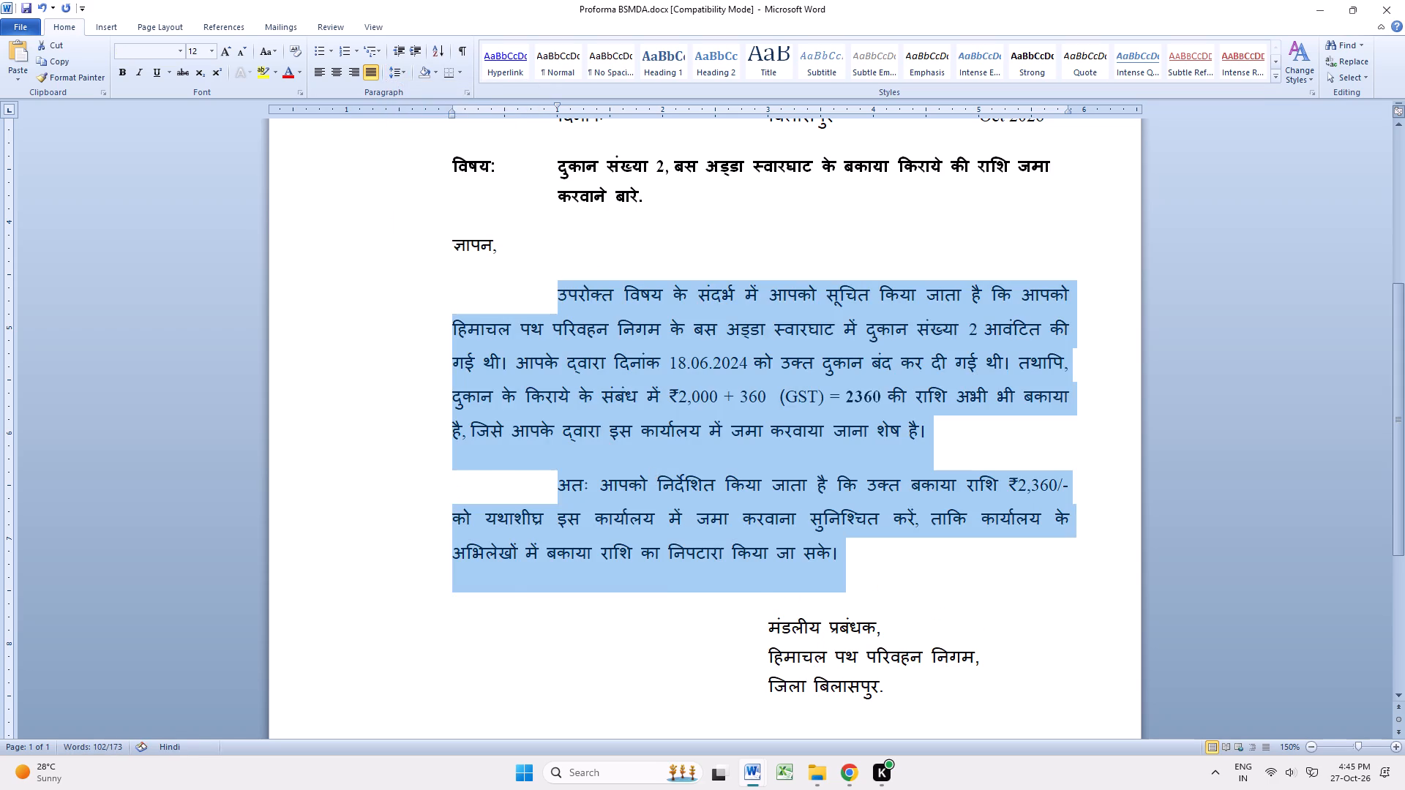
pyautogui.click(619, 683)
# Check the memo's page layout in the print preview and return to the document.
pyautogui.scroll(-1, 729, 740)
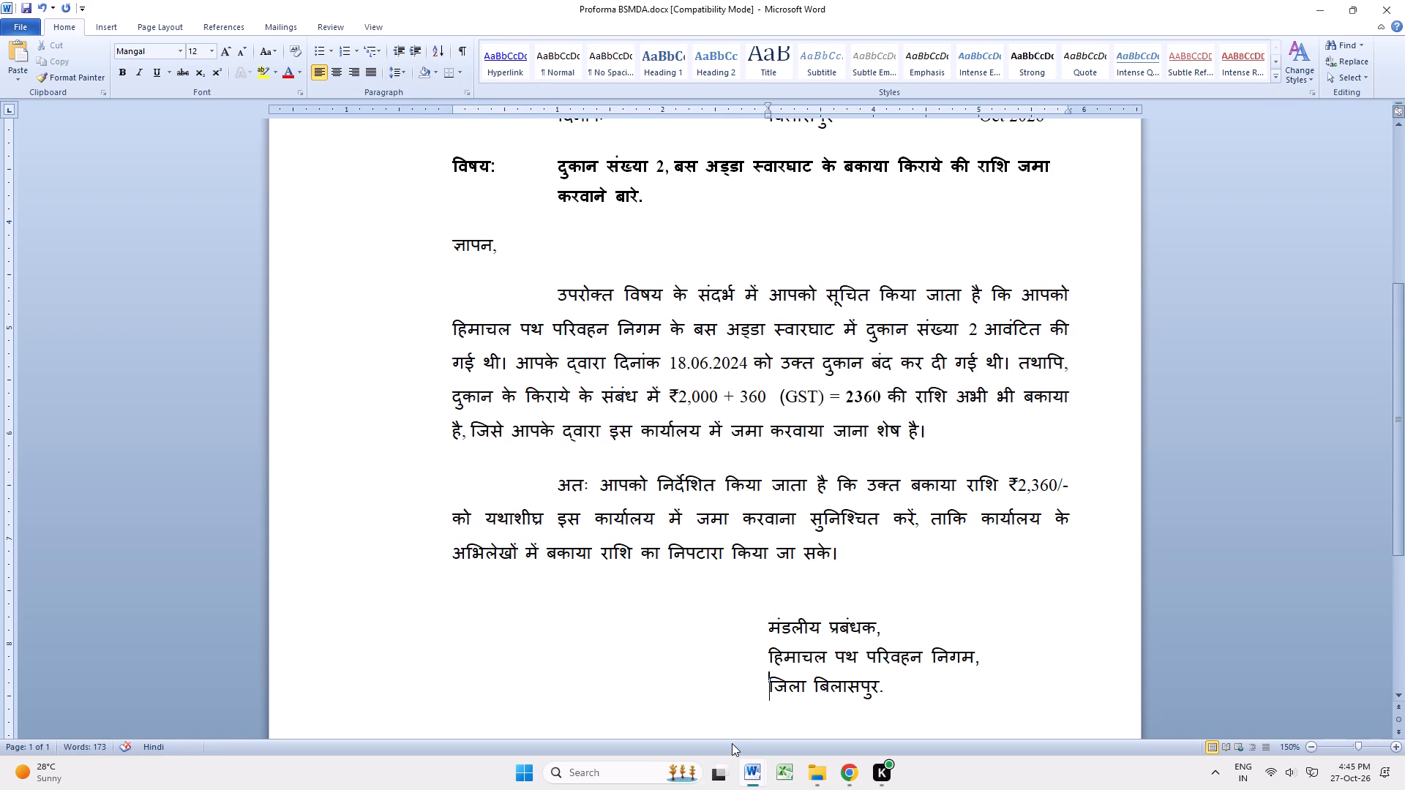
pyautogui.scroll(-6, 732, 743)
pyautogui.hotkey('ctrl', 'p')
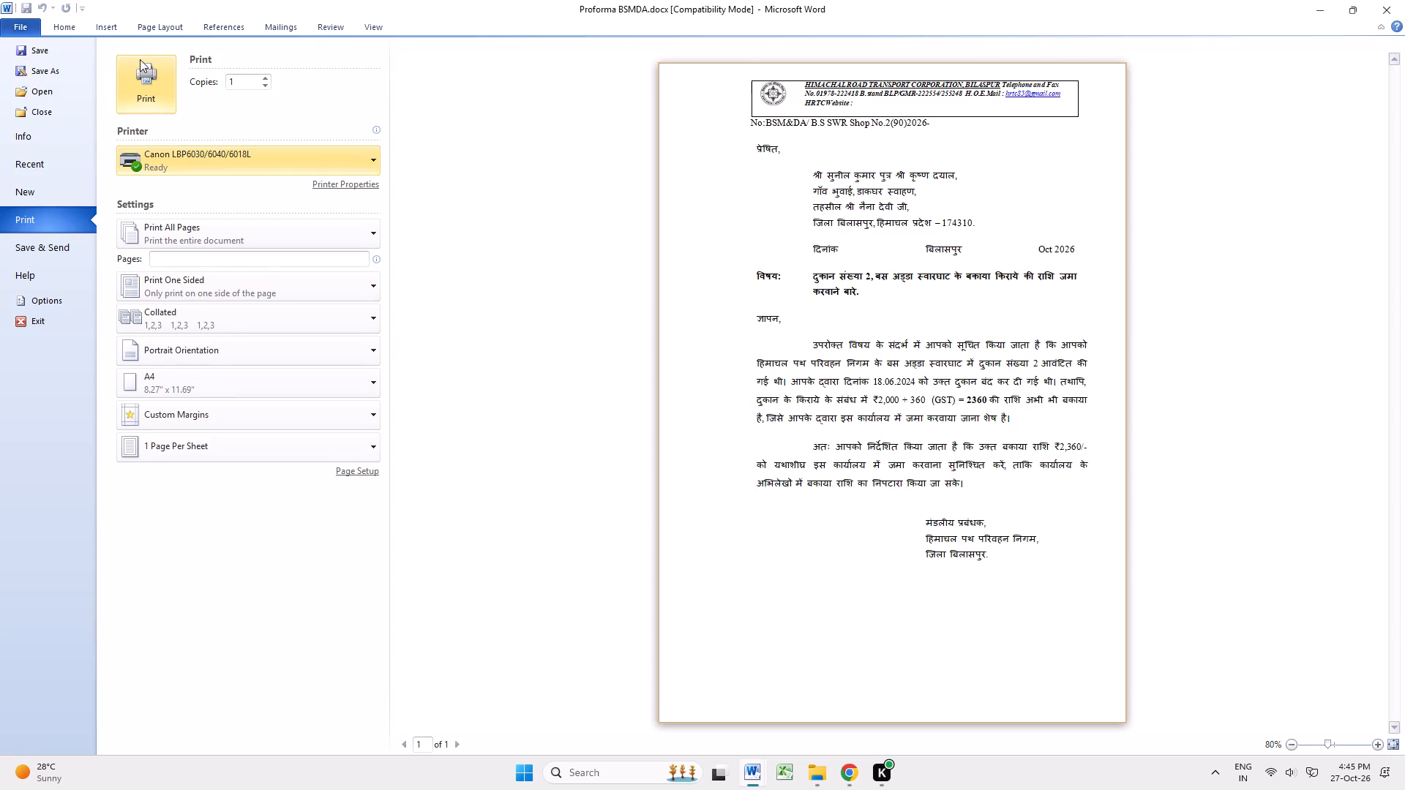
pyautogui.click(67, 26)
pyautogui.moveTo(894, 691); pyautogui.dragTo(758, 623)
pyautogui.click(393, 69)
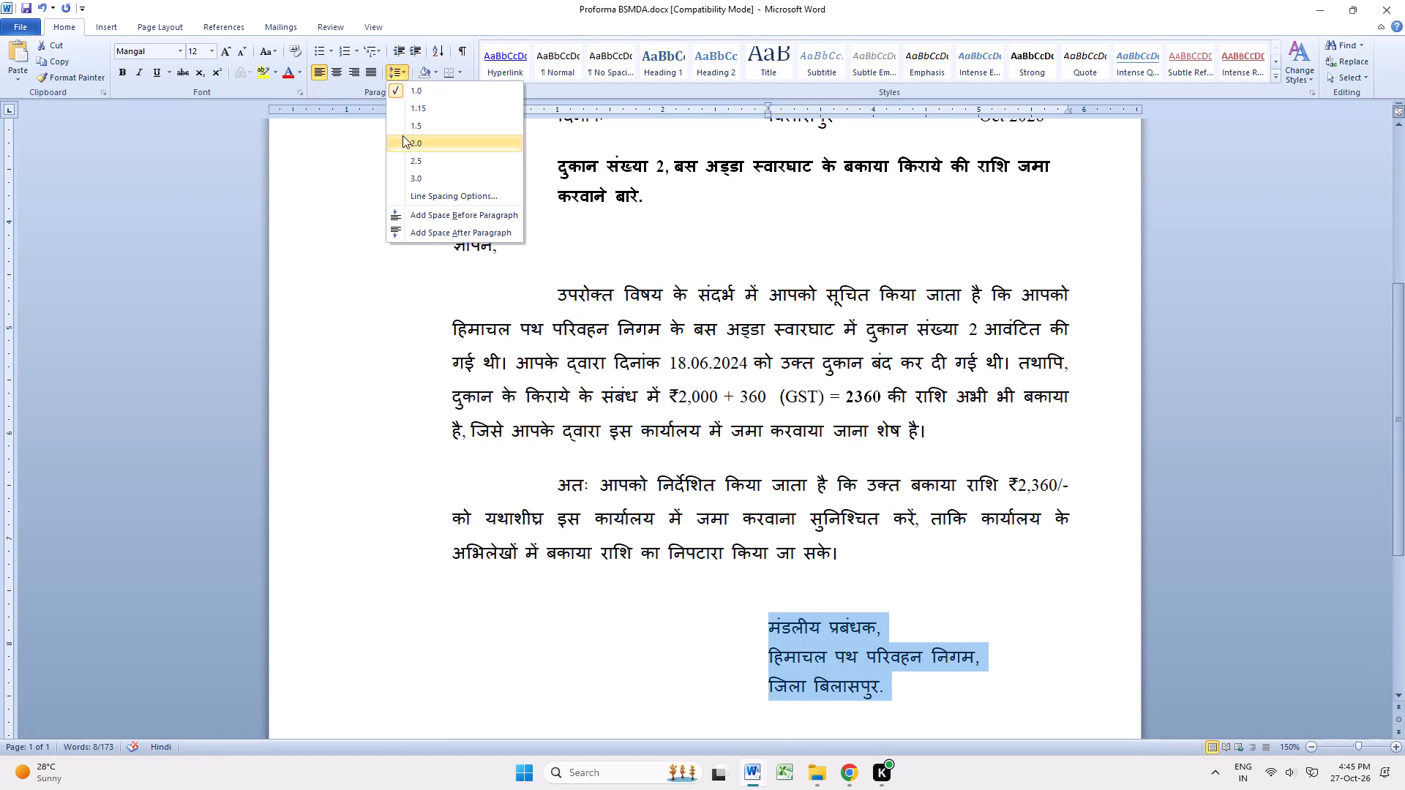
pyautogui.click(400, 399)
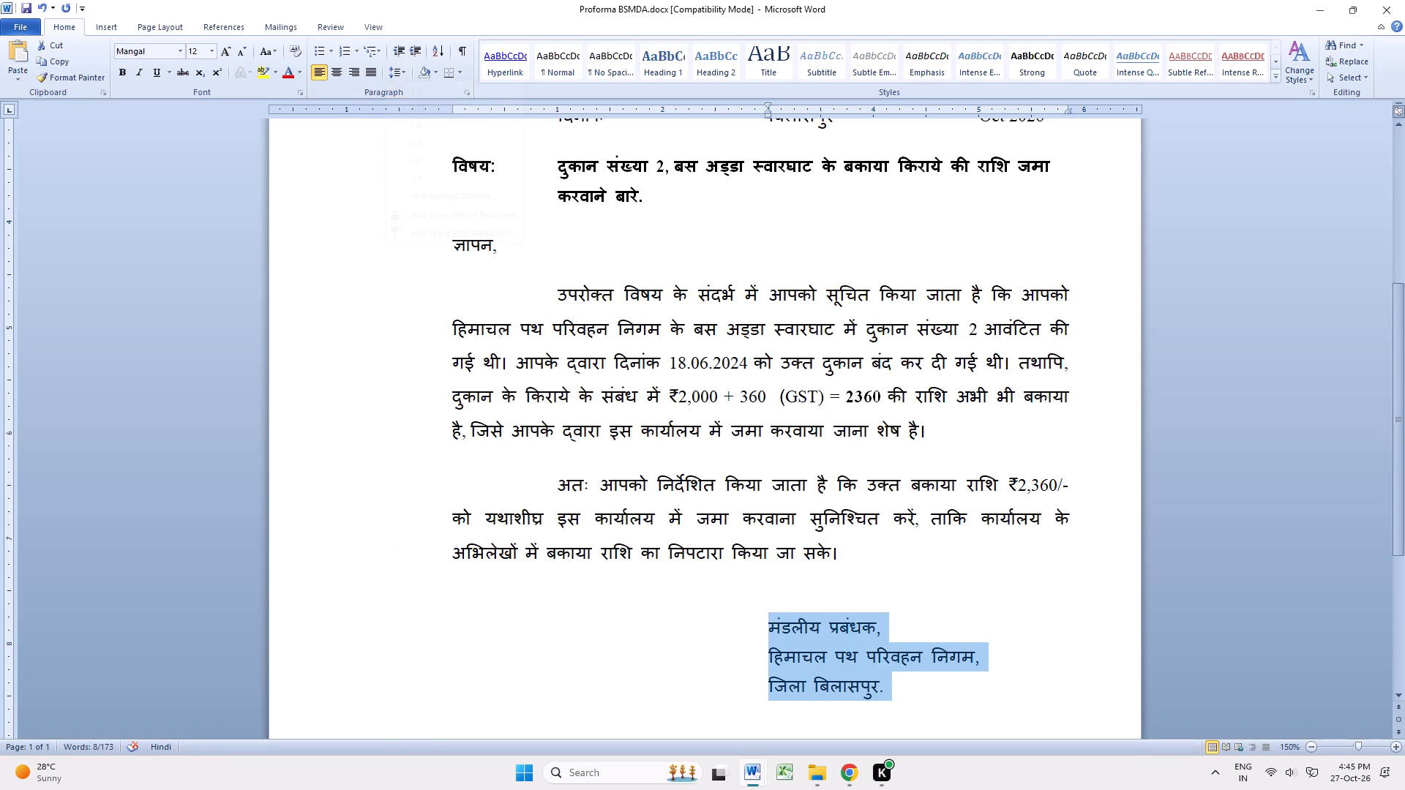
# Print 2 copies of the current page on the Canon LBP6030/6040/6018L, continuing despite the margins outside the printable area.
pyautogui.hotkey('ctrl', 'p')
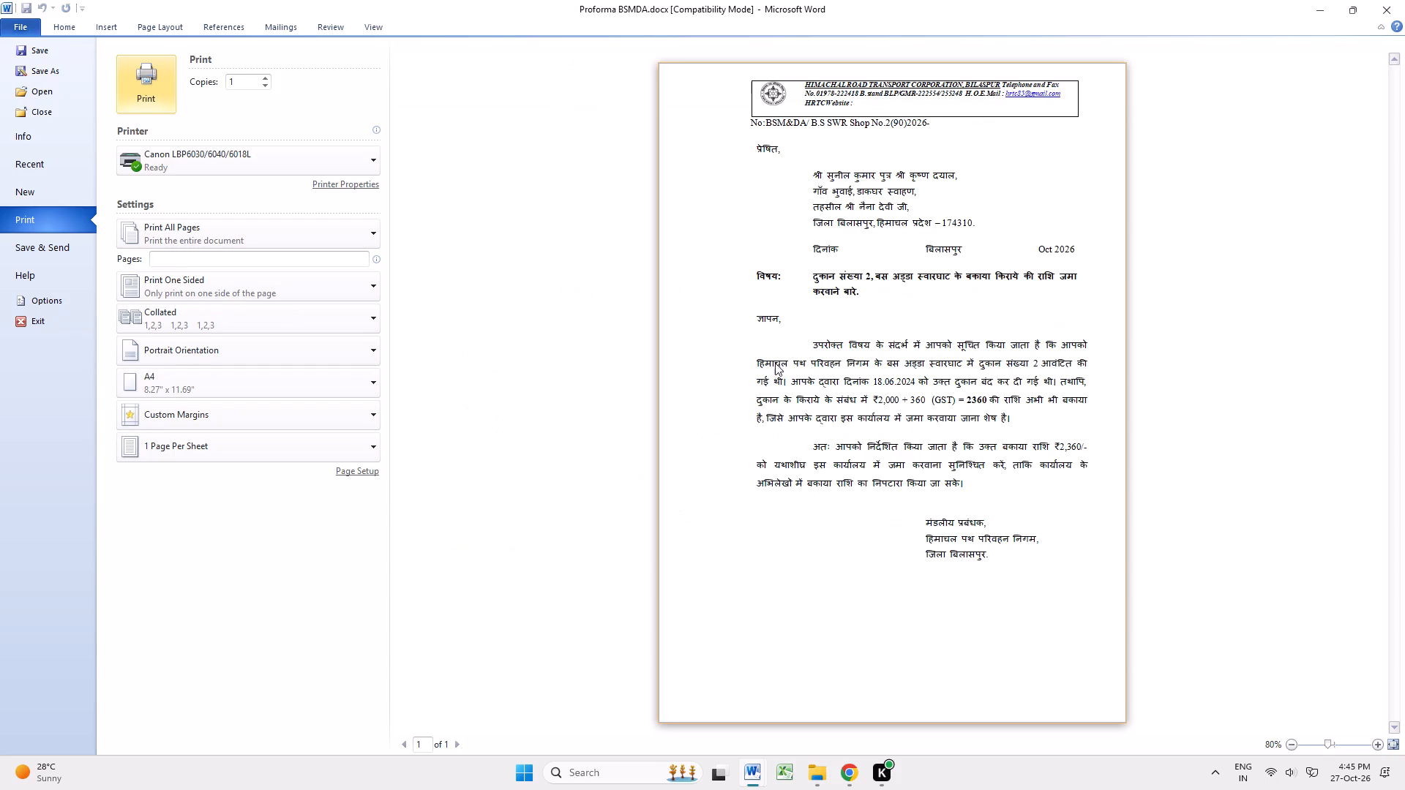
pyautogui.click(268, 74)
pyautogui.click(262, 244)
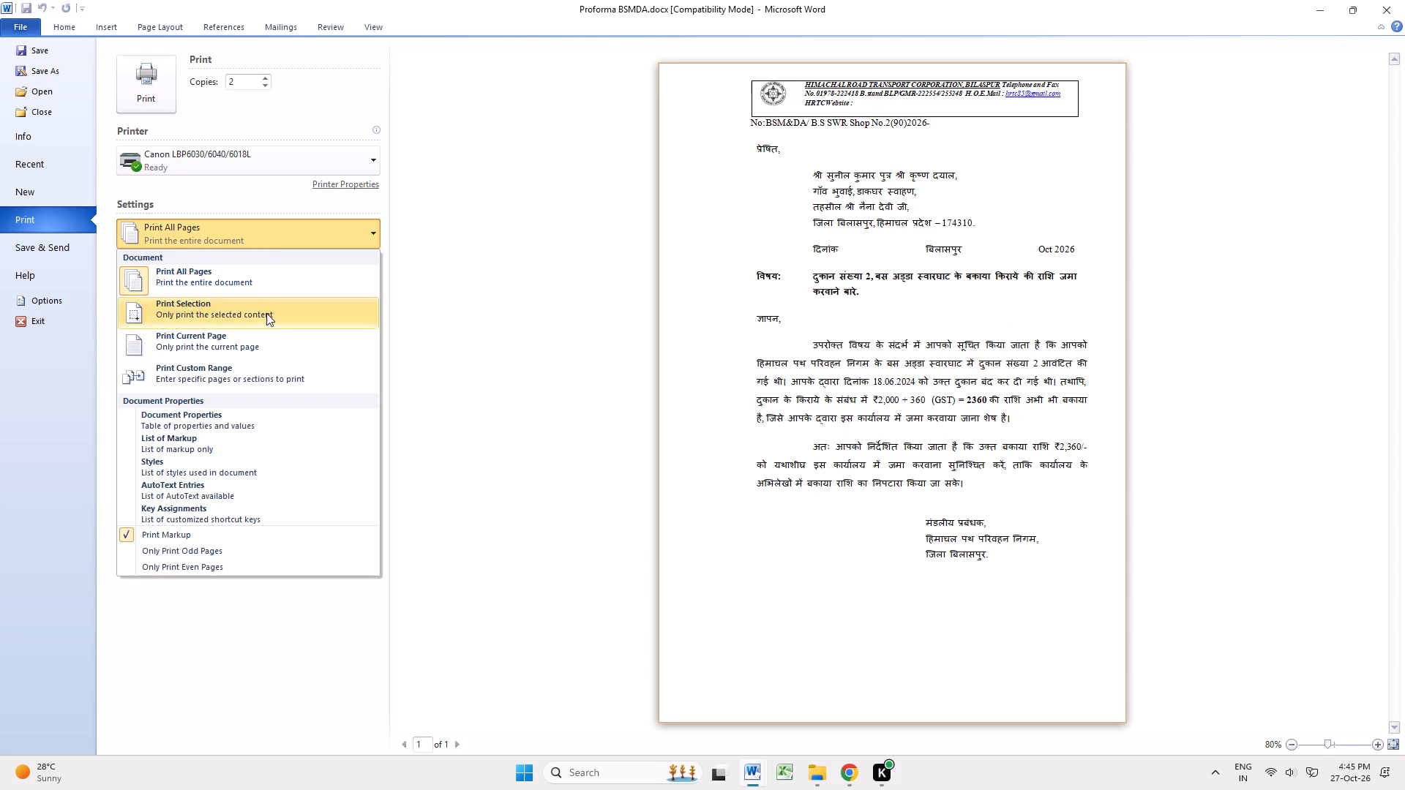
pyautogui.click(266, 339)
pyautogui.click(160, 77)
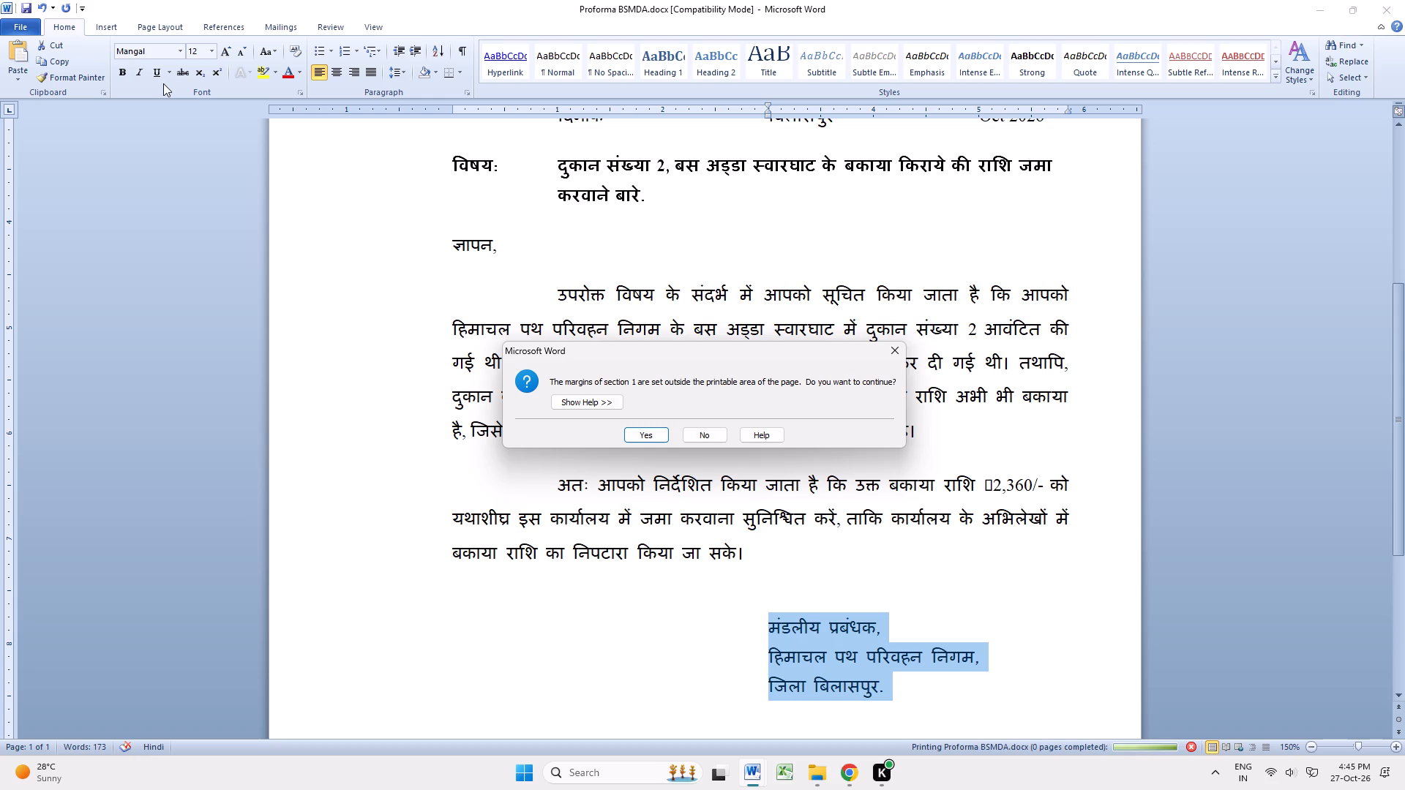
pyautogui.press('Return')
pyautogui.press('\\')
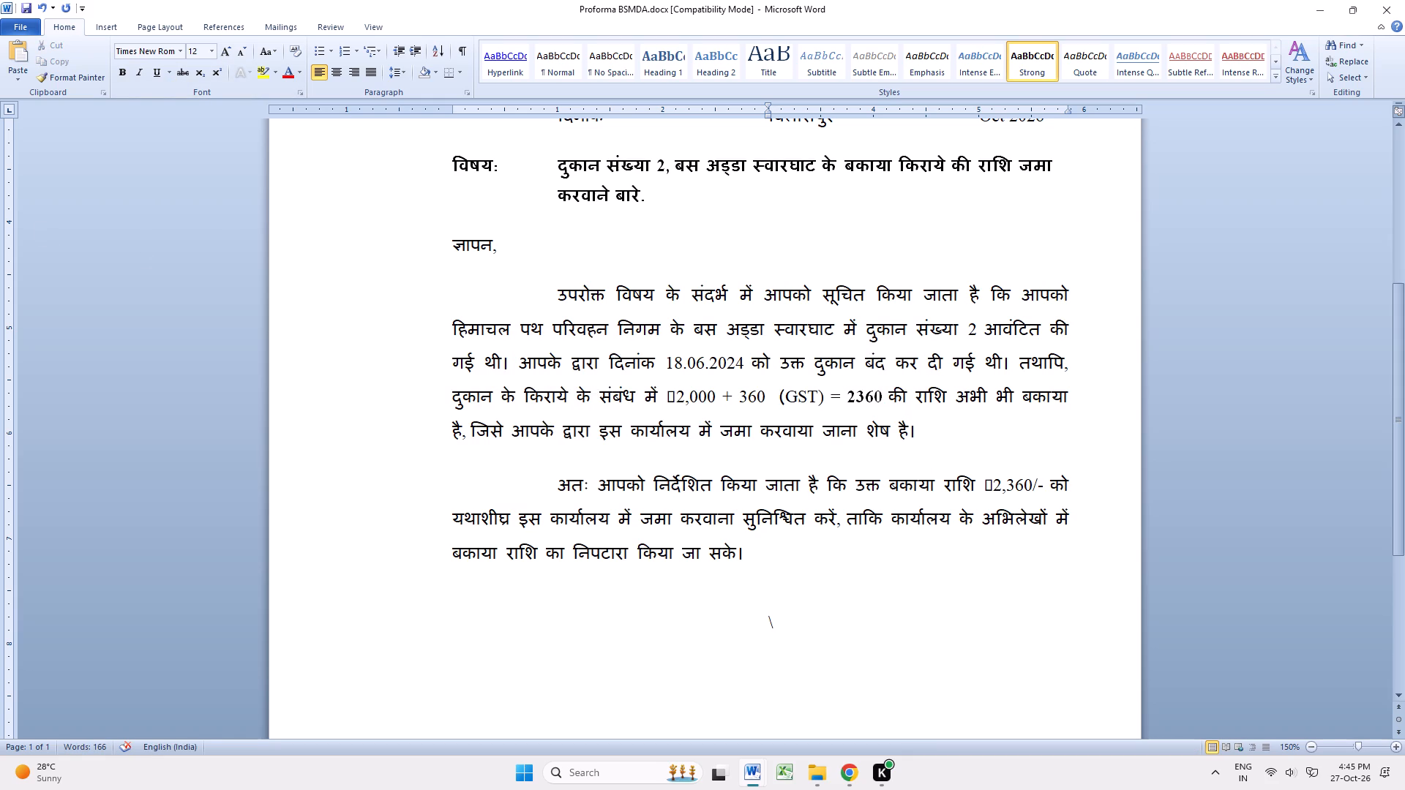
# Delete the rupee sign before 2,000 in the first body paragraph.
pyautogui.click(676, 394)
pyautogui.press('BackSpace')
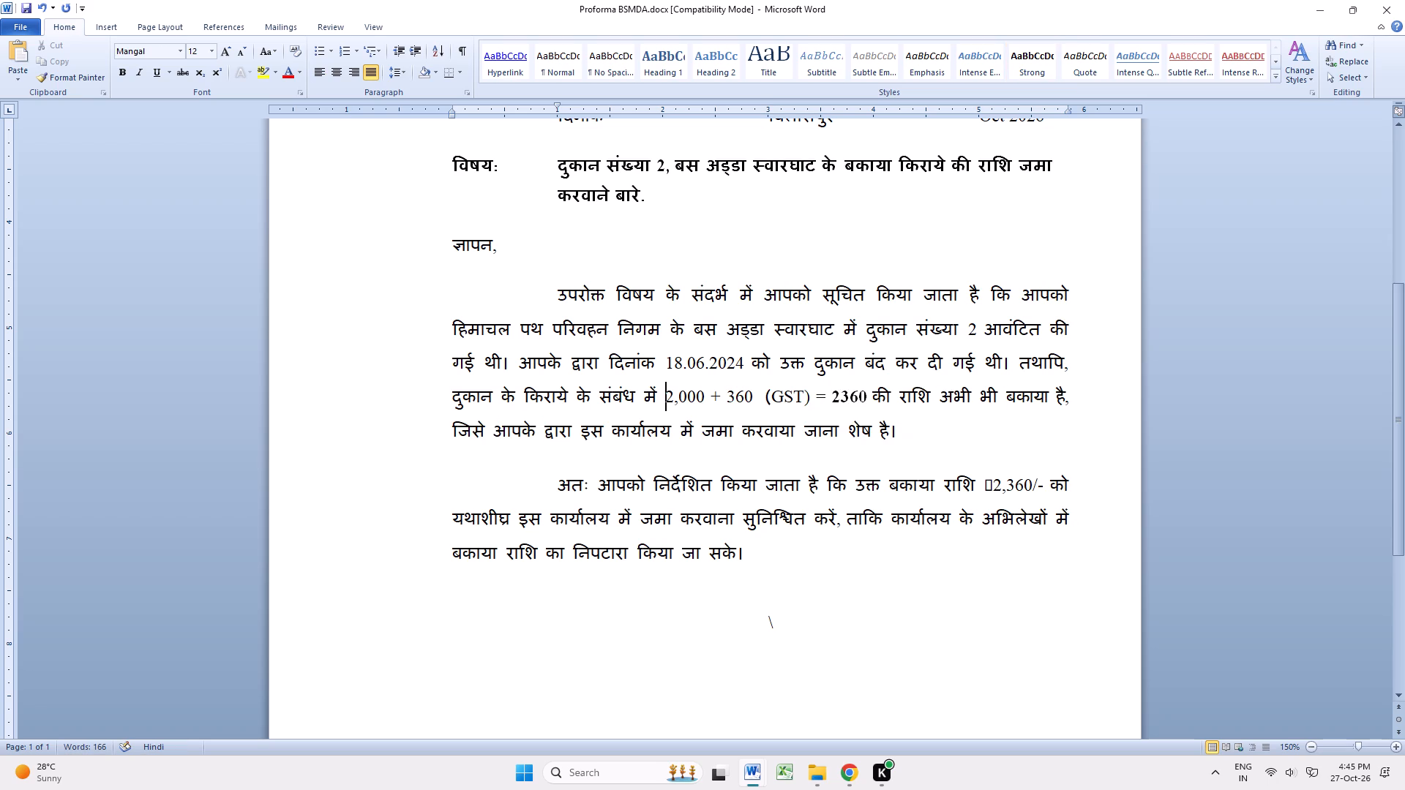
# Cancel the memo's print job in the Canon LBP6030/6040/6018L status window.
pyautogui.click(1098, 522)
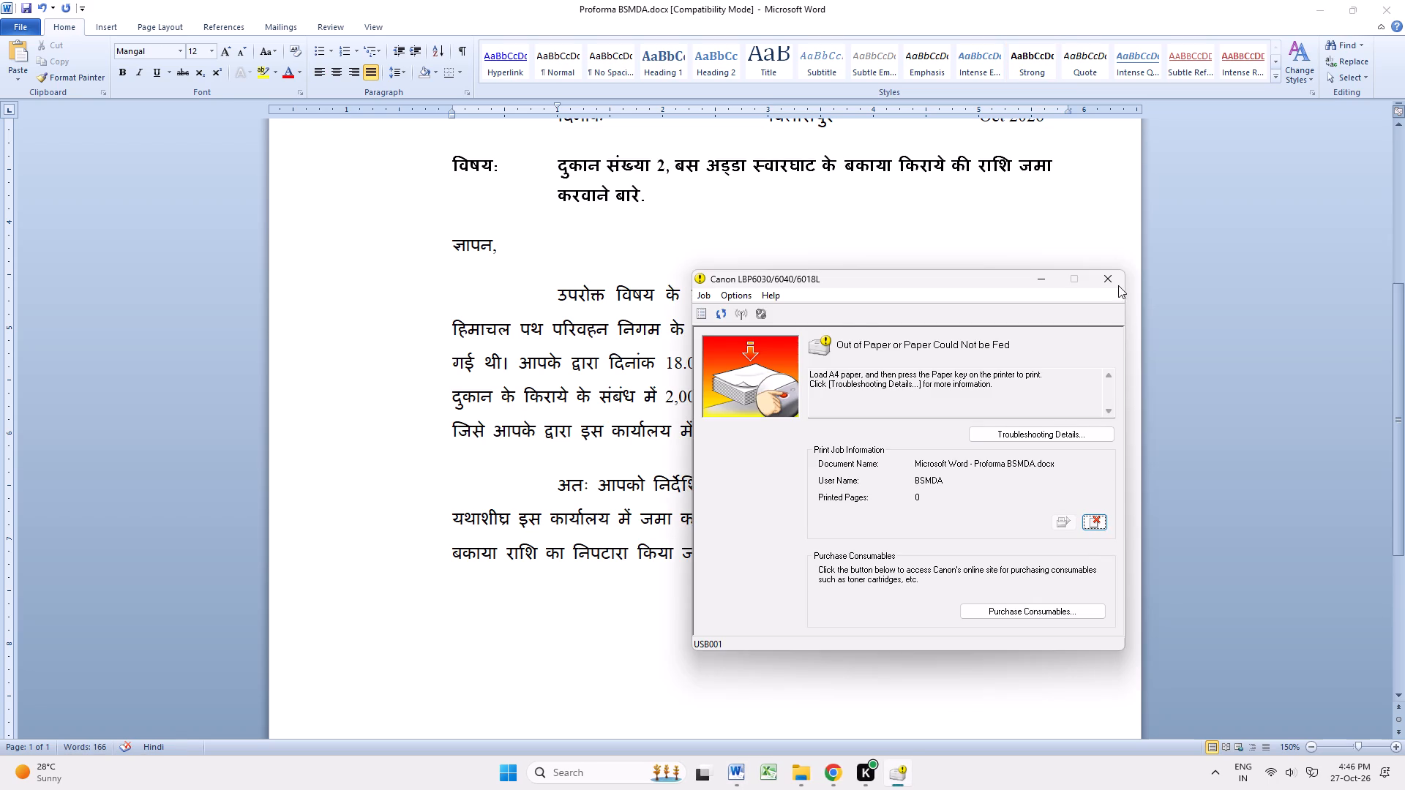
# Close the Canon LBP6030/6040/6018L printer status window.
pyautogui.click(1112, 282)
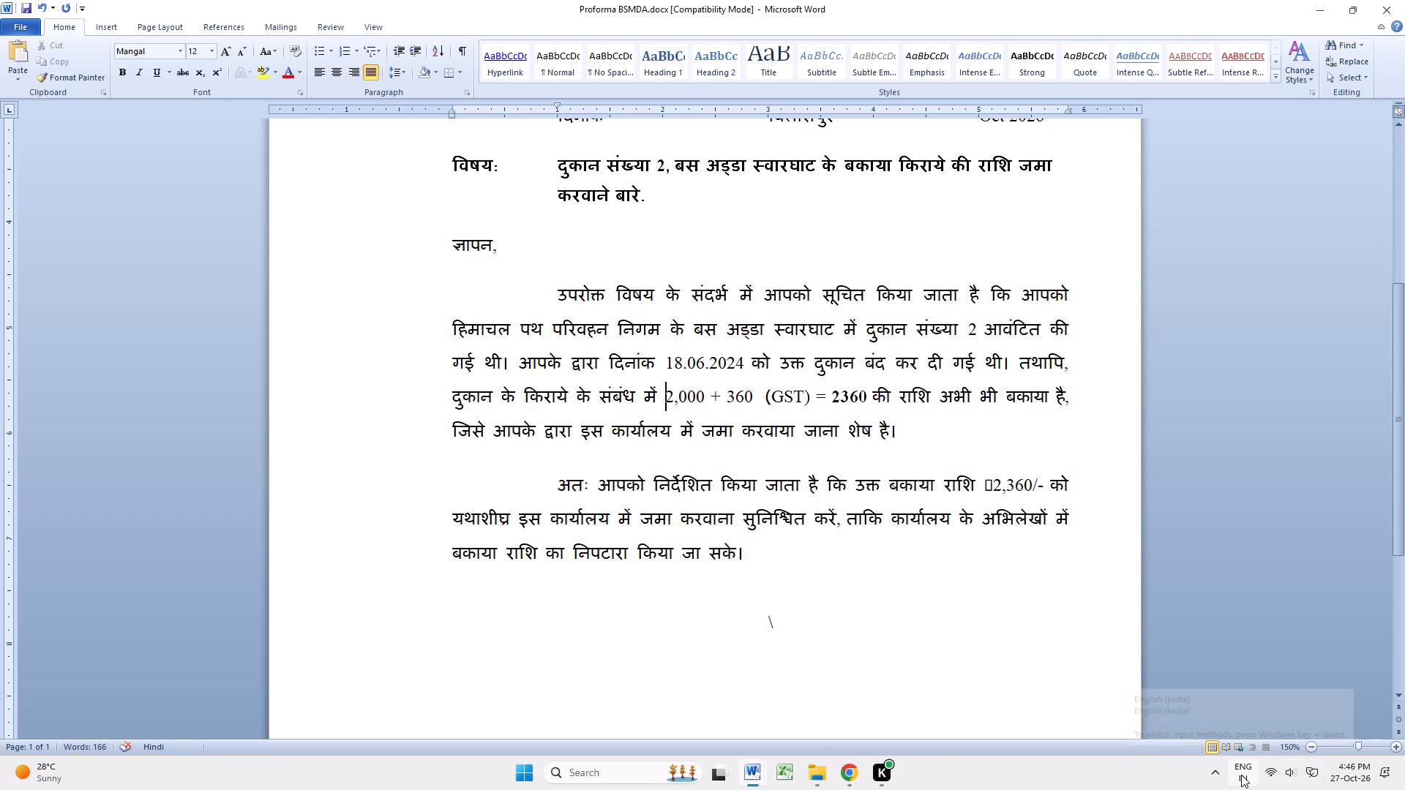
# Switch to Hindi input and insert रु० before 2,000 in the first body paragraph.
pyautogui.press('super+space')
pyautogui.press('super+space')
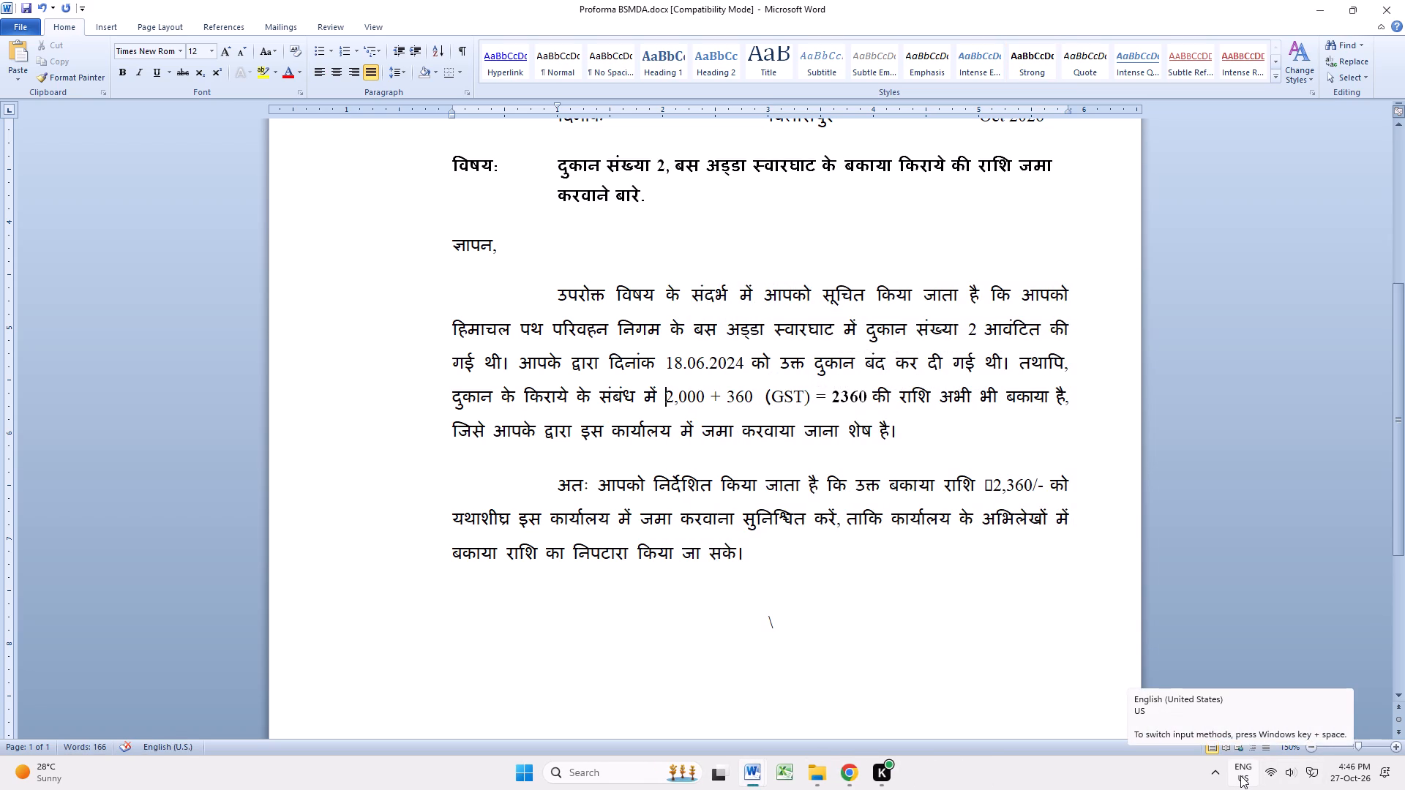
pyautogui.press('super+space')
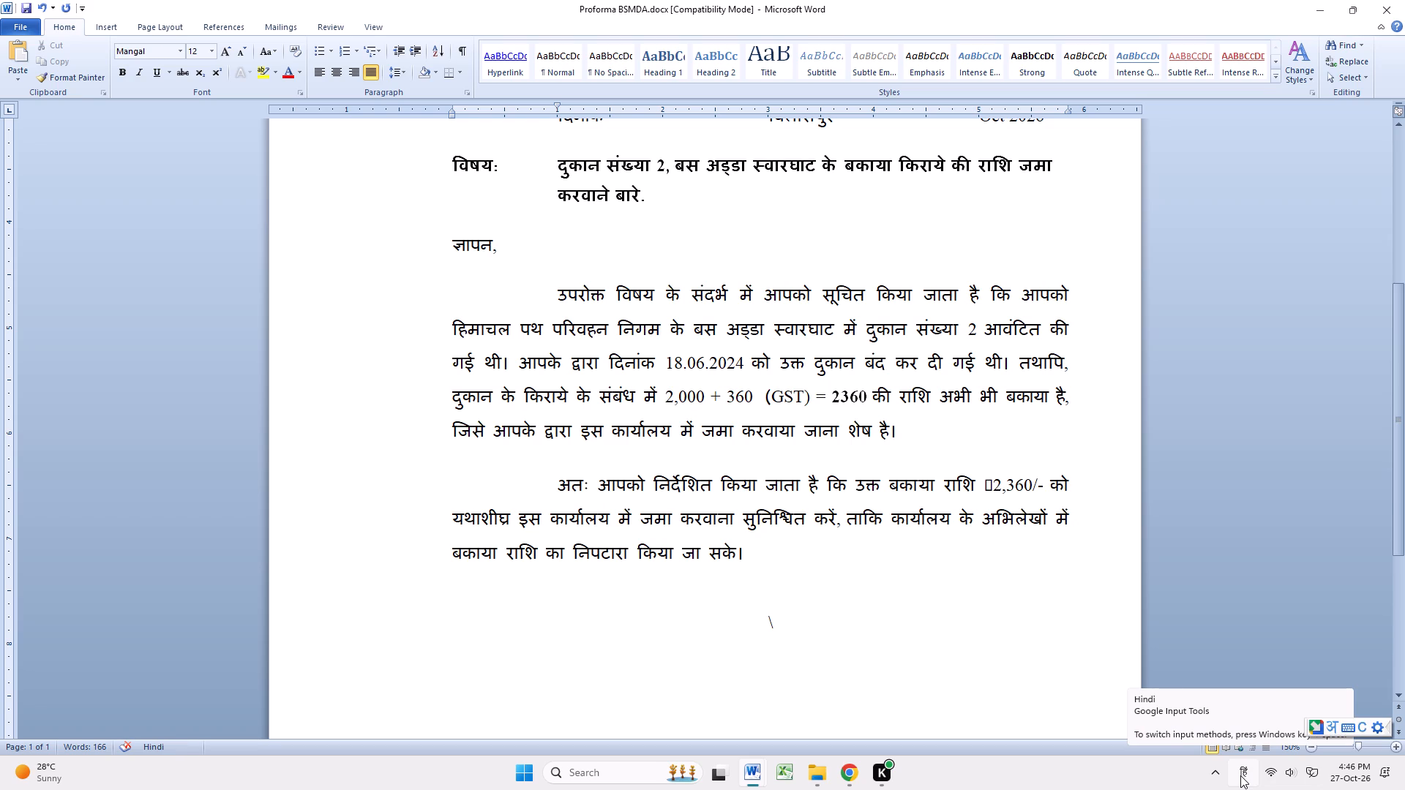
pyautogui.write('ru')
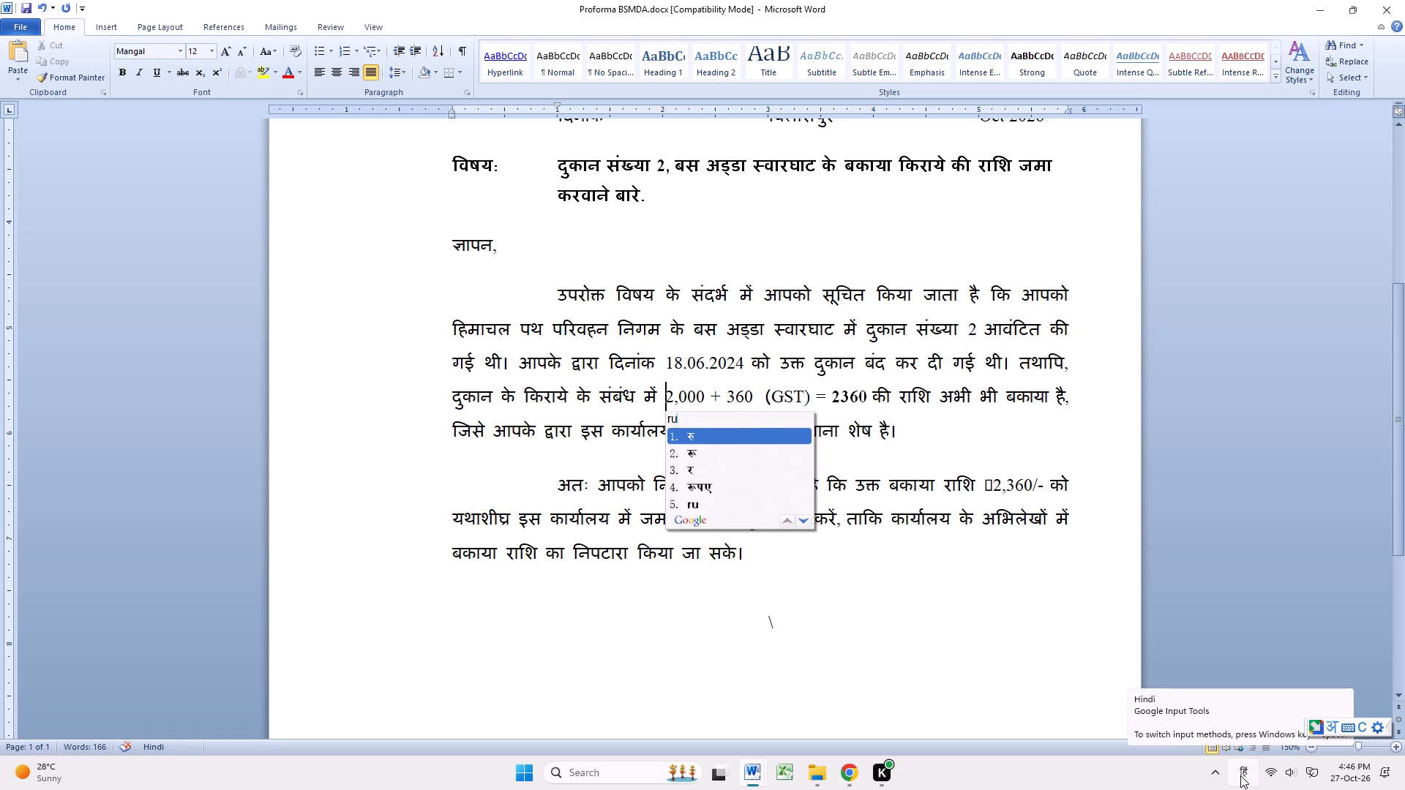
pyautogui.press('space')
pyautogui.press('BackSpace')
pyautogui.press('0')
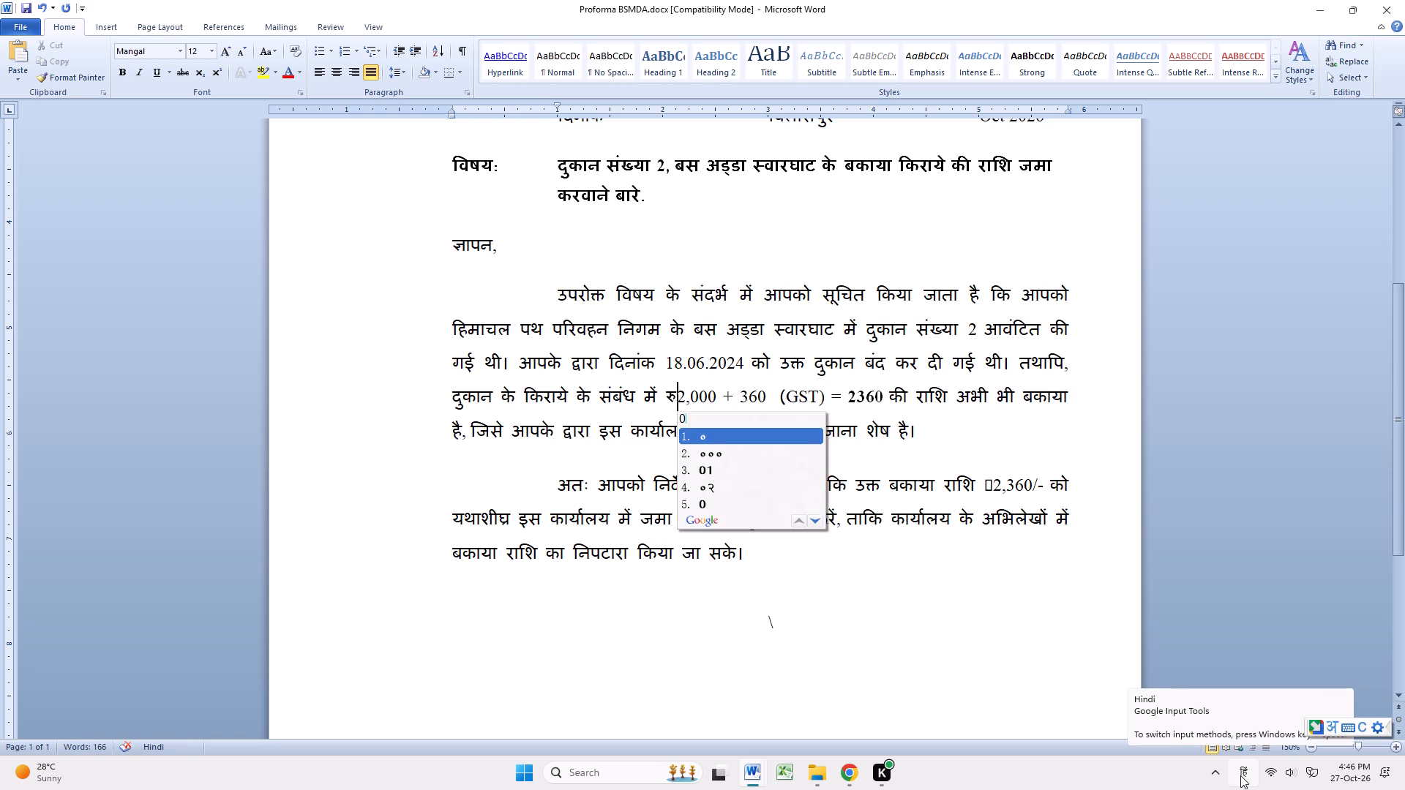
pyautogui.press('space')
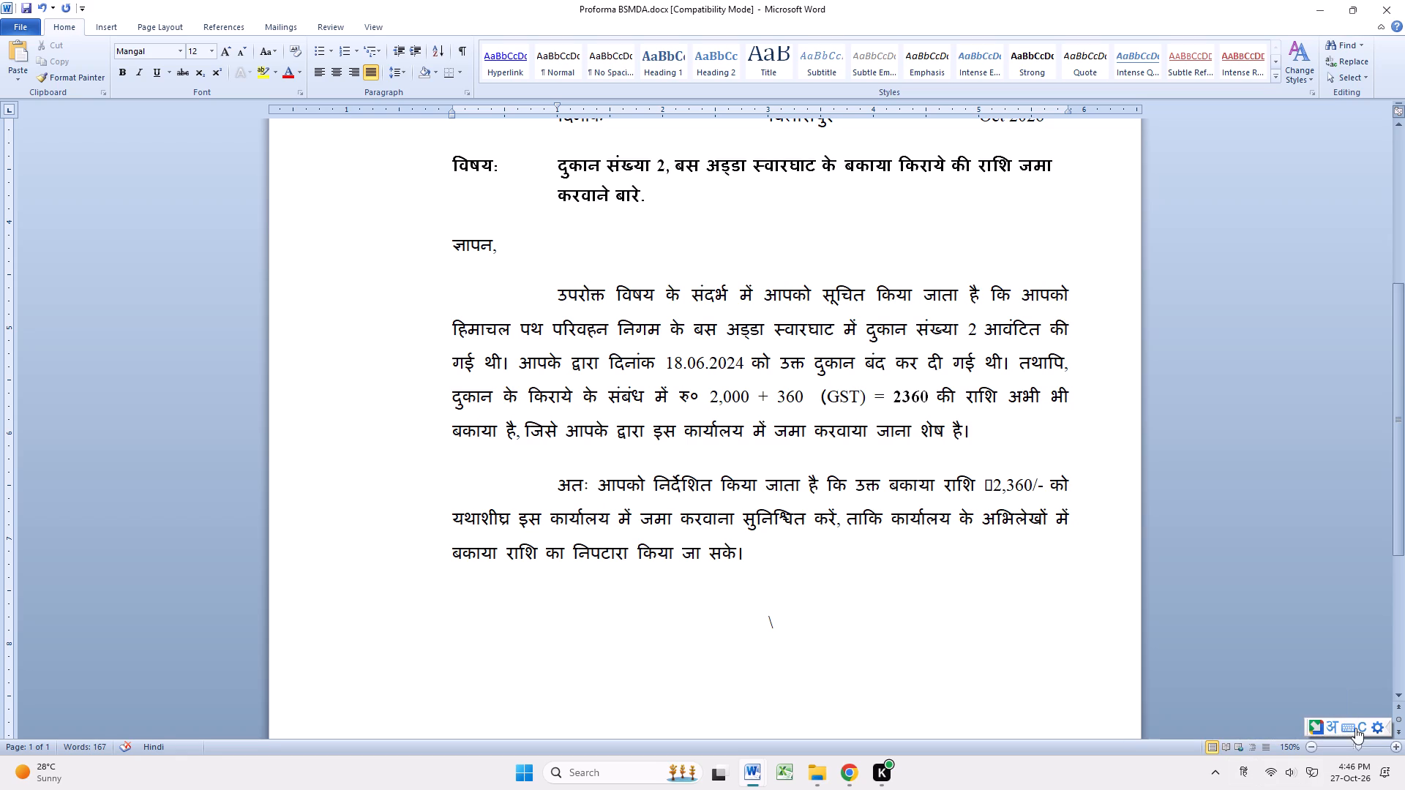
# Add the word कुल before the bold 2360 in the first body paragraph and /- after it.
pyautogui.click(891, 398)
pyautogui.write('kul')
pyautogui.press('space')
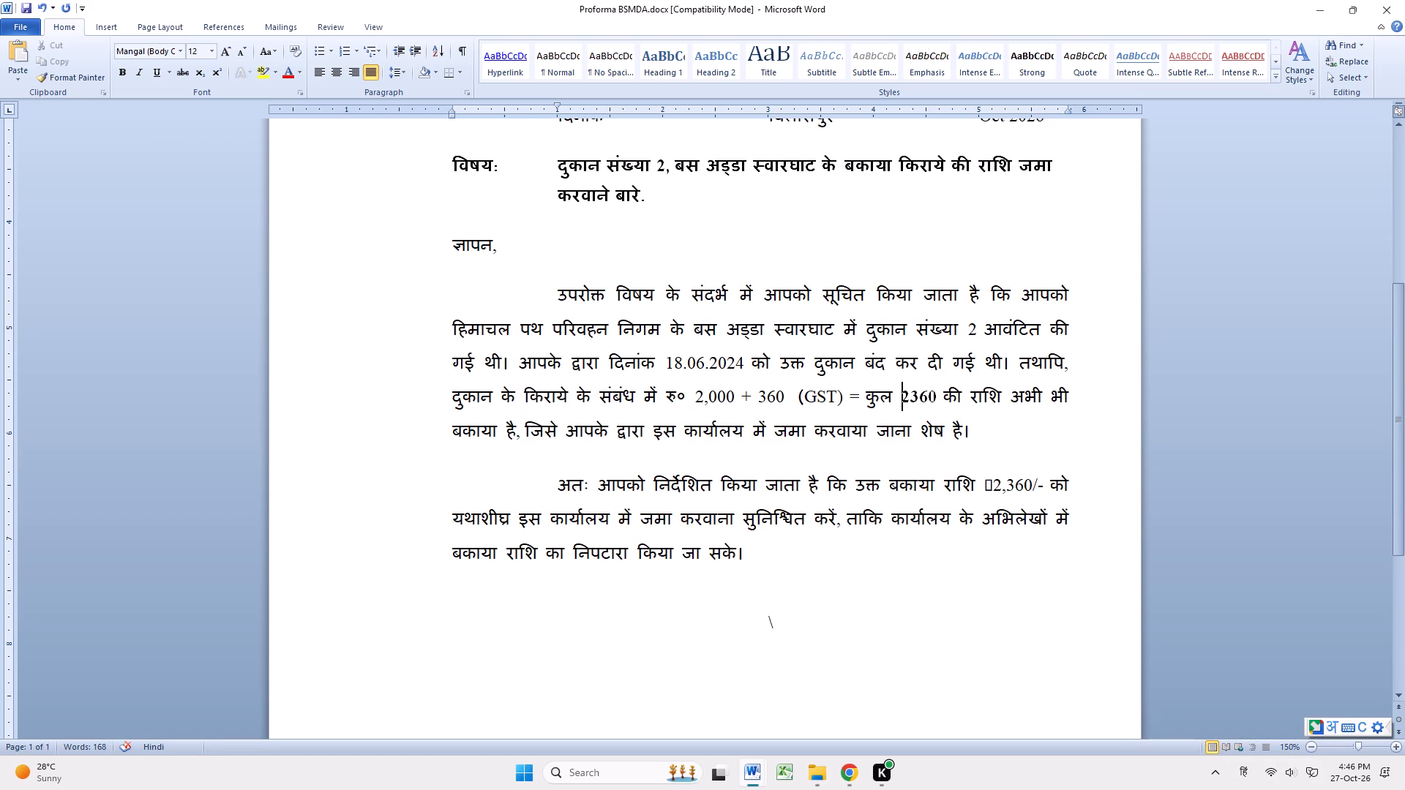
pyautogui.click(937, 396)
pyautogui.press('/')
pyautogui.press('-')
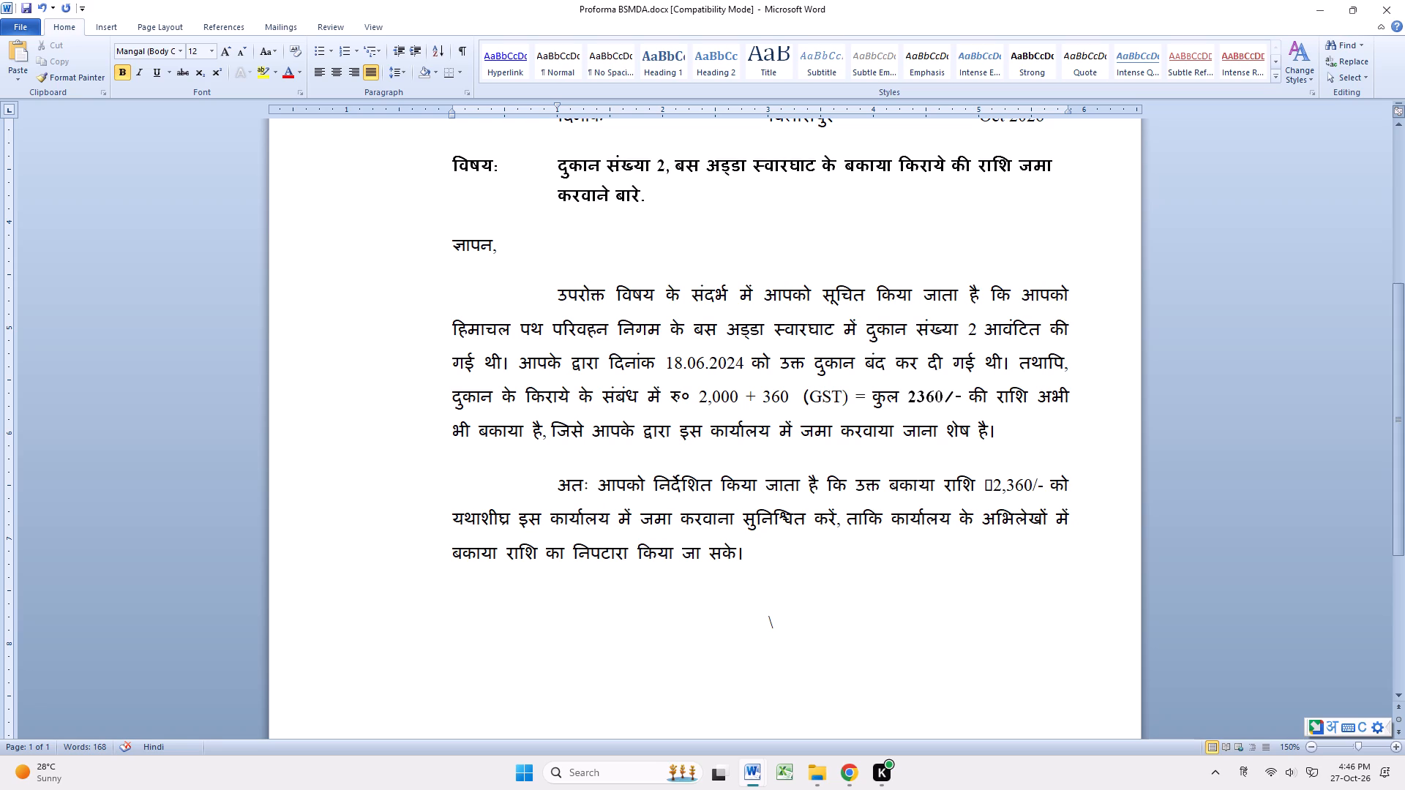
# Delete the broken rupee symbol before 2,360/- in the second paragraph and place a copy of रु० after the amount.
pyautogui.moveTo(993, 485); pyautogui.dragTo(985, 485)
pyautogui.moveTo(985, 485); pyautogui.dragTo(983, 485)
pyautogui.press('BackSpace')
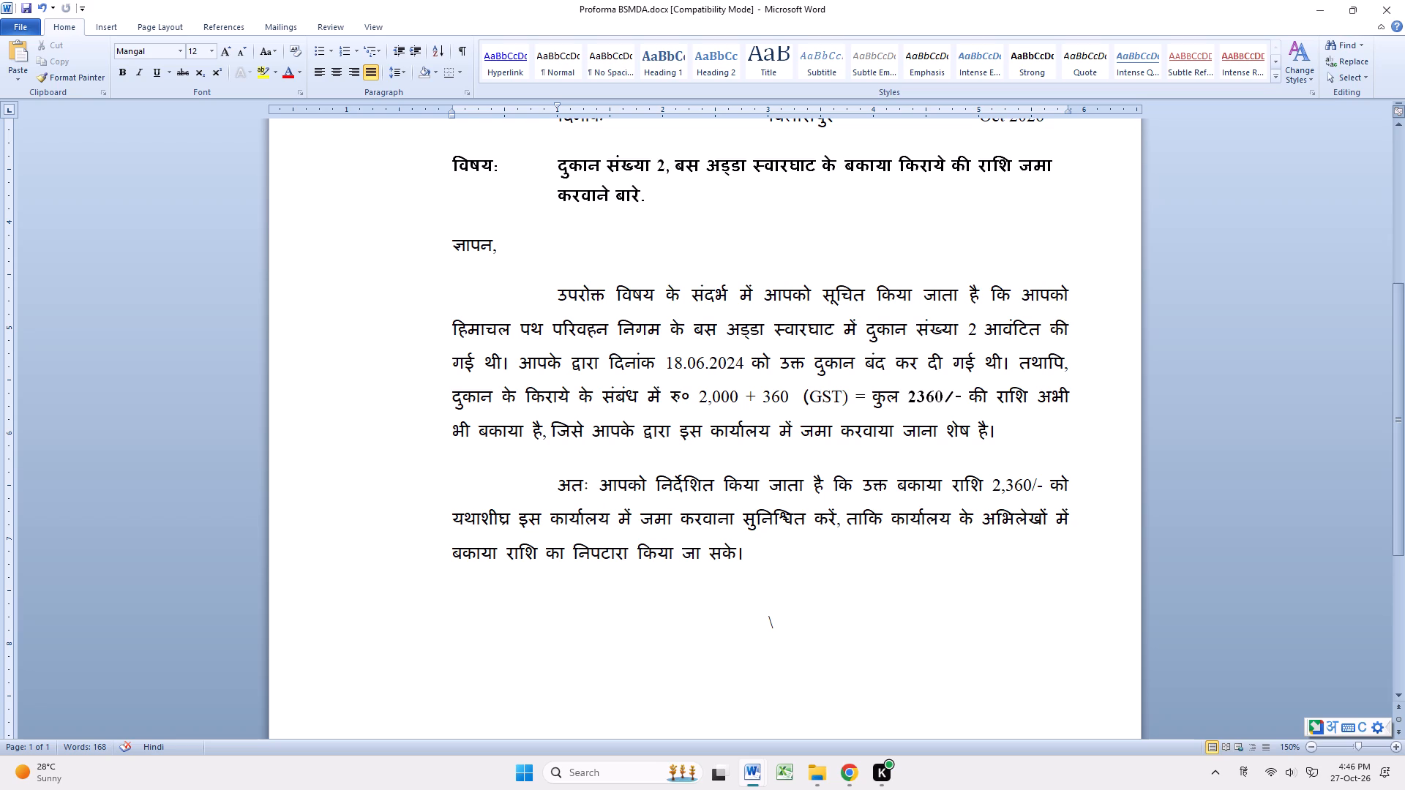
pyautogui.moveTo(670, 396); pyautogui.dragTo(687, 396)
pyautogui.moveTo(687, 396); pyautogui.dragTo(692, 396)
pyautogui.hotkey('ctrl', 'c')
pyautogui.click(1051, 487)
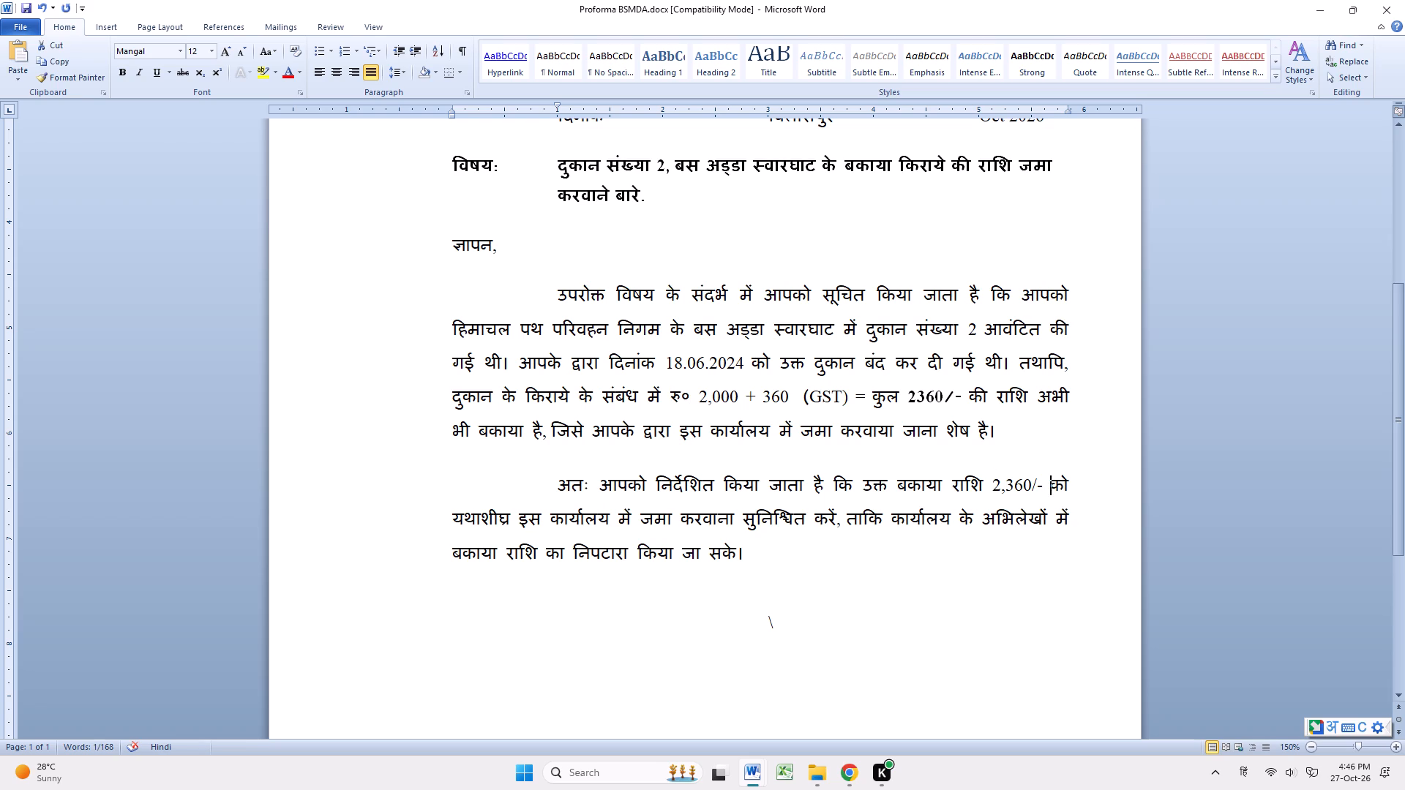
pyautogui.hotkey('ctrl', 'v')
pyautogui.press('space')
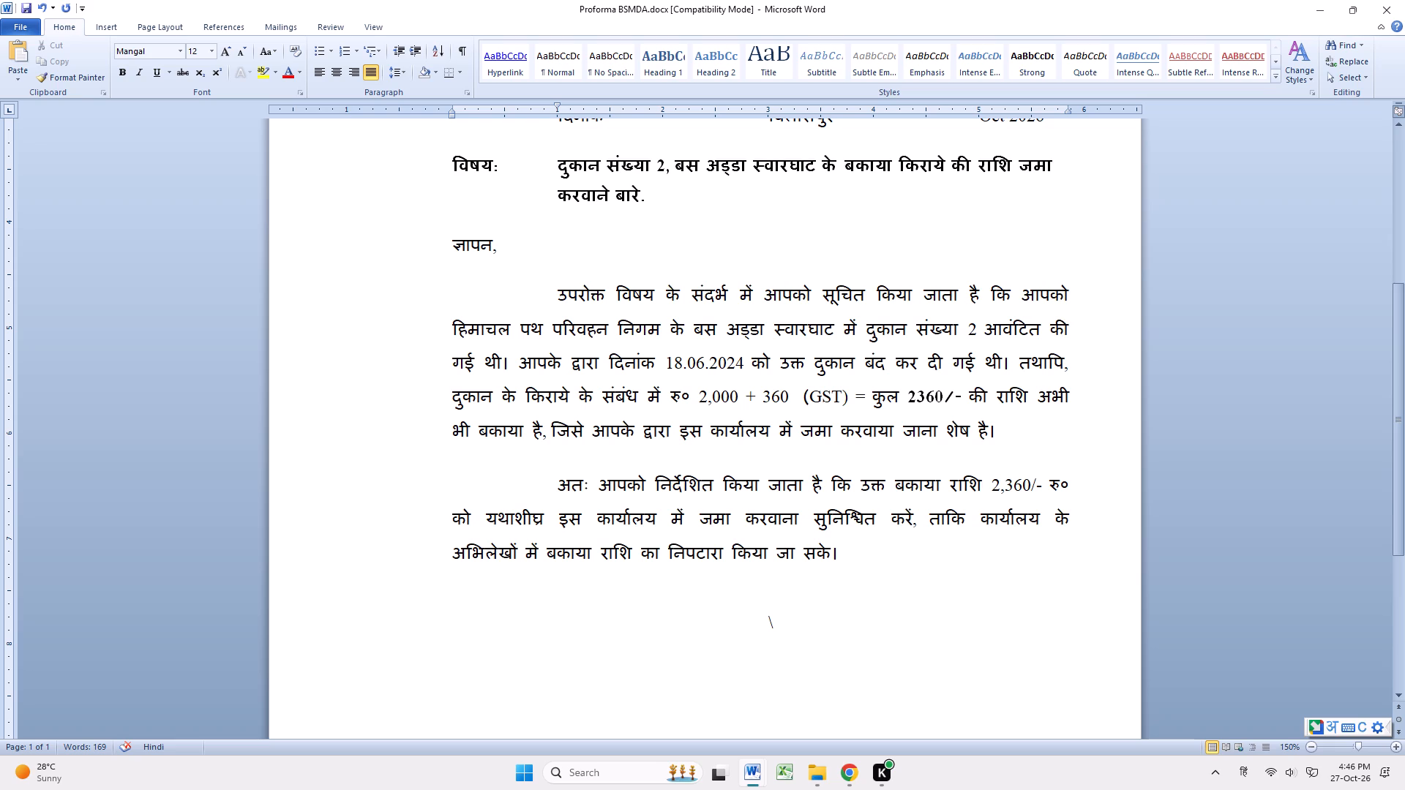
# Print 2 copies of the current page on the Canon LBP6030/6040/6018L, continuing despite the margins outside the printable area.
pyautogui.hotkey('ctrl', 'p')
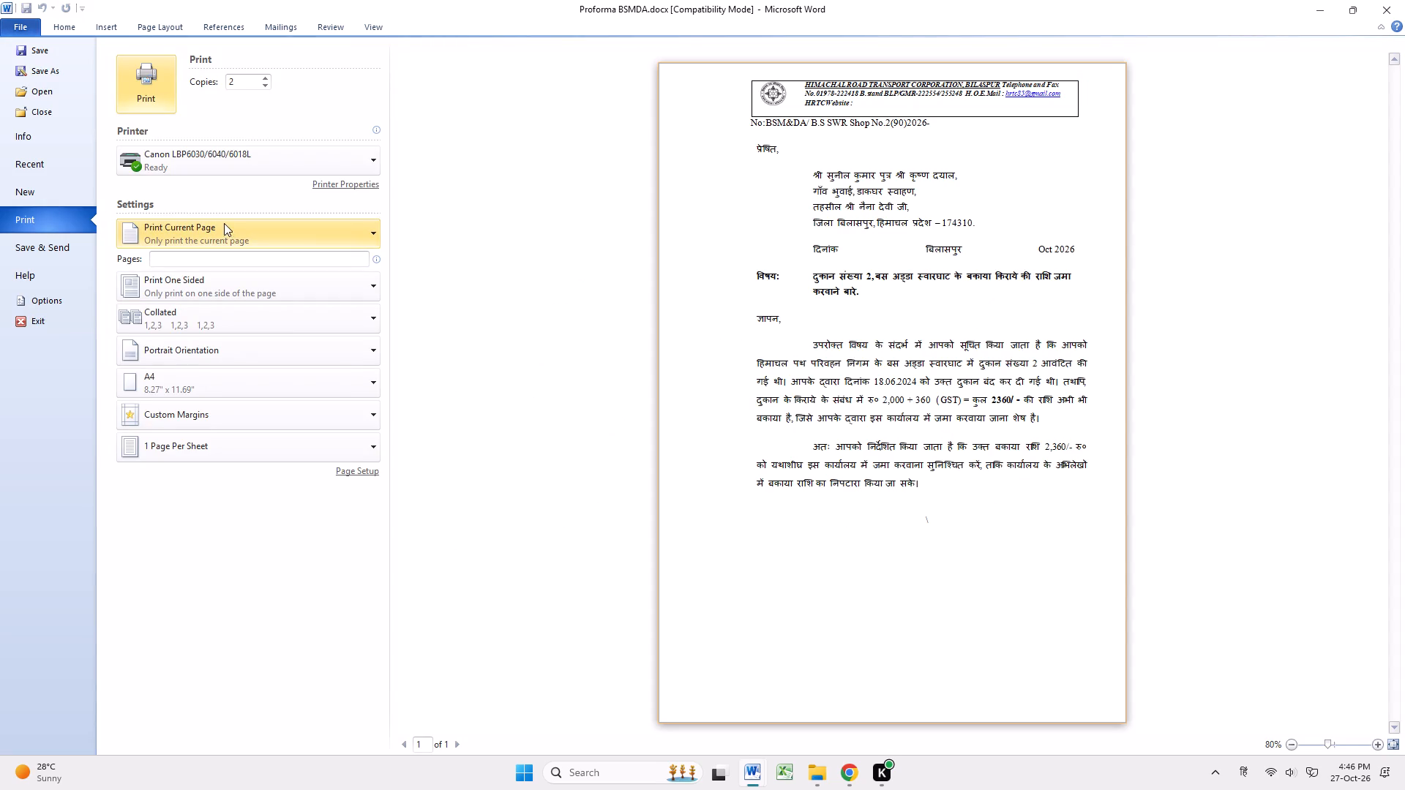
pyautogui.click(142, 91)
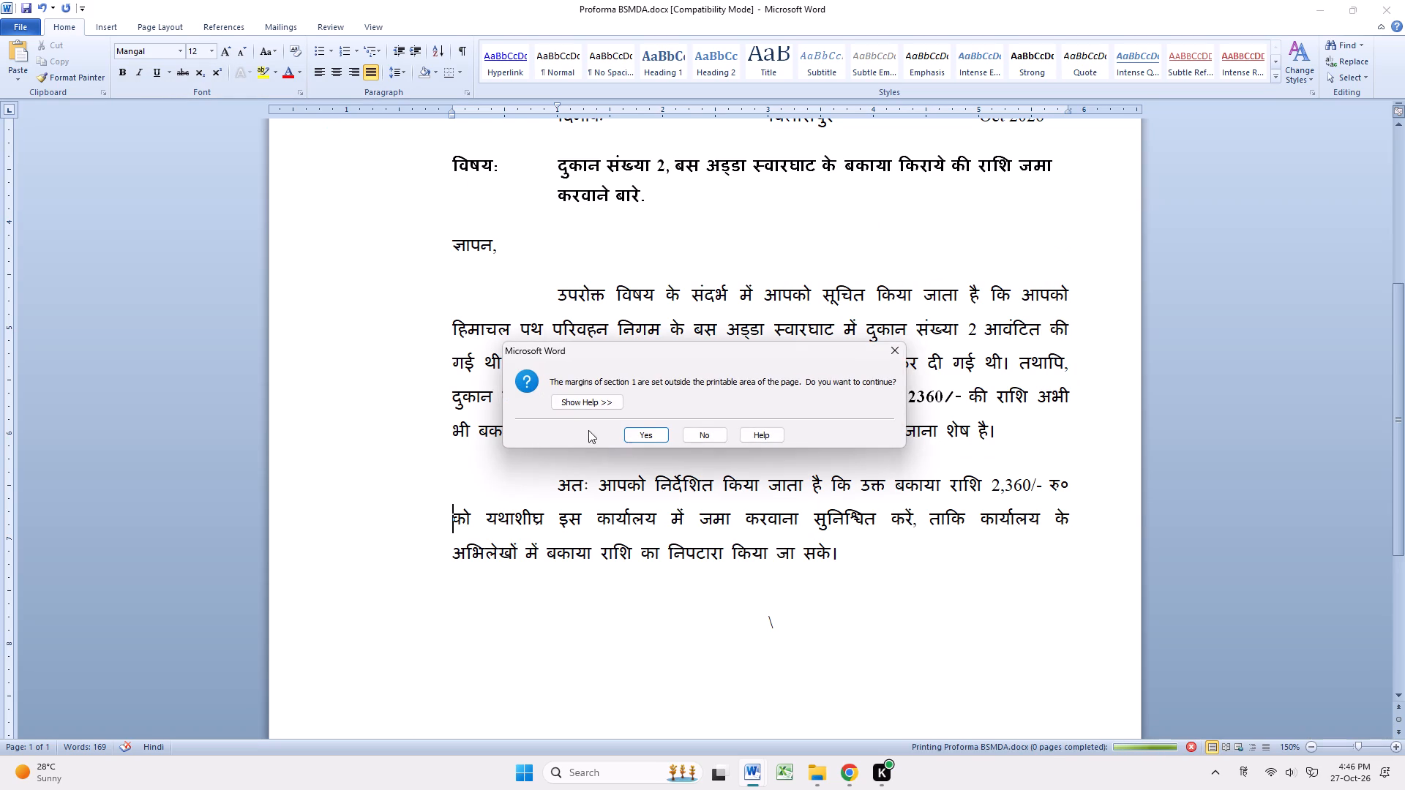
pyautogui.click(664, 434)
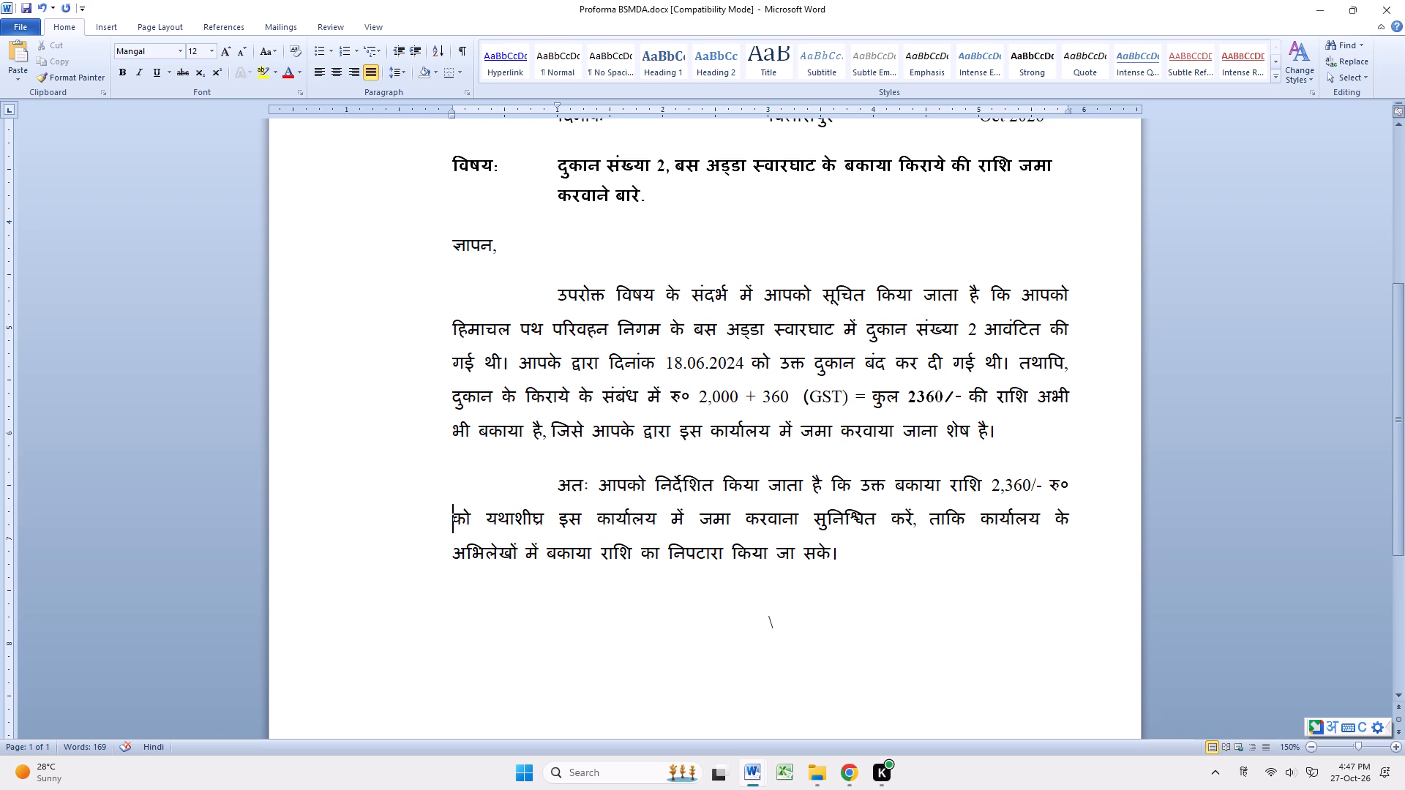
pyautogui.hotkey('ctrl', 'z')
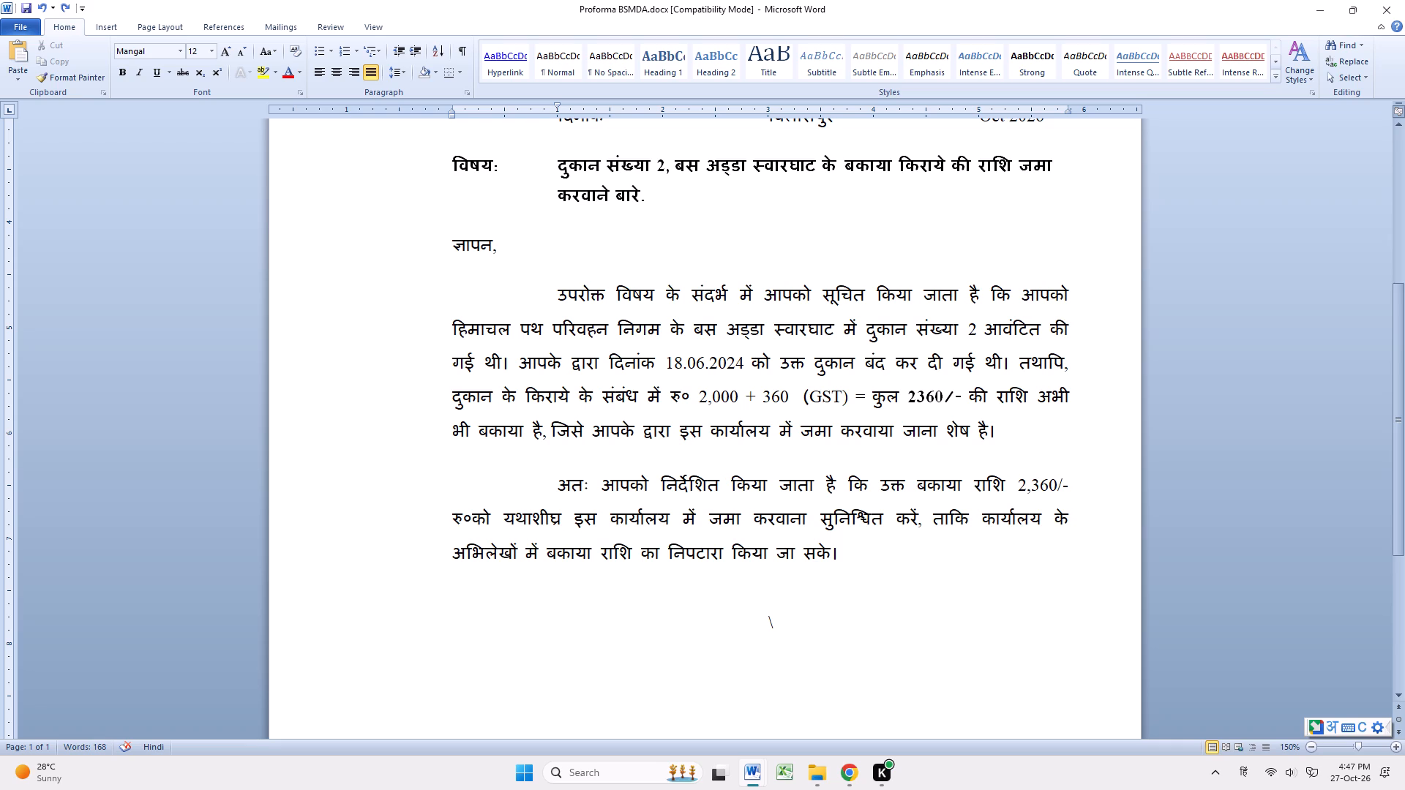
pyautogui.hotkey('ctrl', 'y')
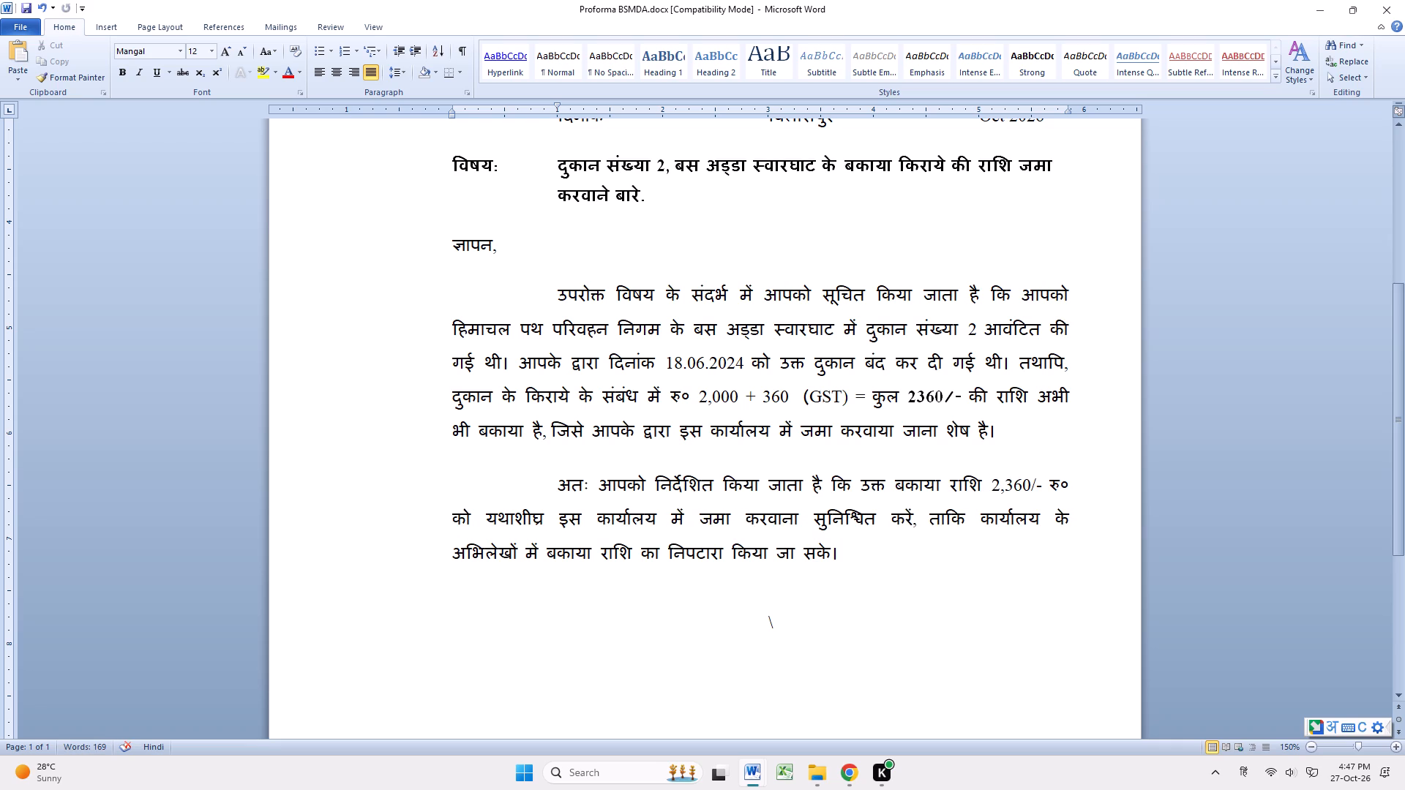
# Delete the stray backslash and any leftover blank content after the memo's last paragraph.
pyautogui.scroll(-4, 776, 596)
pyautogui.moveTo(760, 407); pyautogui.dragTo(792, 423)
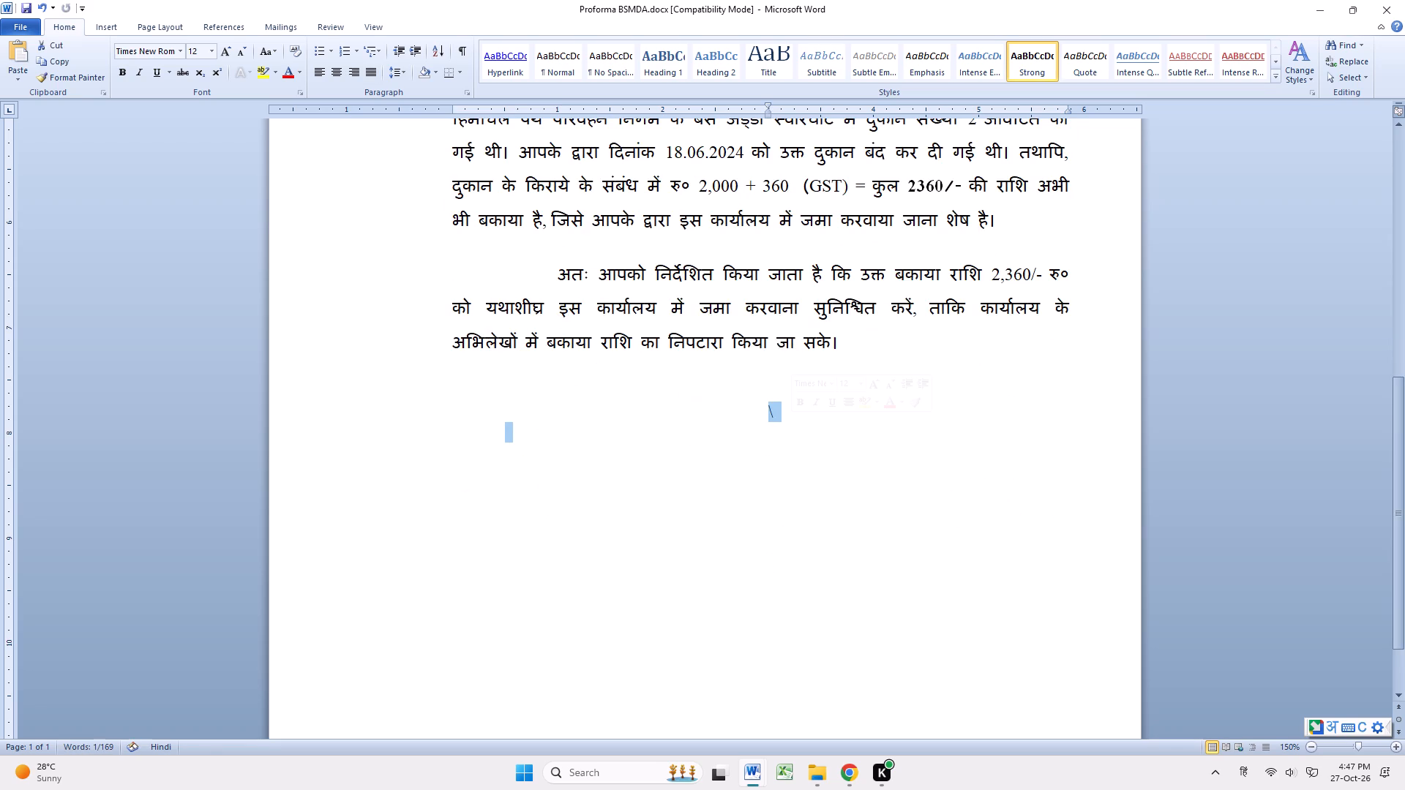
pyautogui.press('Delete')
pyautogui.press('Delete')
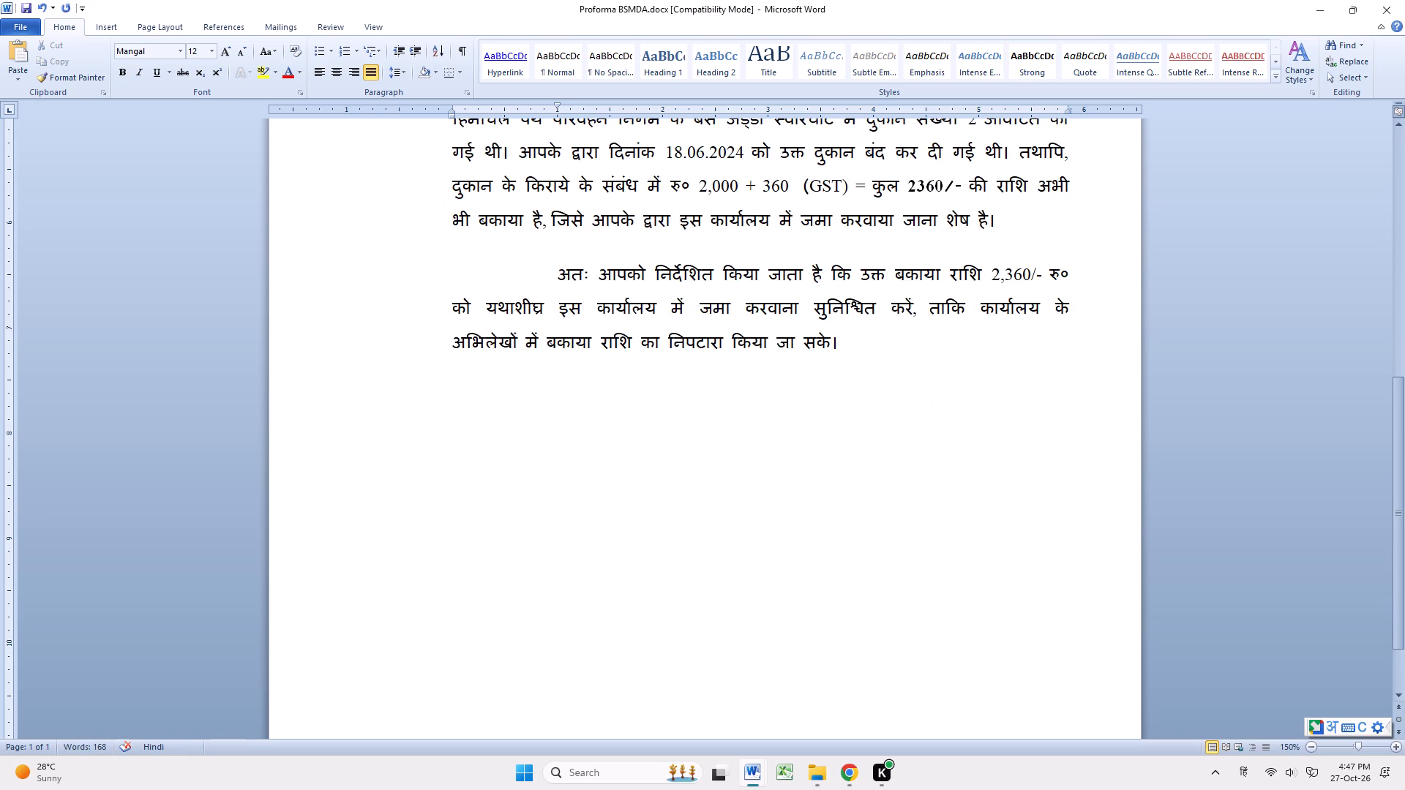
pyautogui.press('Delete')
pyautogui.press('Delete')
pyautogui.press('Delete')
pyautogui.press('Delete')
pyautogui.press('Delete')
pyautogui.press('Delete')
pyautogui.press('Delete')
pyautogui.press('Delete')
pyautogui.press('Delete')
pyautogui.press('Delete')
pyautogui.press('Delete')
pyautogui.press('Delete')
pyautogui.press('Delete')
pyautogui.press('Delete')
pyautogui.press('Delete')
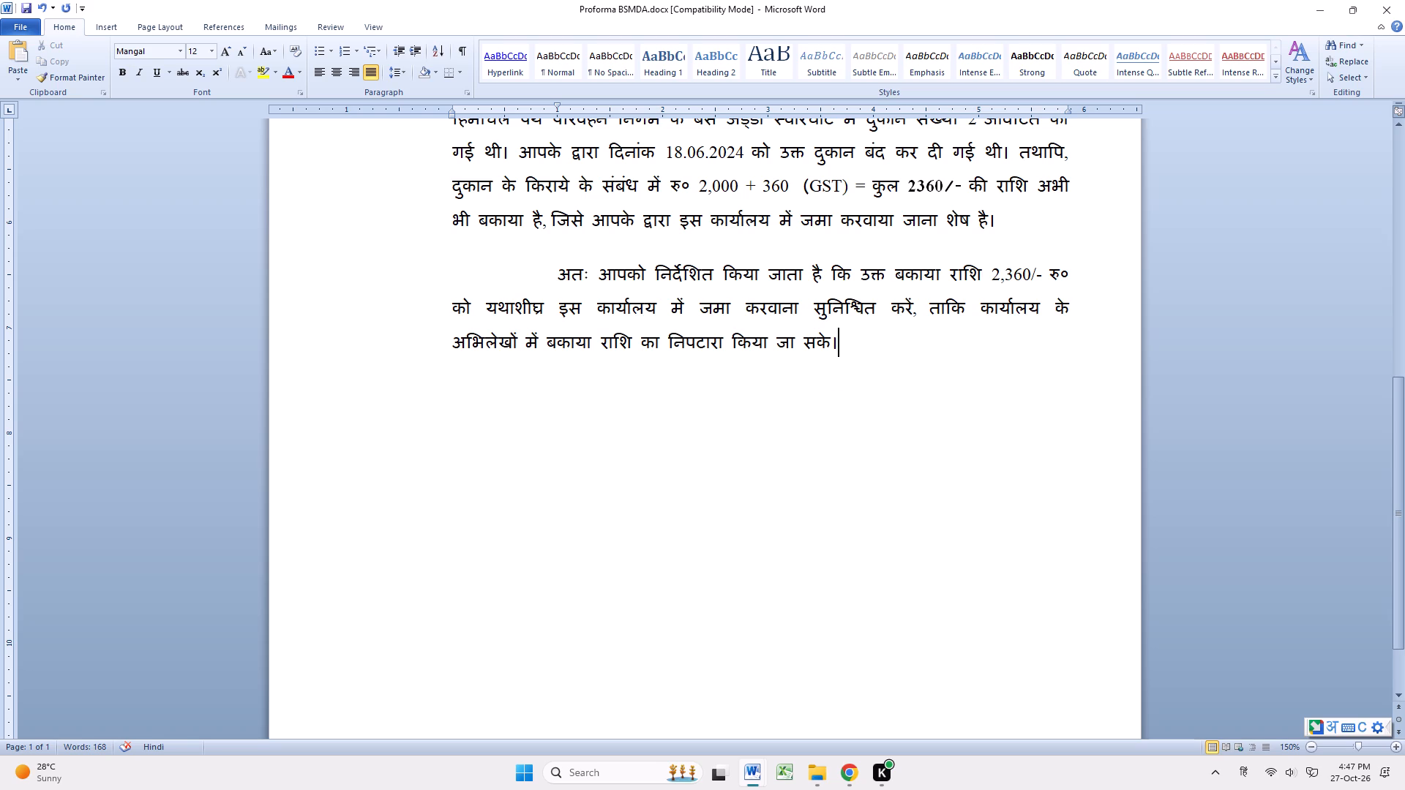
pyautogui.press('Delete')
pyautogui.press('Delete')
pyautogui.press('Delete')
pyautogui.press('Delete')
pyautogui.press('Delete')
pyautogui.press('Delete')
pyautogui.press('Delete')
pyautogui.press('Delete')
pyautogui.press('Delete')
pyautogui.press('Delete')
pyautogui.press('Delete')
pyautogui.press('Delete')
pyautogui.press('Delete')
pyautogui.press('Delete')
pyautogui.press('Delete')
pyautogui.press('Delete')
pyautogui.press('Delete')
pyautogui.press('Delete')
pyautogui.press('Delete')
pyautogui.press('Delete')
pyautogui.press('Delete')
pyautogui.press('Delete')
pyautogui.press('Delete')
# Add the indented Hindi signatory title मंडलीय प्रवन्धक two paragraphs below the memo's closing sentence.
pyautogui.scroll(-13, 797, 424)
pyautogui.scroll(6, 801, 424)
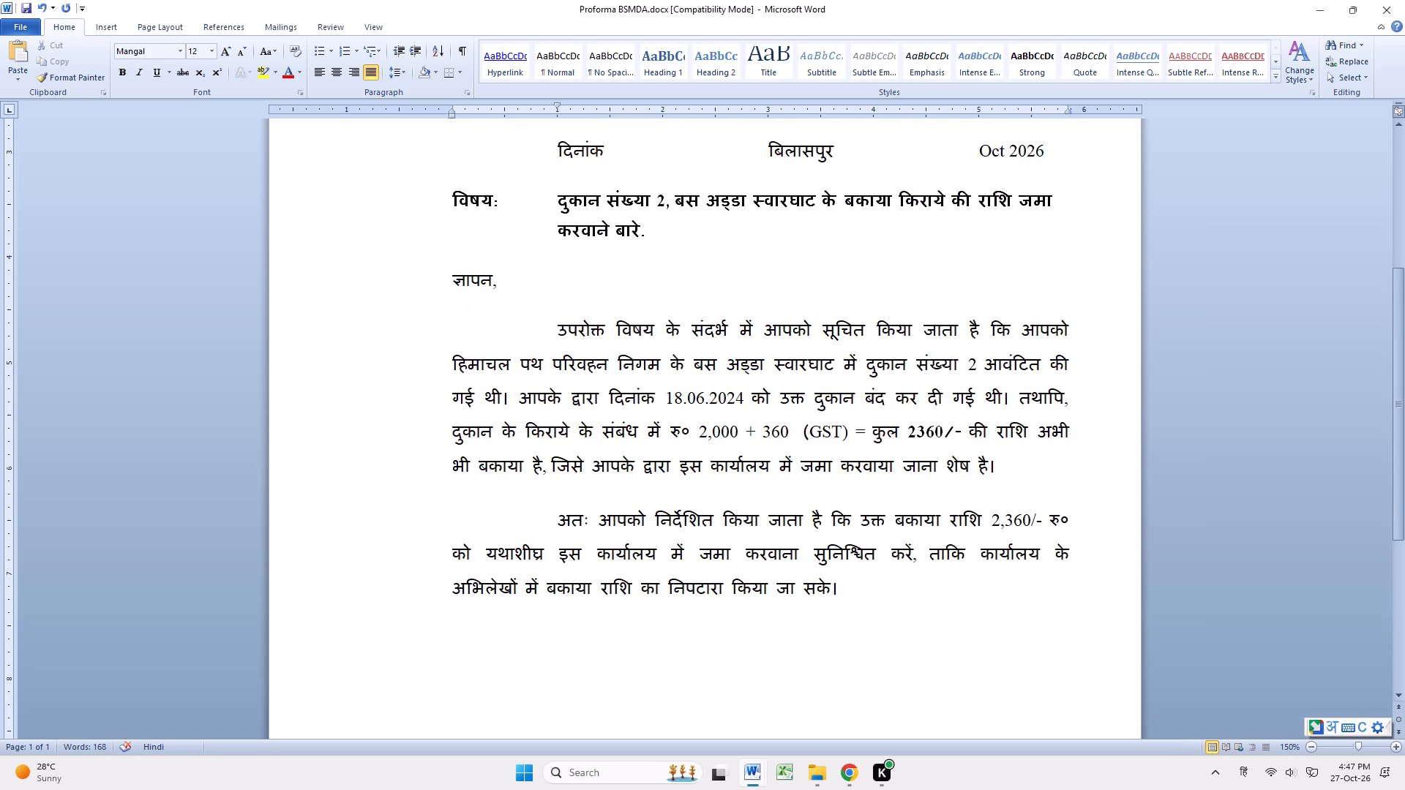
pyautogui.scroll(-1, 803, 426)
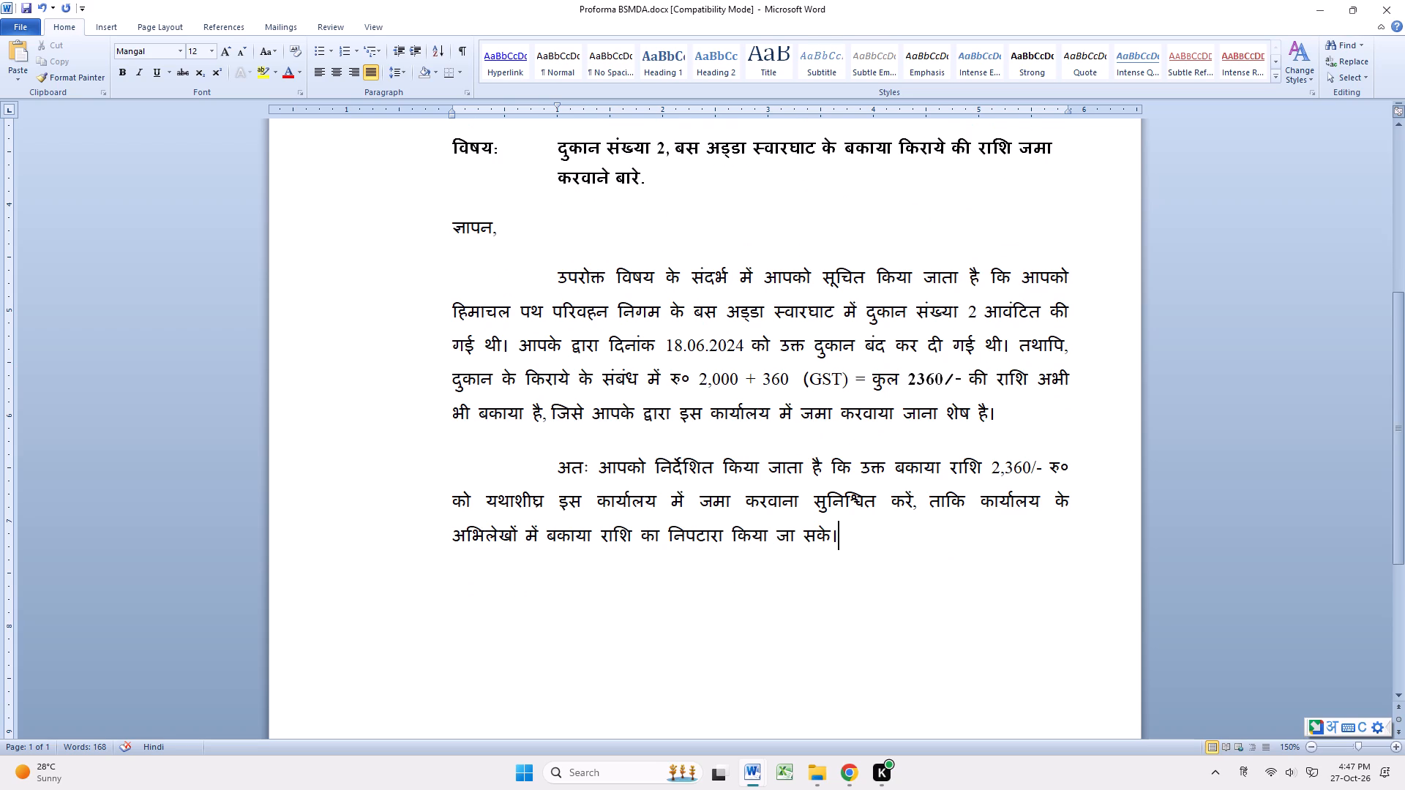
pyautogui.press('Return')
pyautogui.press('Return')
pyautogui.press('Tab')
pyautogui.press('Tab')
pyautogui.press('Tab')
pyautogui.press('Tab')
pyautogui.press('Tab')
pyautogui.write('mandl')
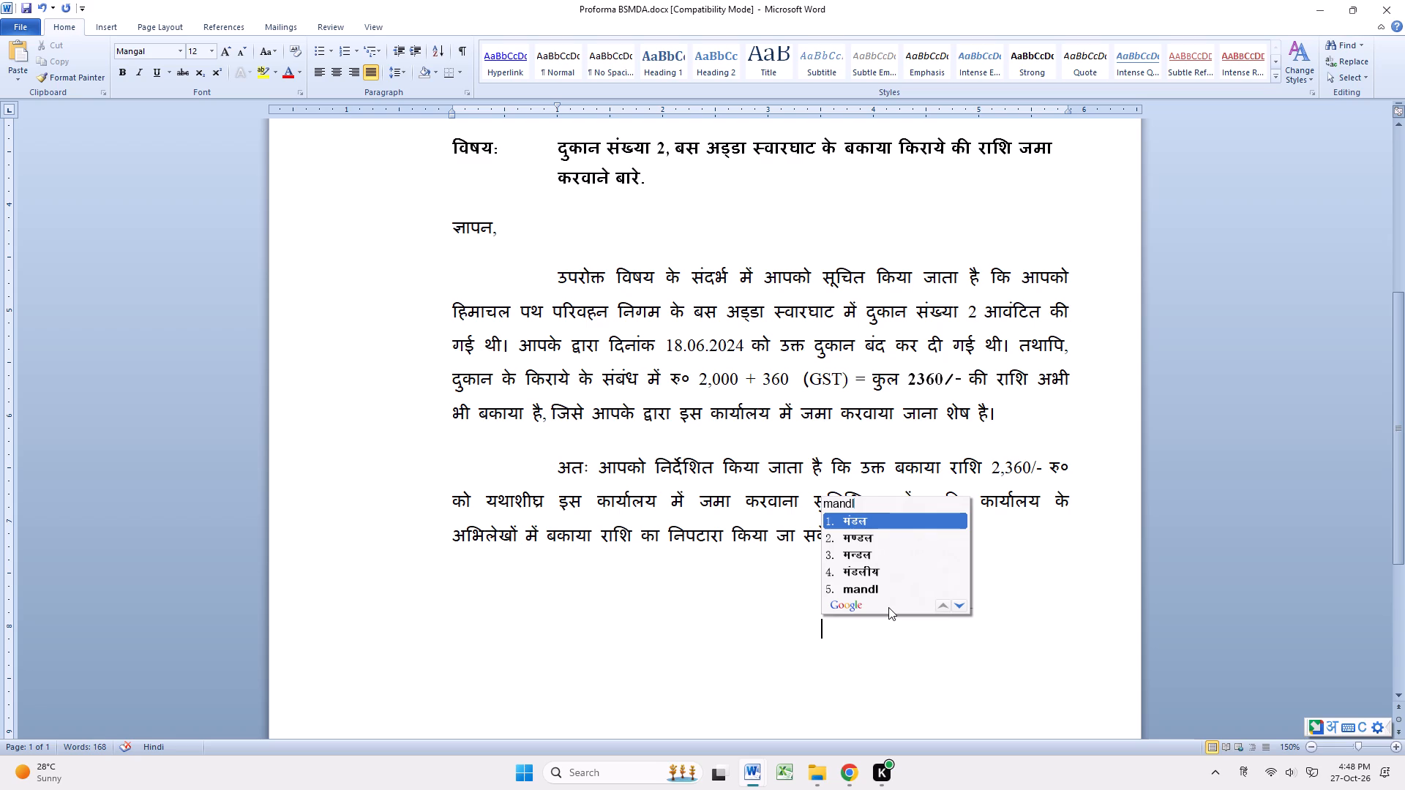
pyautogui.press('BackSpace')
pyautogui.write('iye')
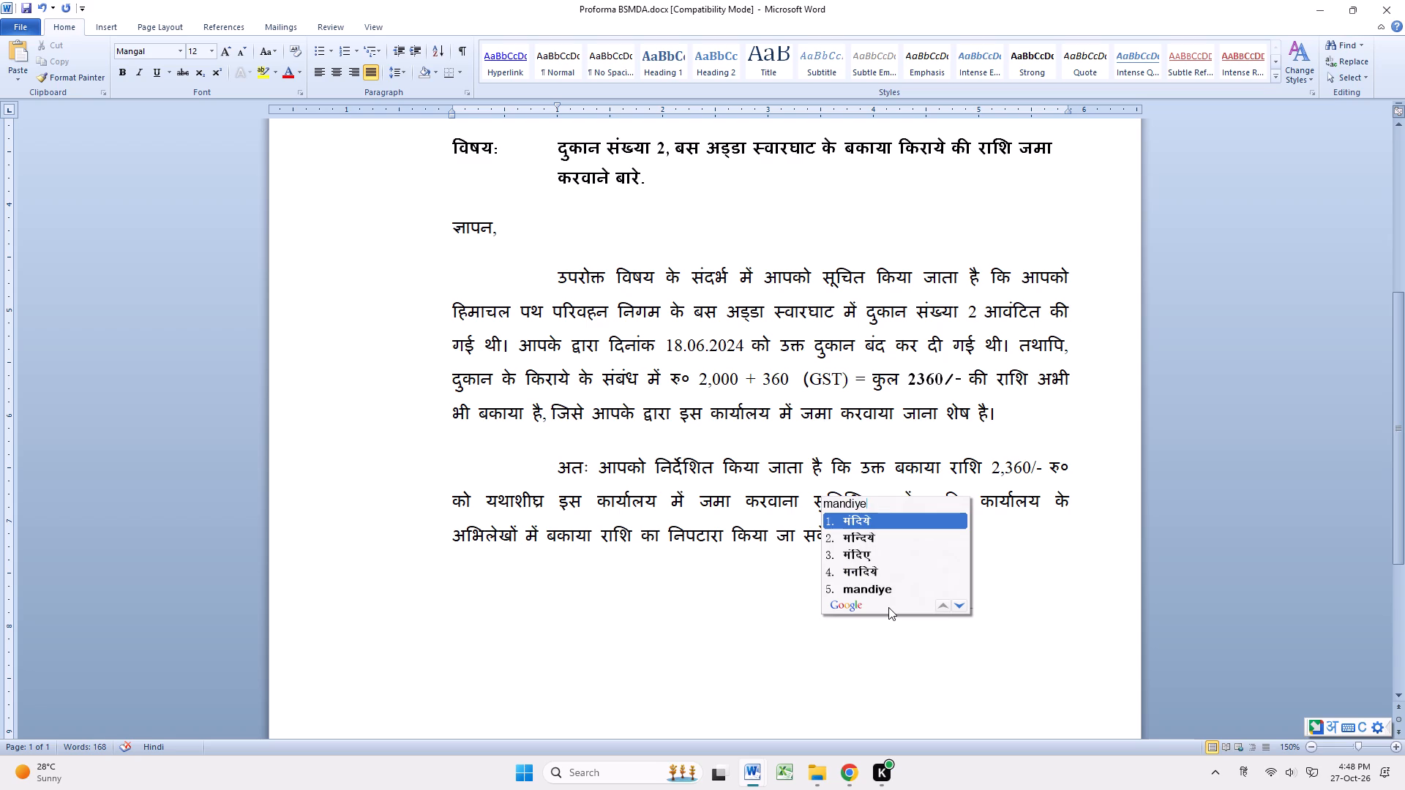
pyautogui.press('BackSpace')
pyautogui.press('BackSpace')
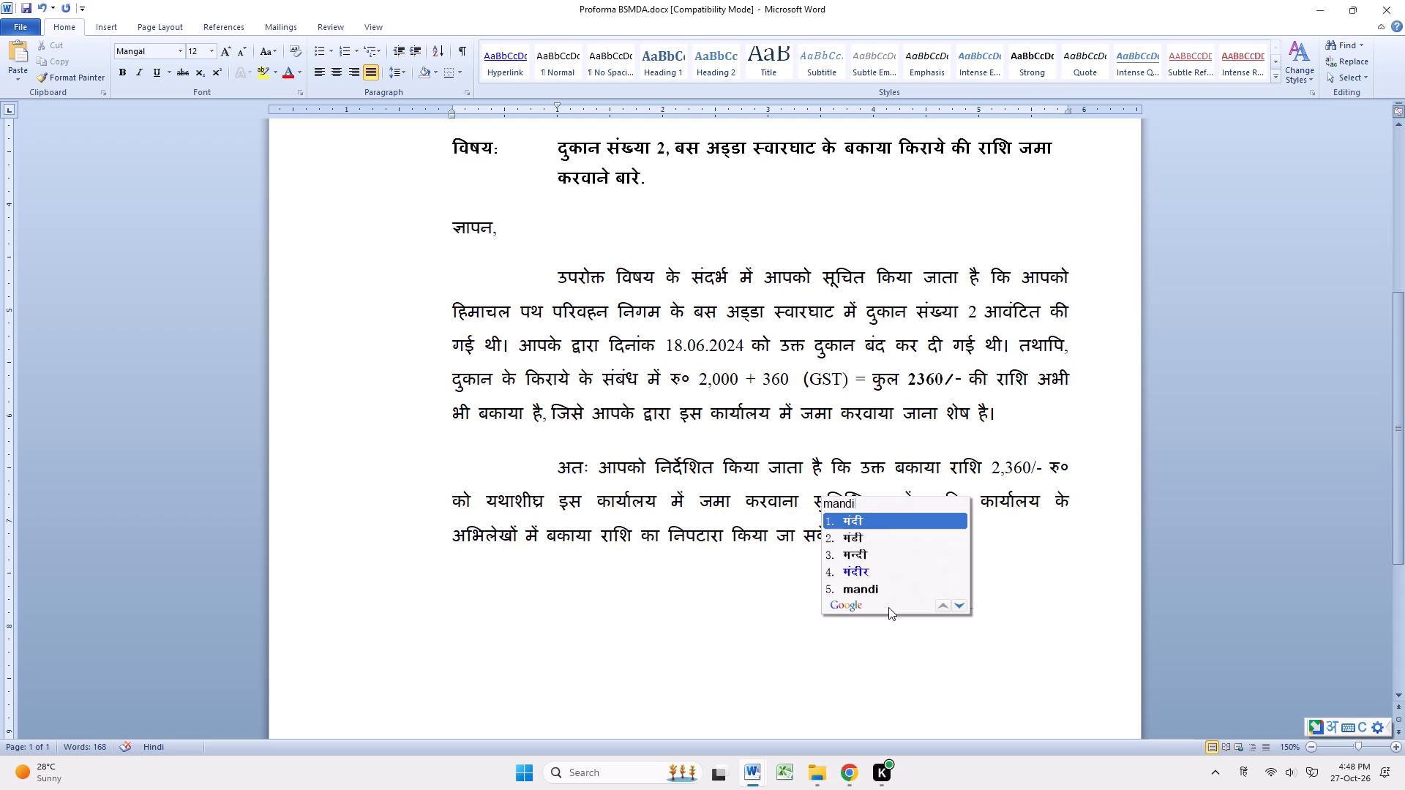
pyautogui.press('BackSpace')
pyautogui.write('li')
pyautogui.press('y')
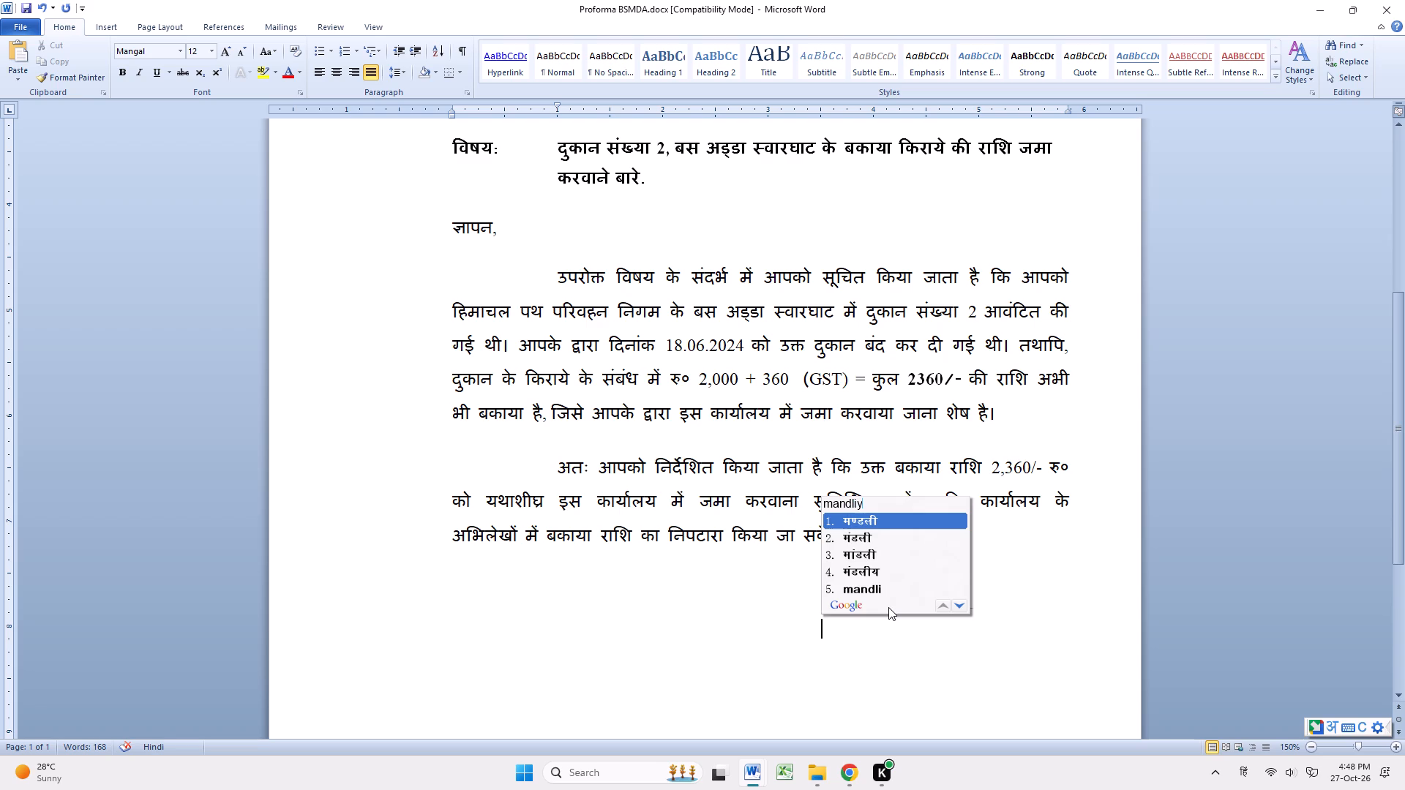
pyautogui.press('space')
pyautogui.write('pravandhak')
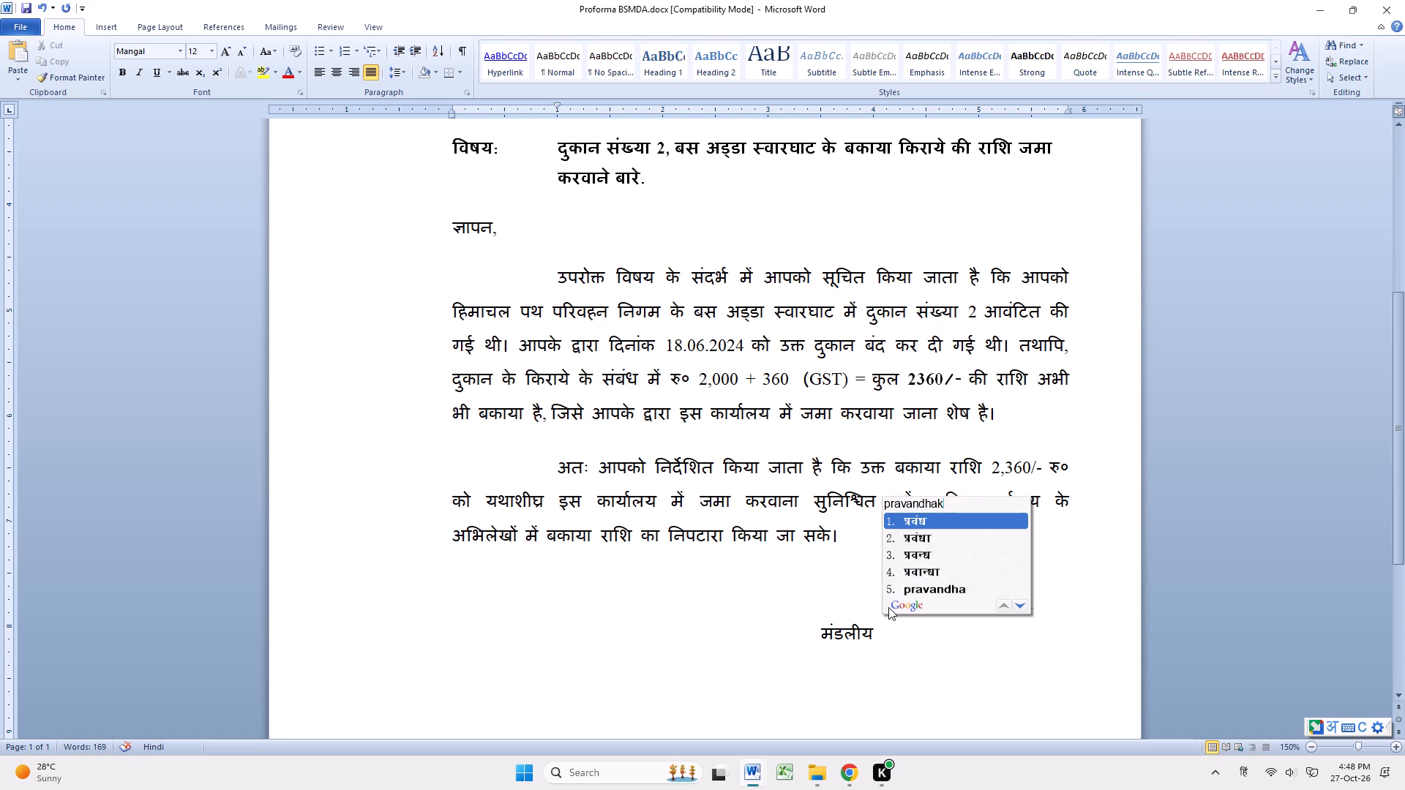
pyautogui.press('space')
# Add an indented line below the signatory title with हिमाचल पथ परिवहन निगम copied from the memo's first paragraph.
pyautogui.press('Return')
pyautogui.press('Tab')
pyautogui.press('Tab')
pyautogui.press('Tab')
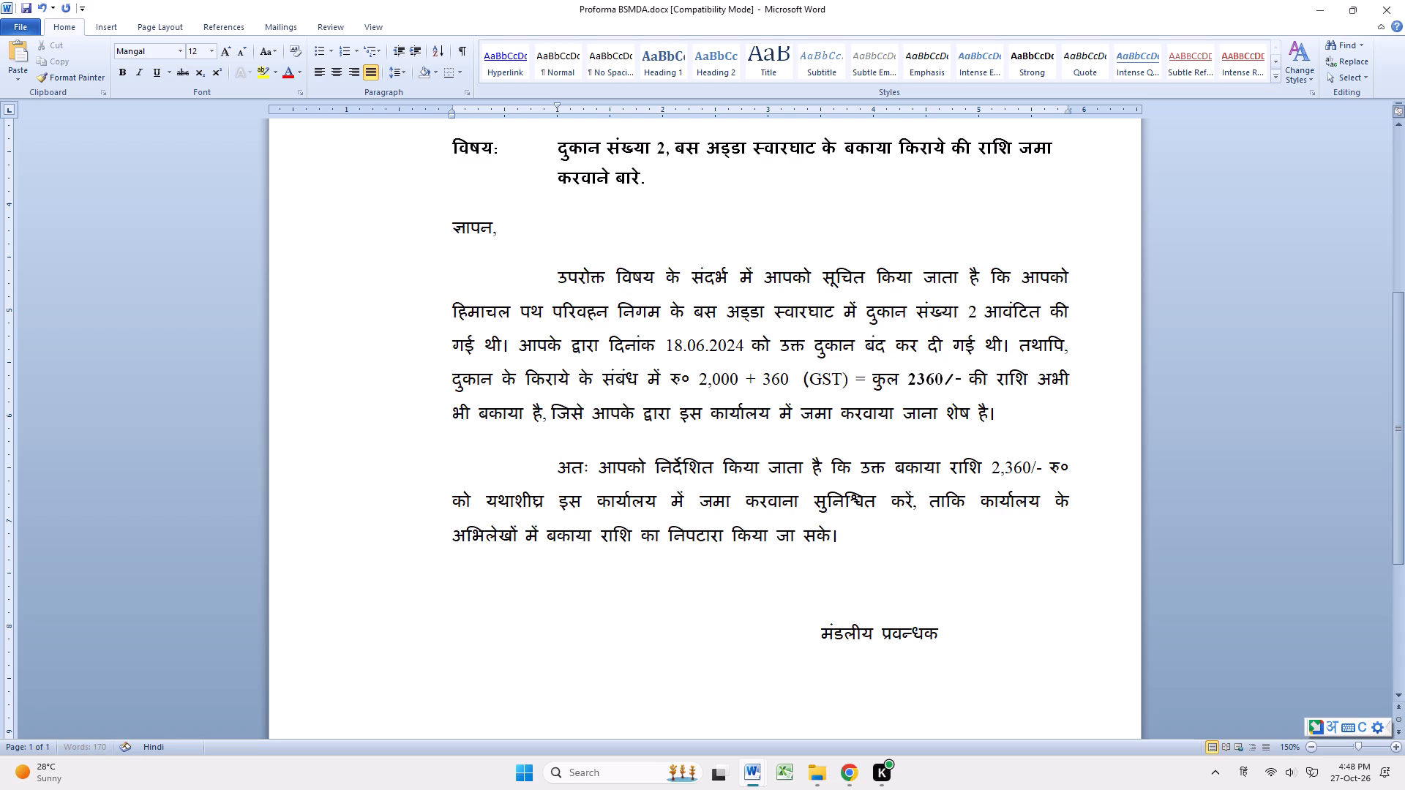
pyautogui.press('Tab')
pyautogui.press('Tab')
pyautogui.moveTo(450, 310); pyautogui.dragTo(637, 306)
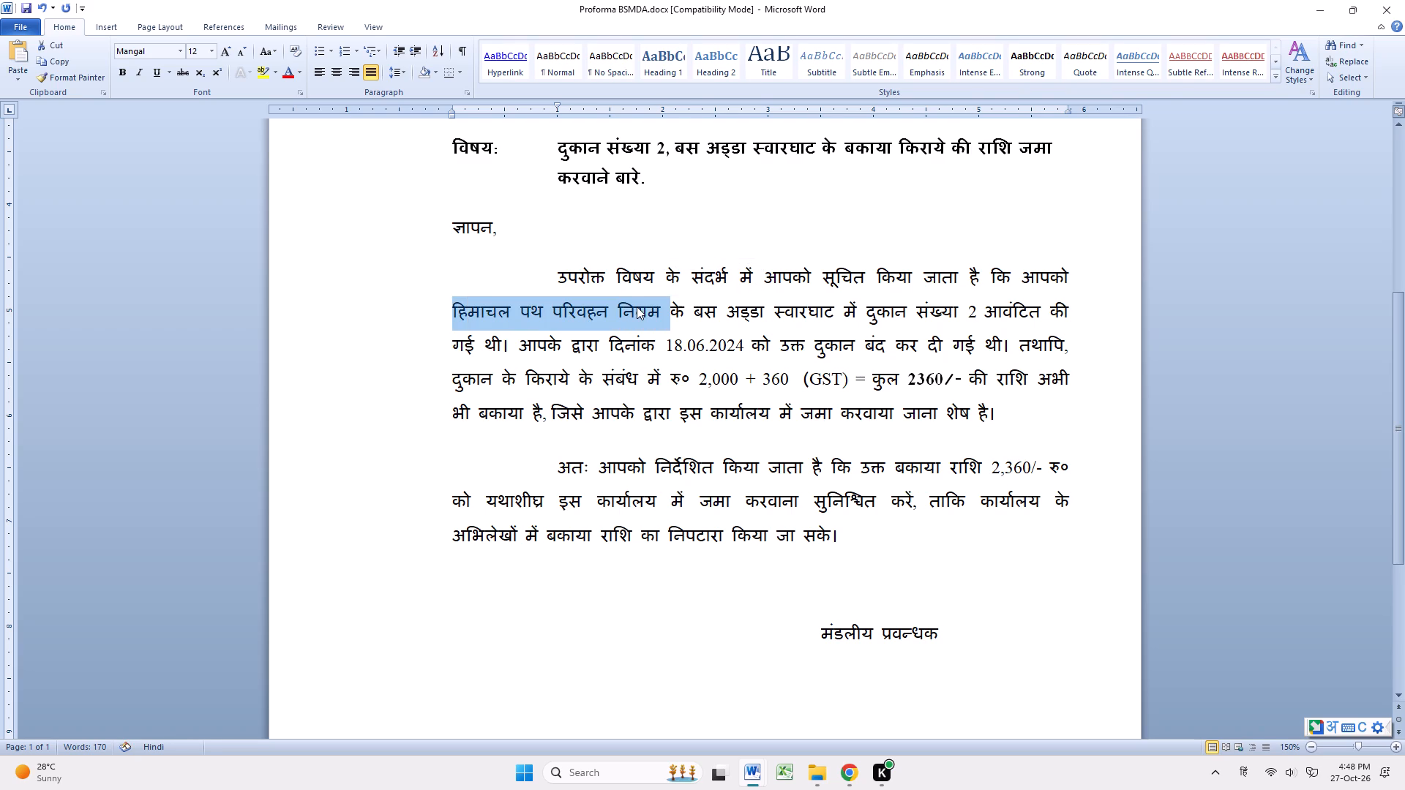
pyautogui.hotkey('ctrl', 'c')
pyautogui.click(956, 629)
pyautogui.press('Return')
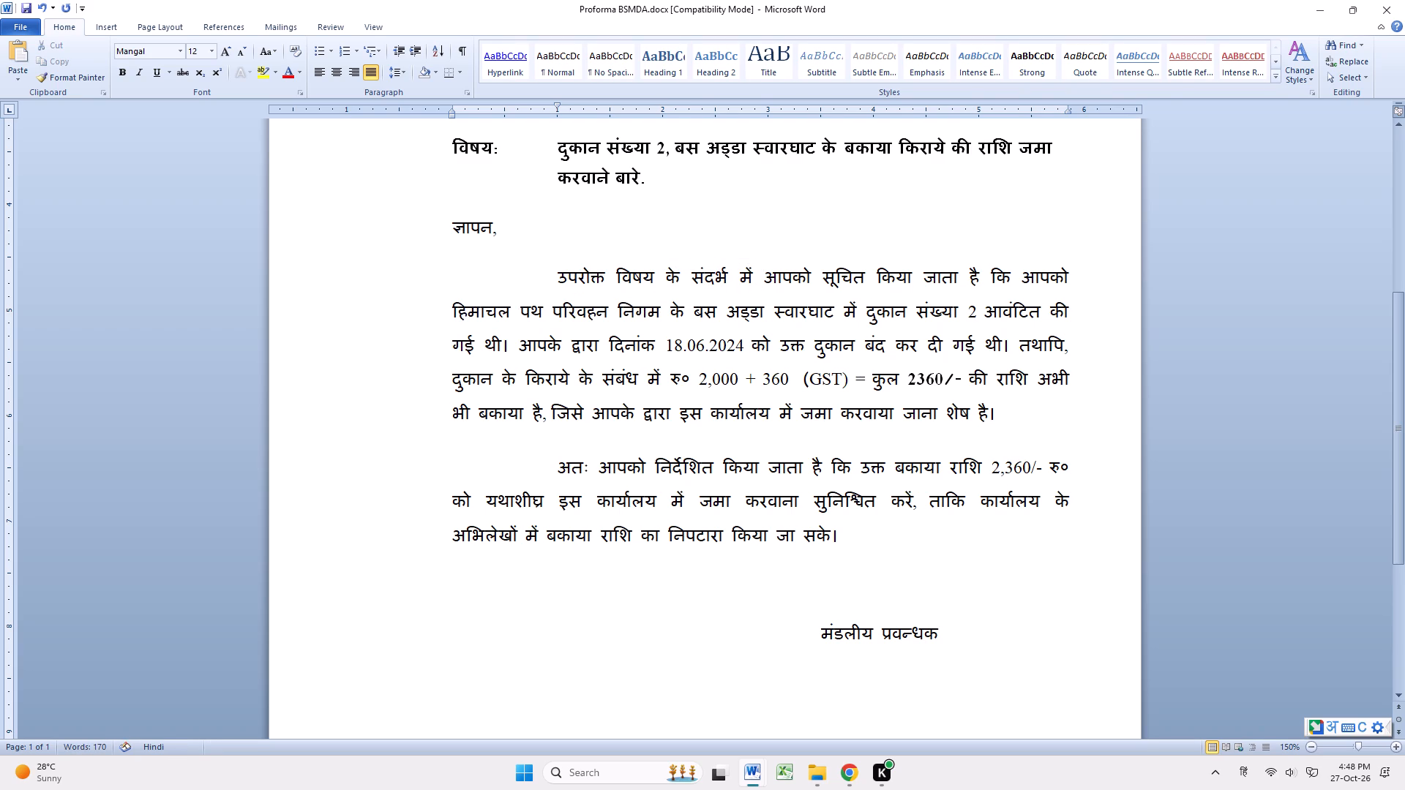
pyautogui.press('Tab')
pyautogui.press('Tab')
pyautogui.press('Tab')
pyautogui.press('Tab')
pyautogui.press('Tab')
pyautogui.hotkey('ctrl', 'v')
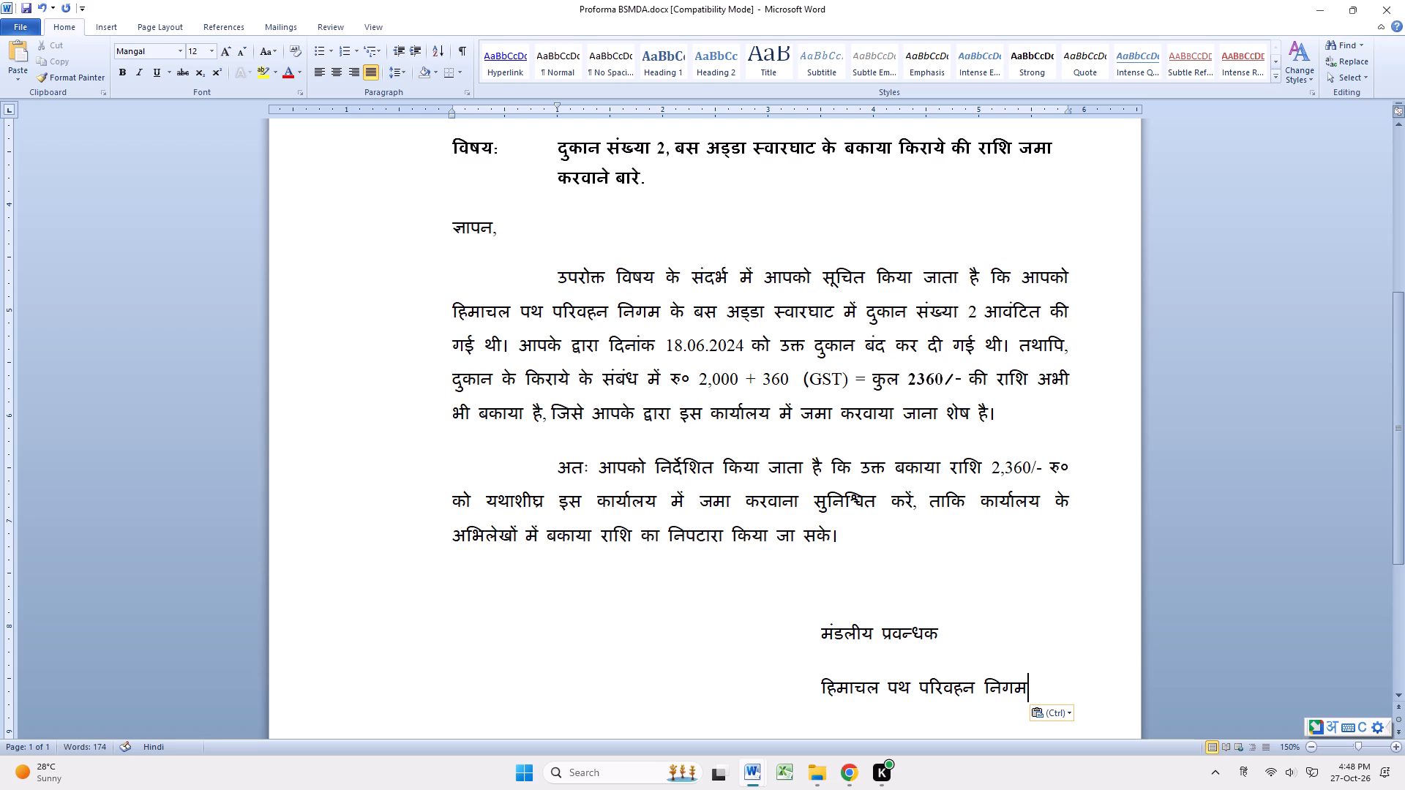
# Add बिलासपुर as an indented third line of the signatory block.
pyautogui.press('Return')
pyautogui.press('Tab')
pyautogui.press('Tab')
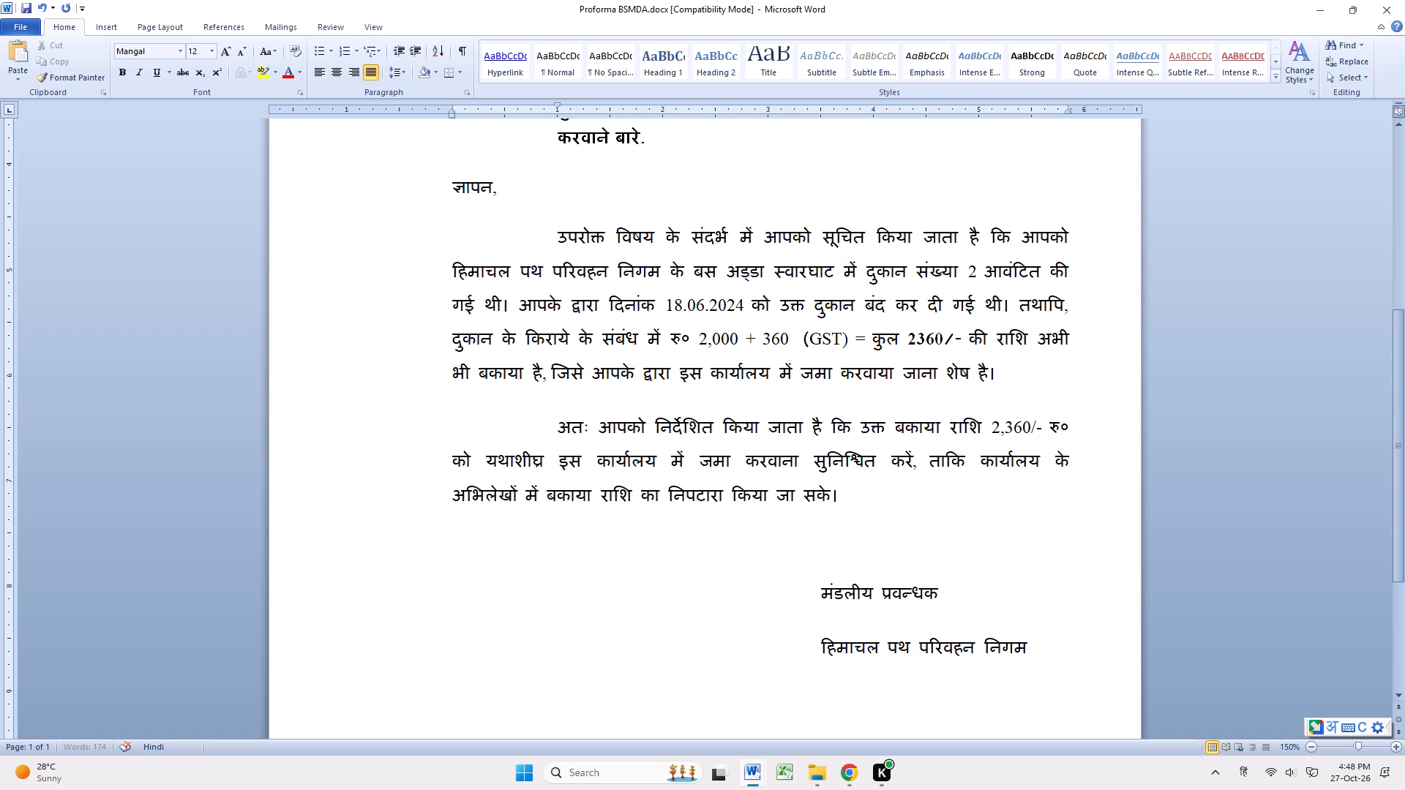
pyautogui.press('Tab')
pyautogui.press('Tab')
pyautogui.press('Tab')
pyautogui.write('/bi')
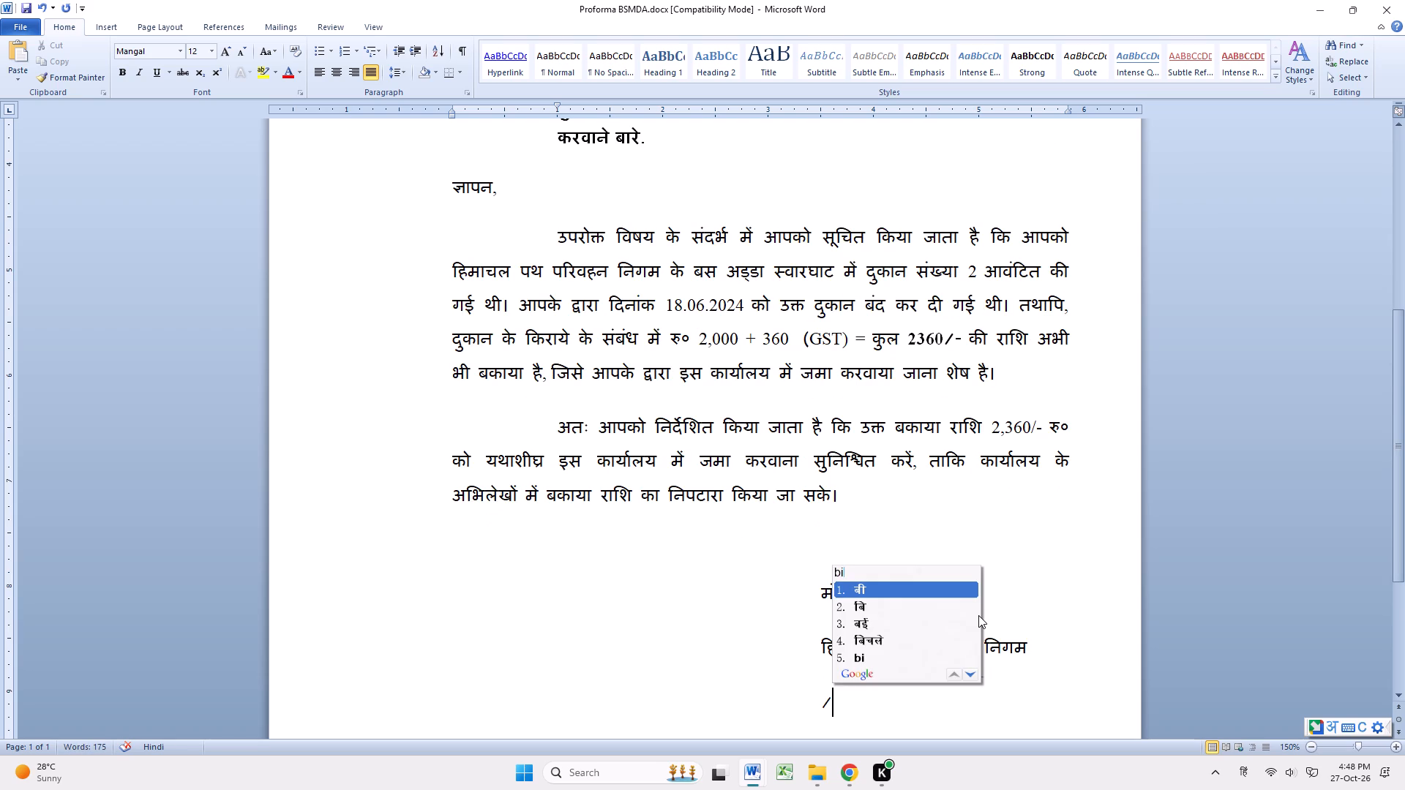
pyautogui.press('BackSpace')
pyautogui.press('BackSpace')
pyautogui.press('BackSpace')
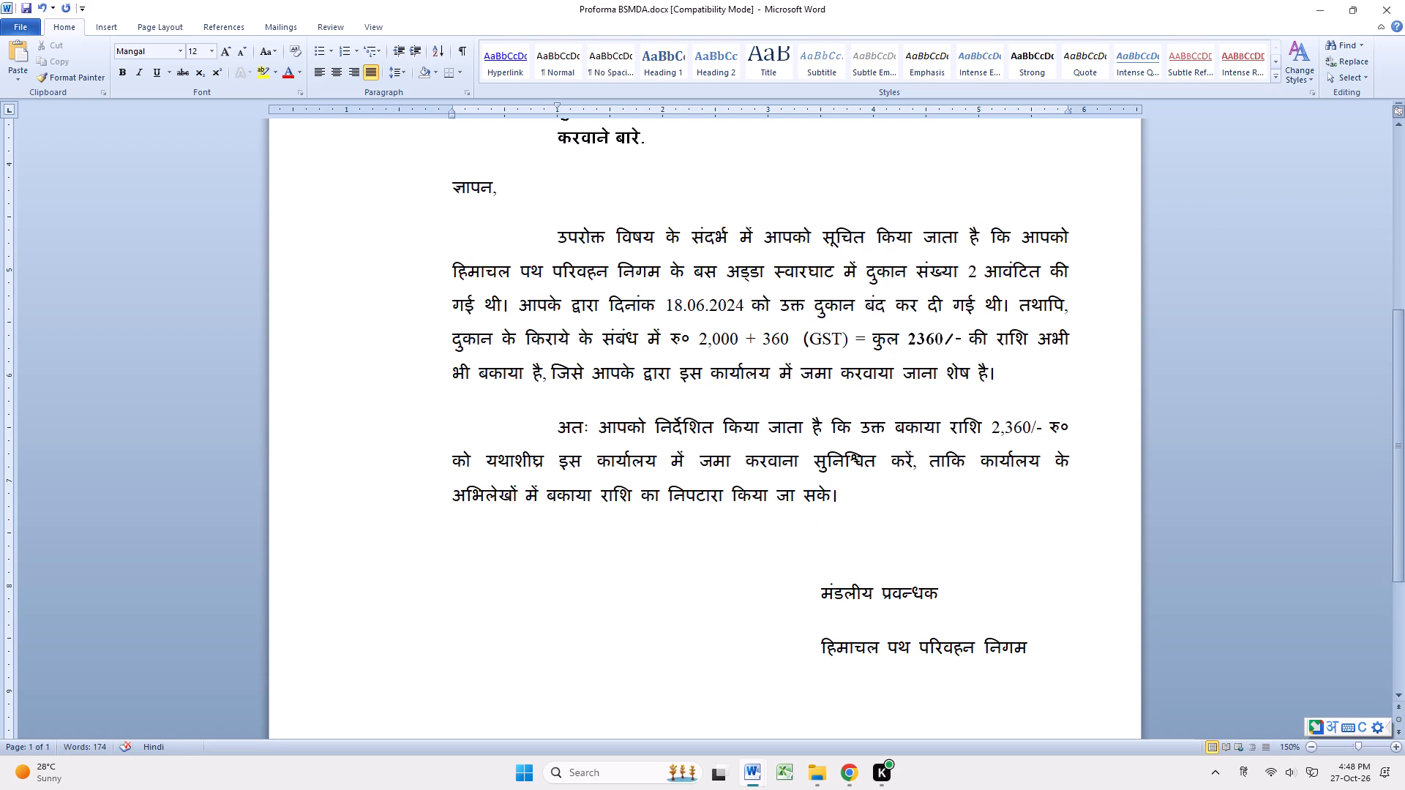
pyautogui.write('Bilaspur')
pyautogui.press('space')
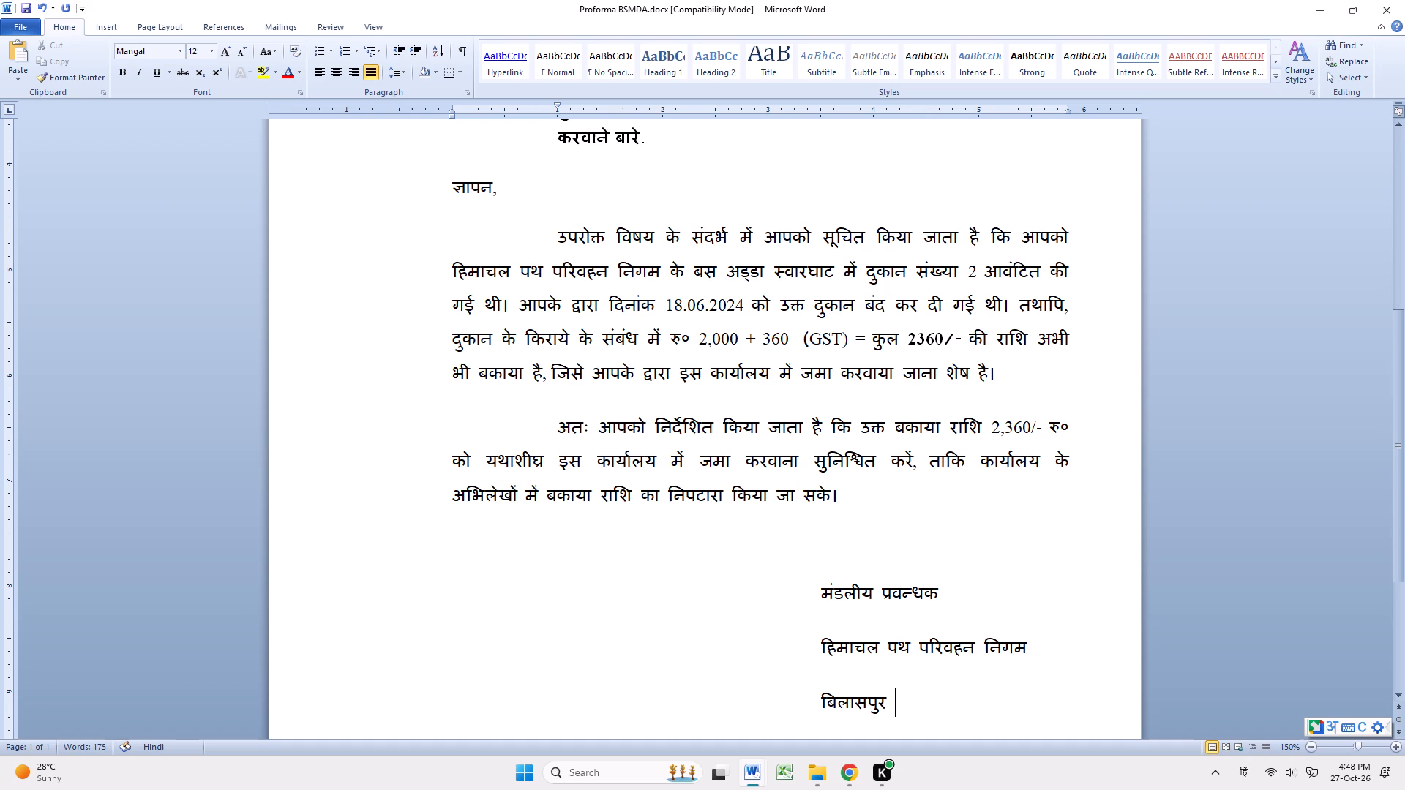
# Set the three signatory lines to 1.0 line spacing and remove the space before and after their paragraphs.
pyautogui.scroll(-2, 918, 709)
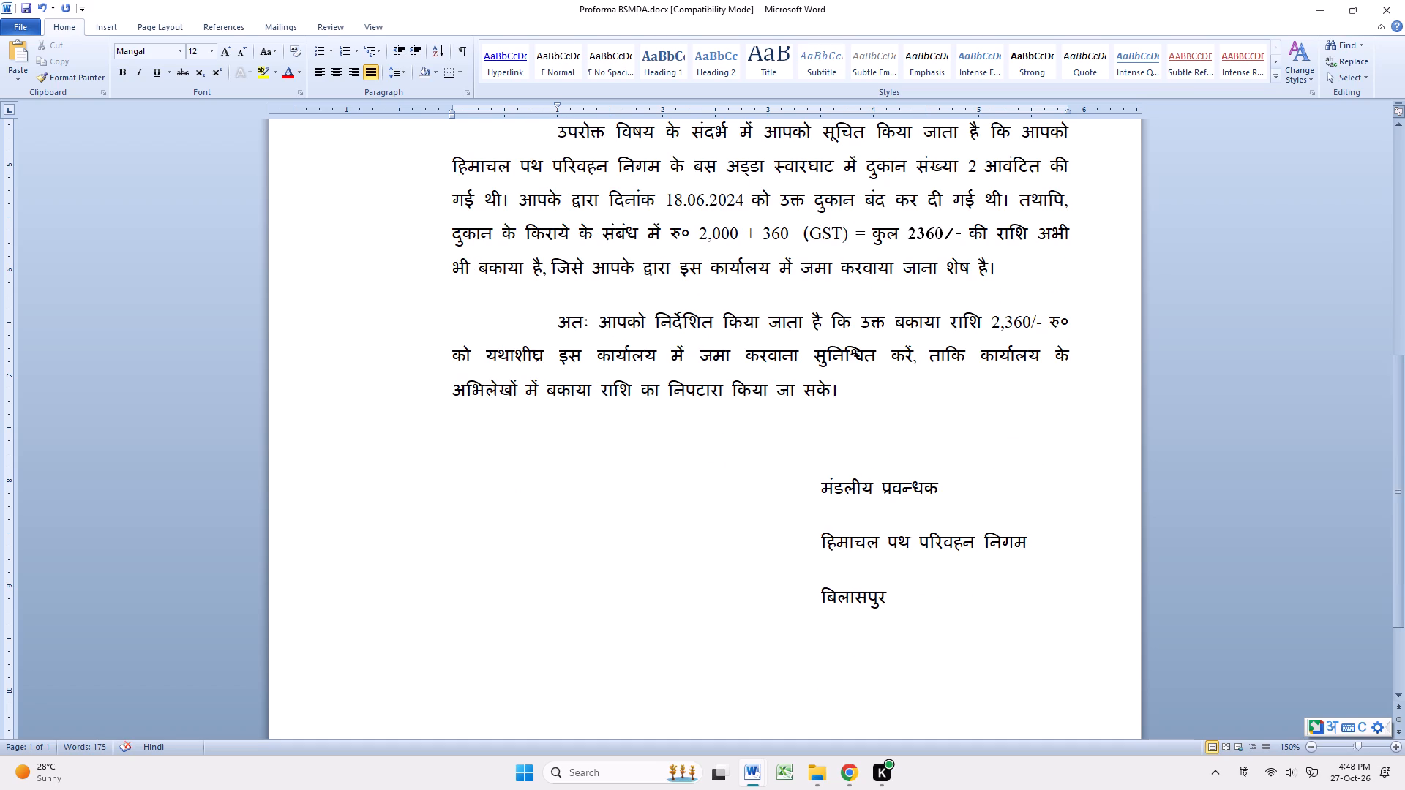
pyautogui.moveTo(907, 598); pyautogui.dragTo(831, 489)
pyautogui.click(396, 71)
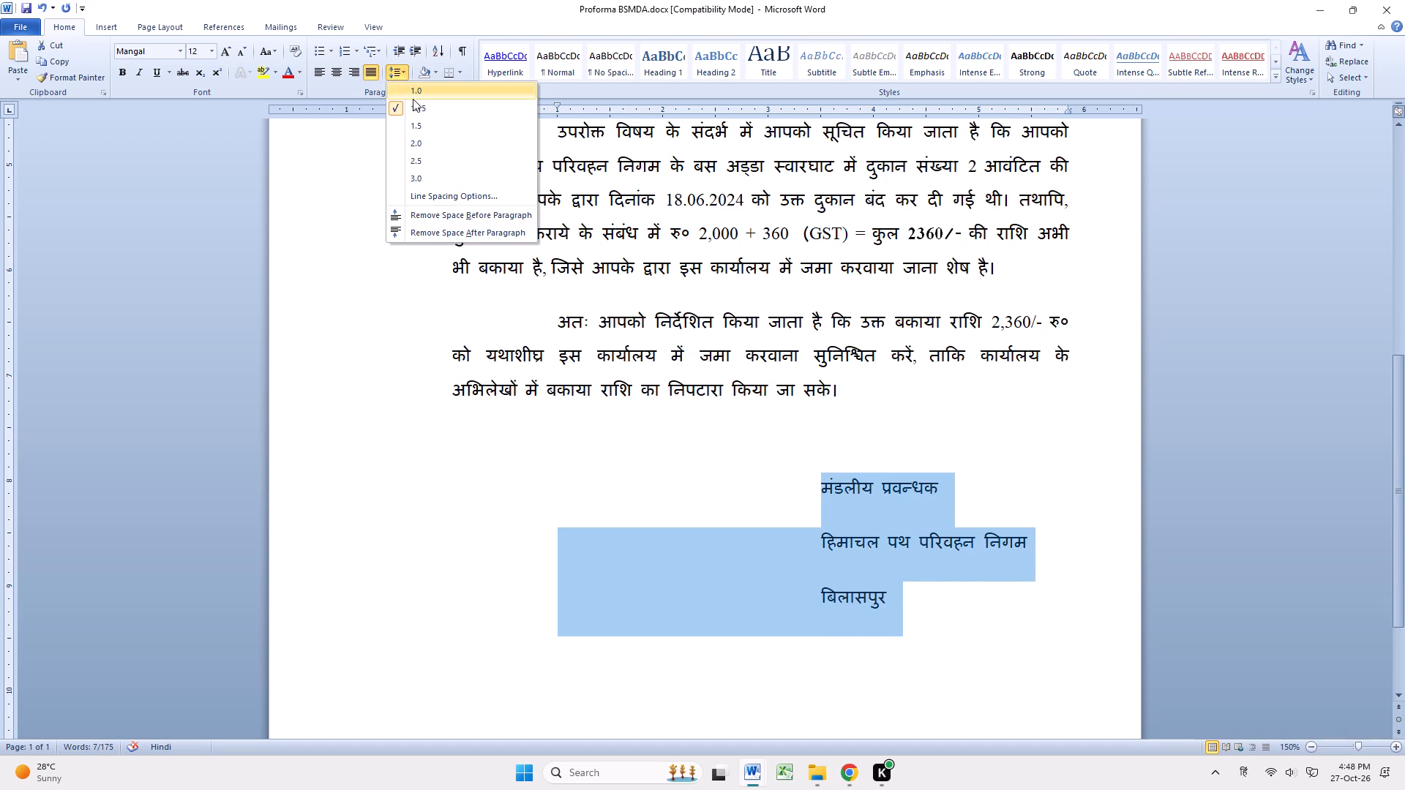
pyautogui.click(415, 94)
pyautogui.click(399, 75)
pyautogui.click(435, 219)
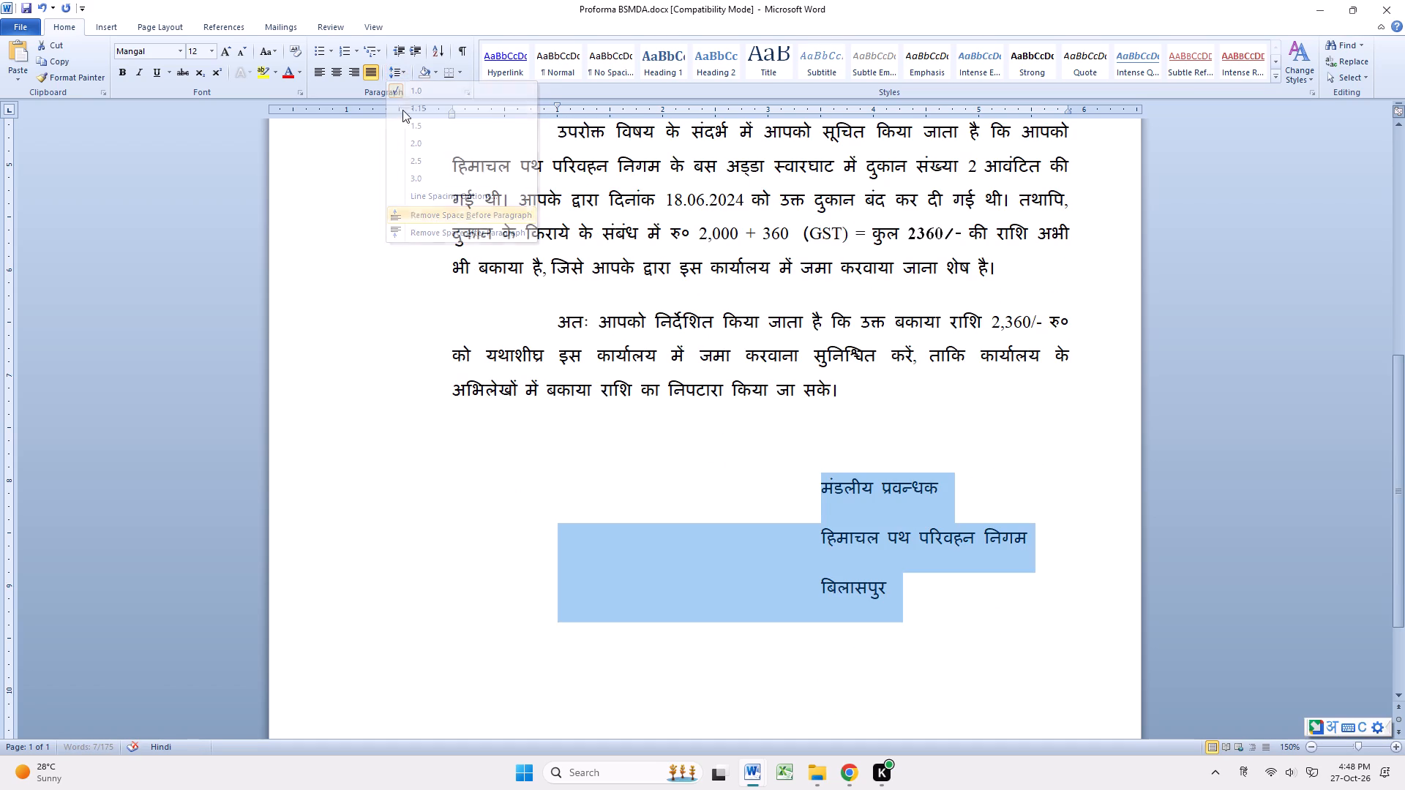
pyautogui.click(397, 70)
pyautogui.click(429, 234)
pyautogui.click(918, 650)
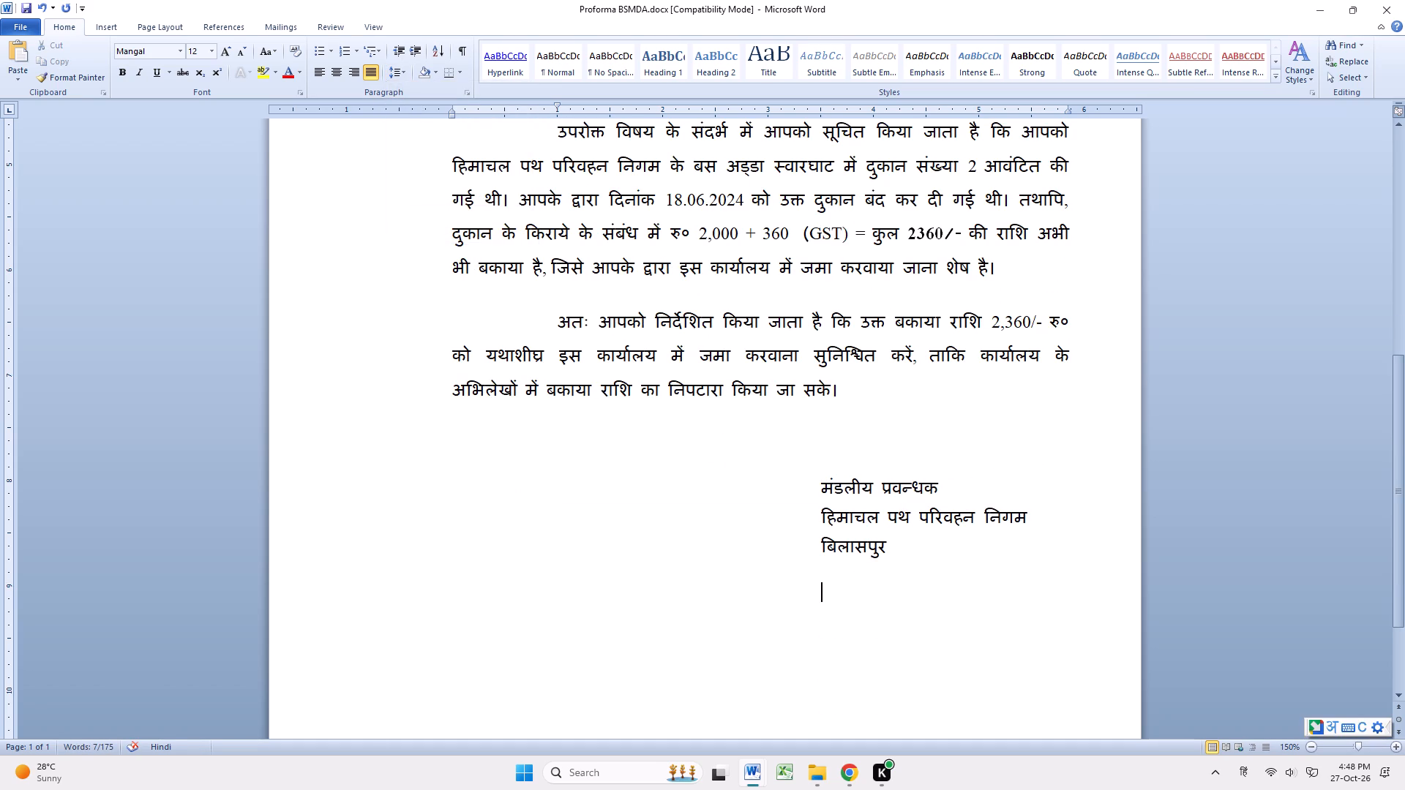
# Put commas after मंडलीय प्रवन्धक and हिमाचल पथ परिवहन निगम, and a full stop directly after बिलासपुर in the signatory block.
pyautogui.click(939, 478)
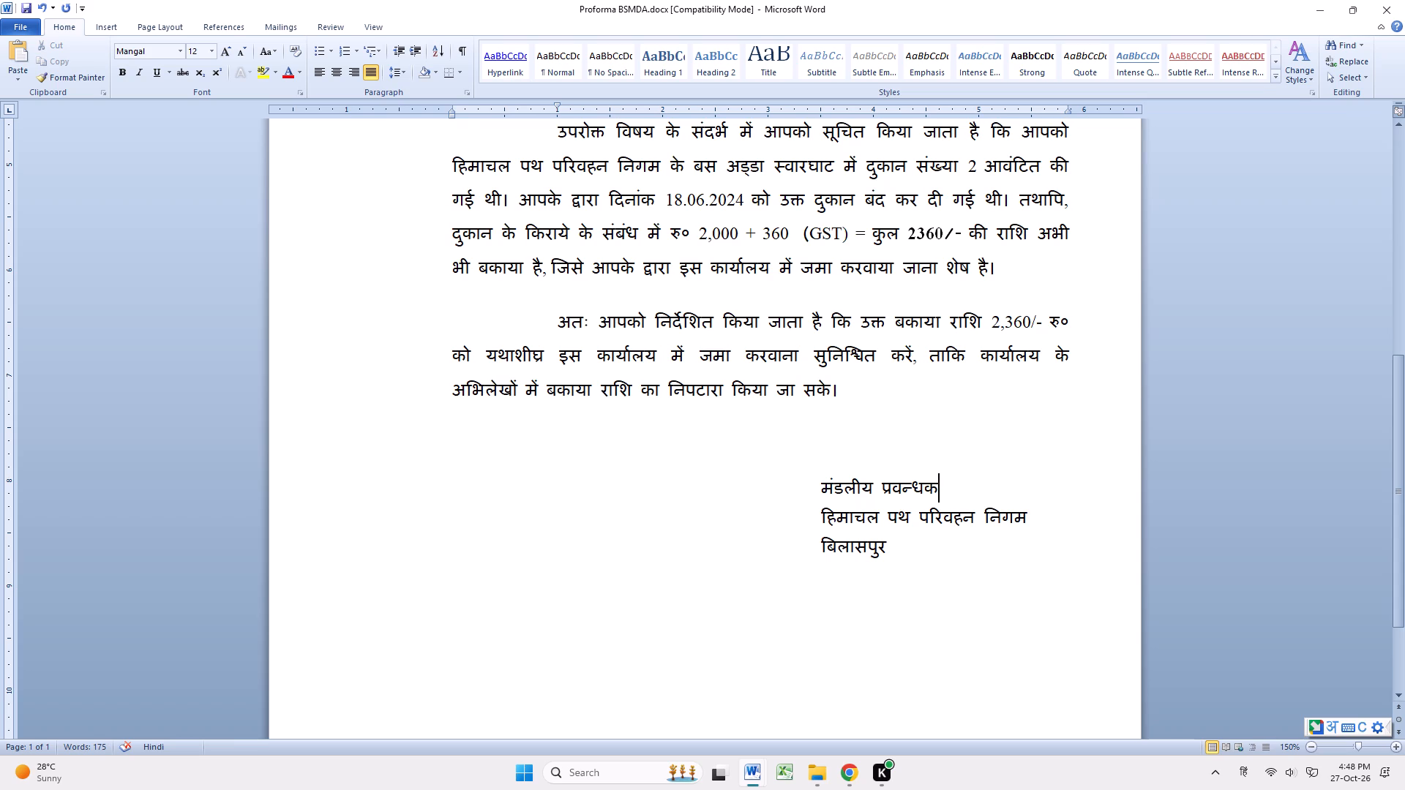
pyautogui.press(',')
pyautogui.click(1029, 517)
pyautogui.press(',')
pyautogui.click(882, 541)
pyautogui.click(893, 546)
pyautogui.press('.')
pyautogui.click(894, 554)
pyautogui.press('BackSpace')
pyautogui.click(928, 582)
# Examine the memo's signatory block in the print preview and again on the document page.
pyautogui.hotkey('ctrl', 'p')
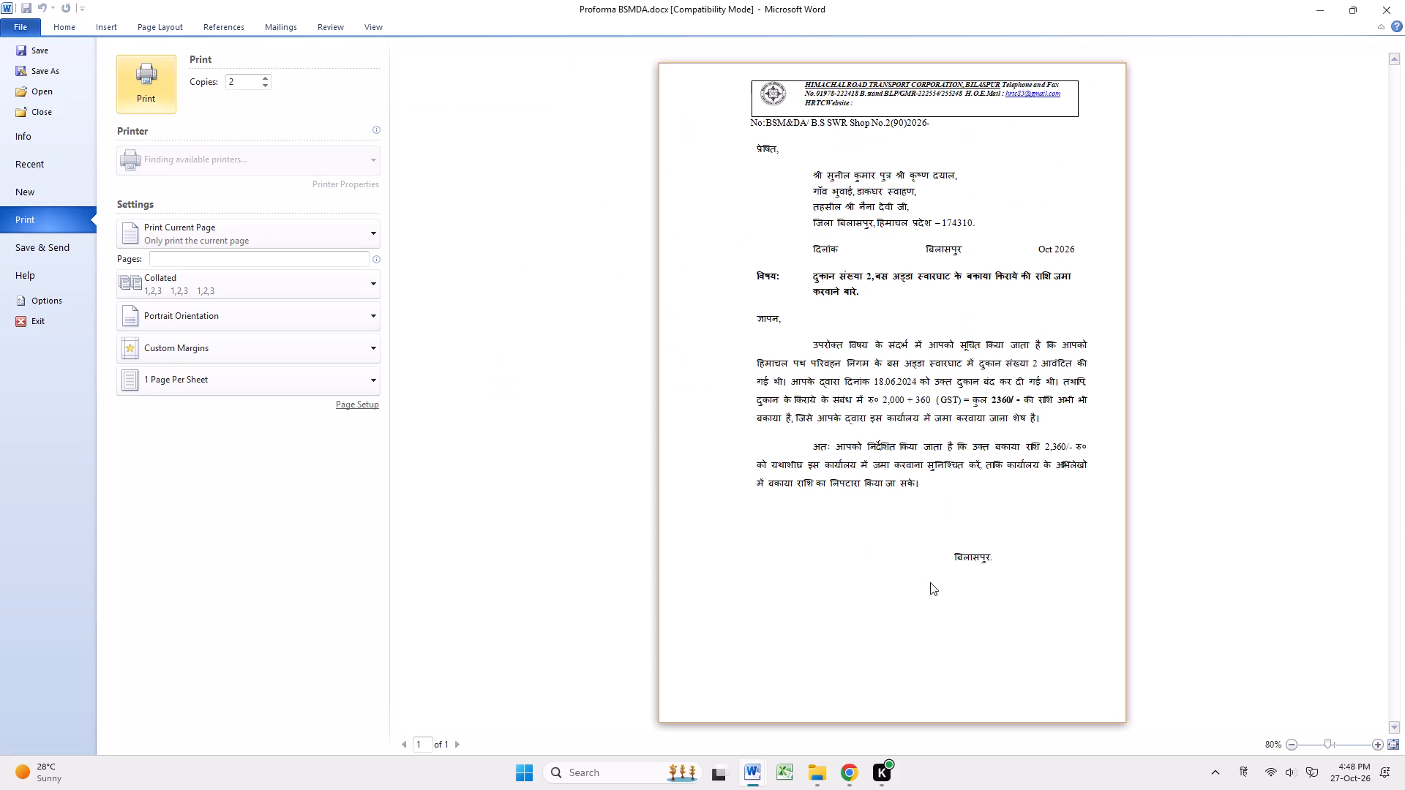
pyautogui.hotkey('ctrl', 'p')
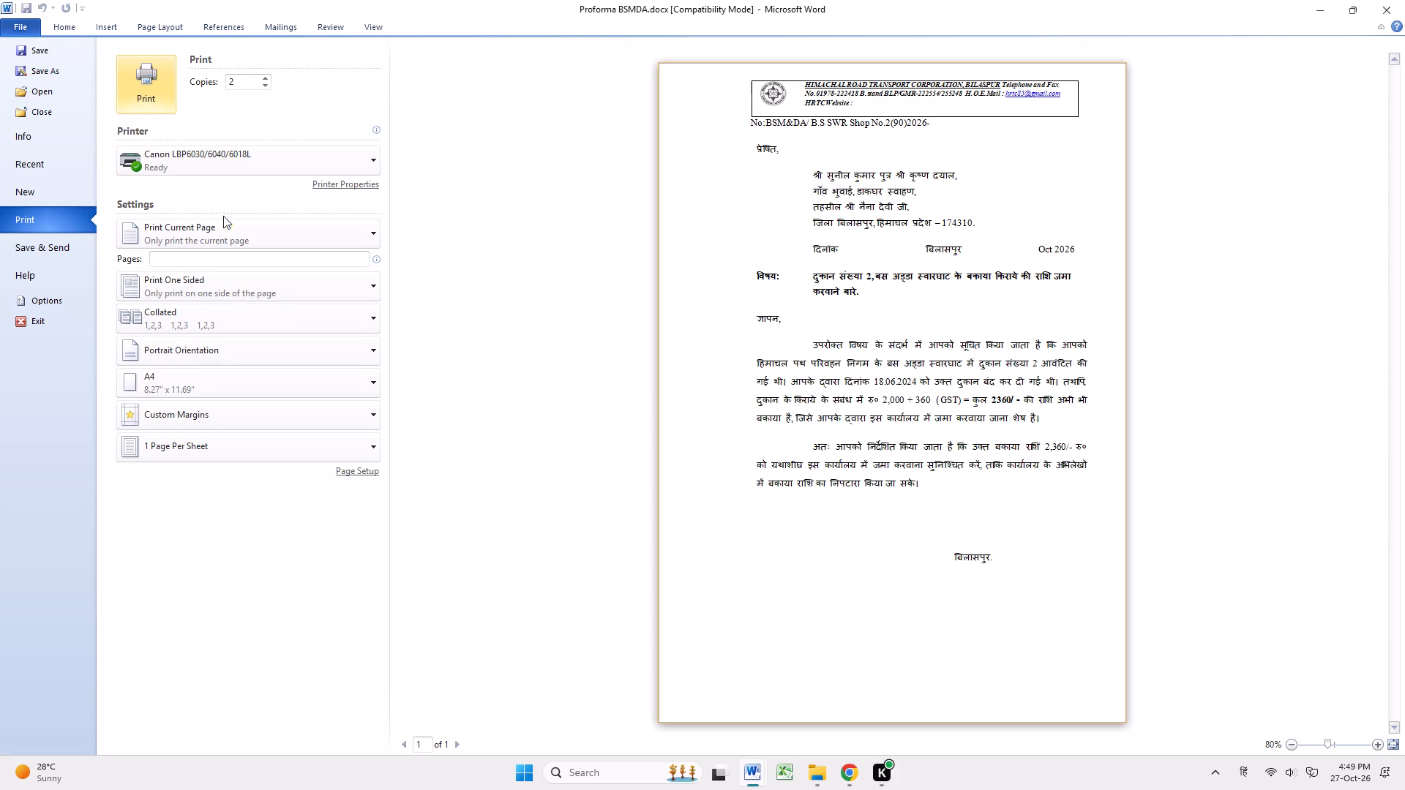
pyautogui.click(71, 22)
pyautogui.scroll(-6, 926, 541)
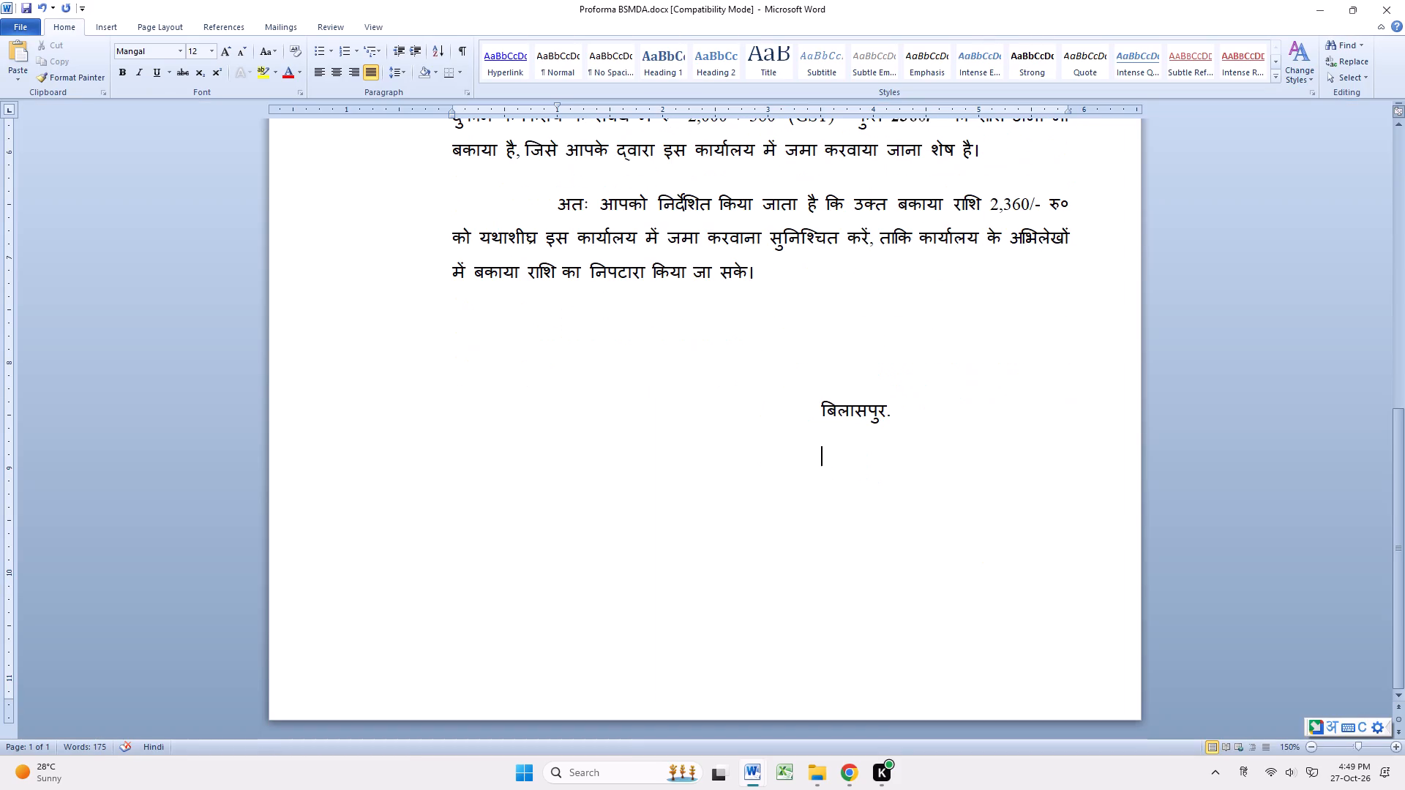
pyautogui.scroll(-6, 933, 573)
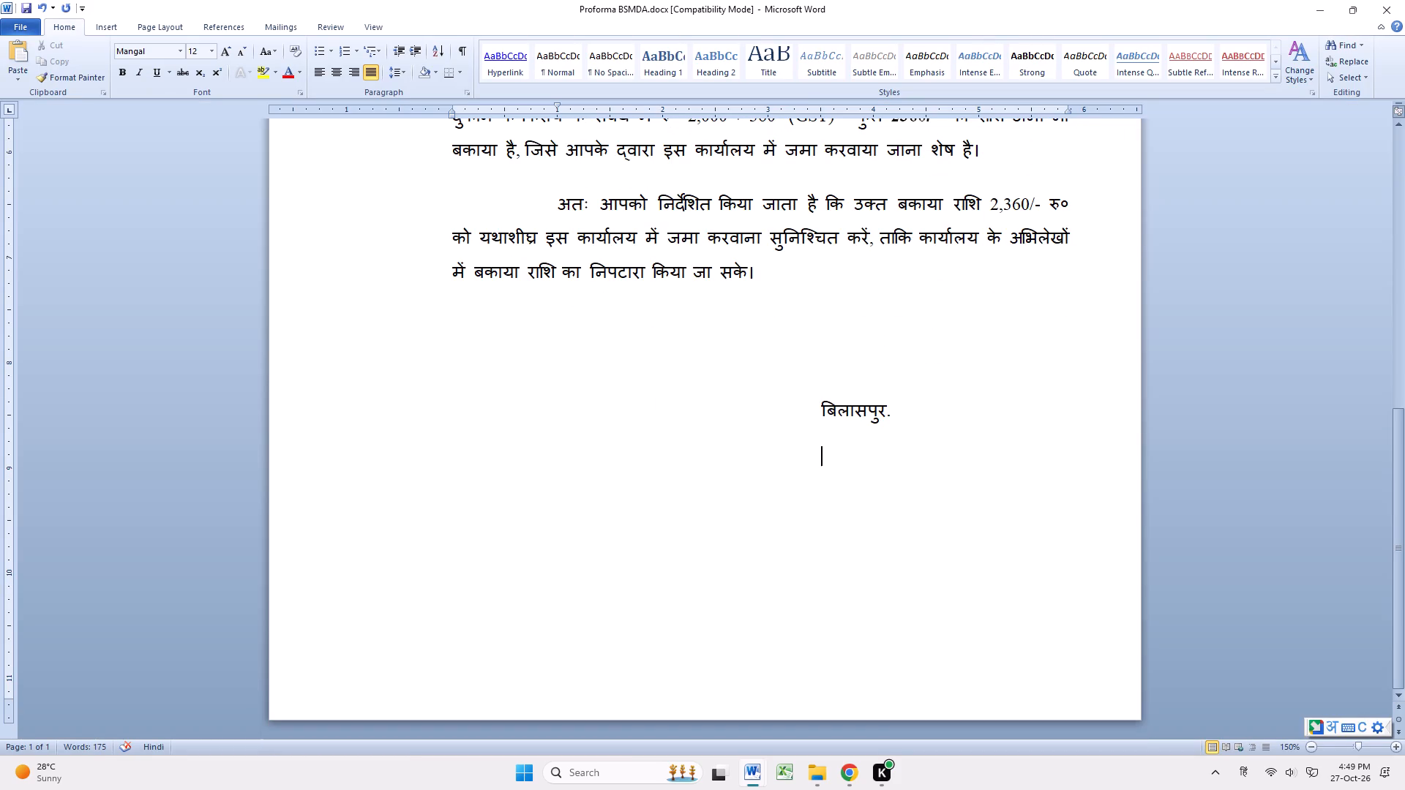
pyautogui.scroll(13, 852, 611)
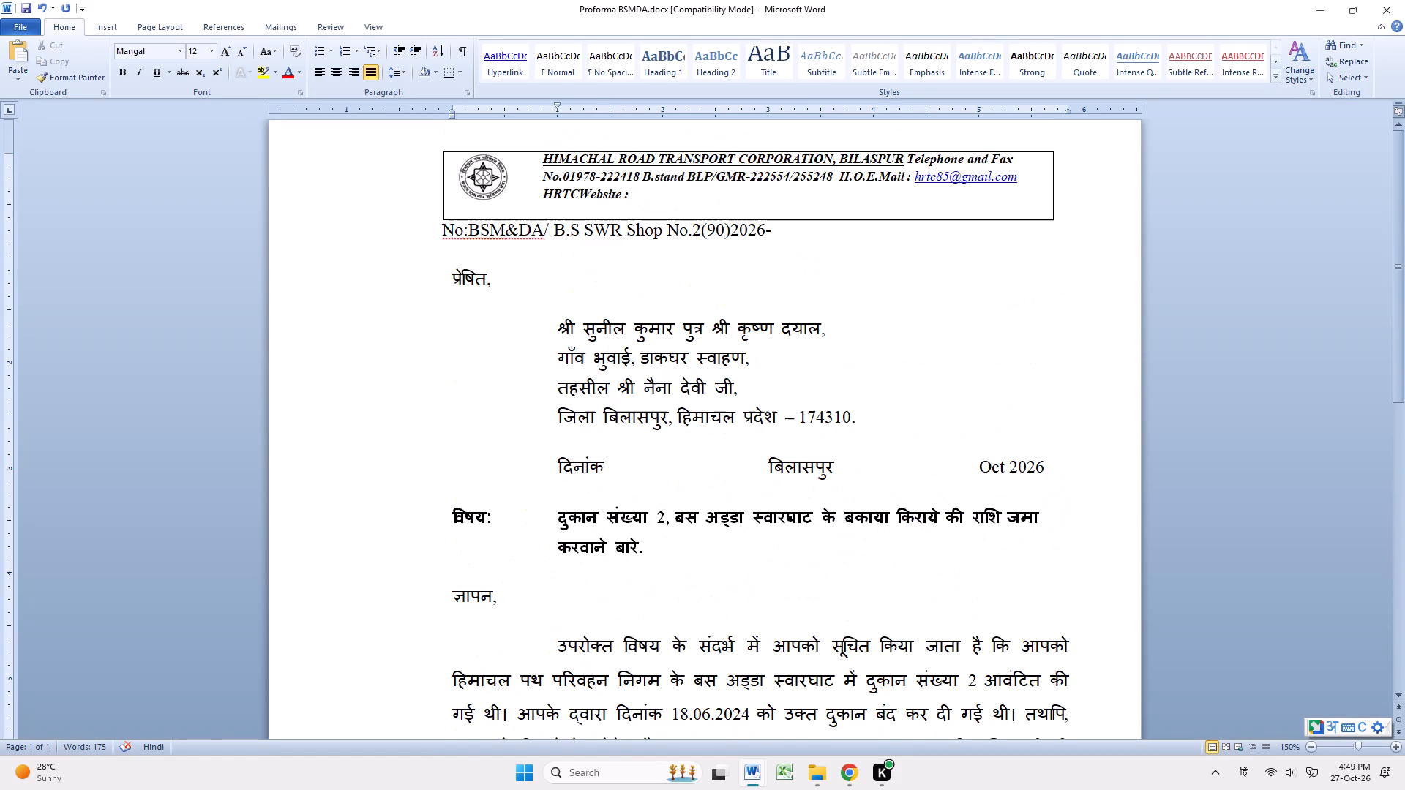
pyautogui.scroll(4, 848, 612)
pyautogui.scroll(-16, 793, 595)
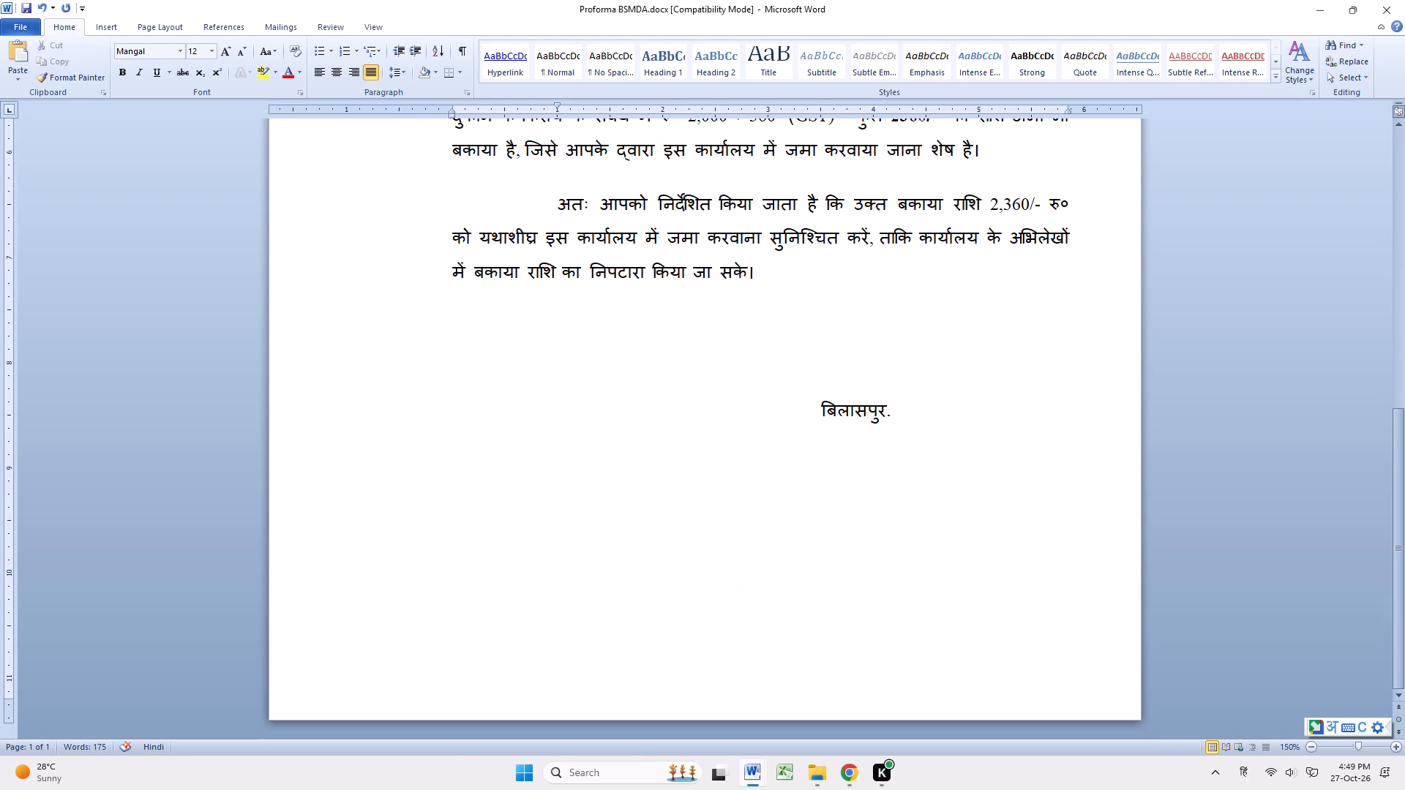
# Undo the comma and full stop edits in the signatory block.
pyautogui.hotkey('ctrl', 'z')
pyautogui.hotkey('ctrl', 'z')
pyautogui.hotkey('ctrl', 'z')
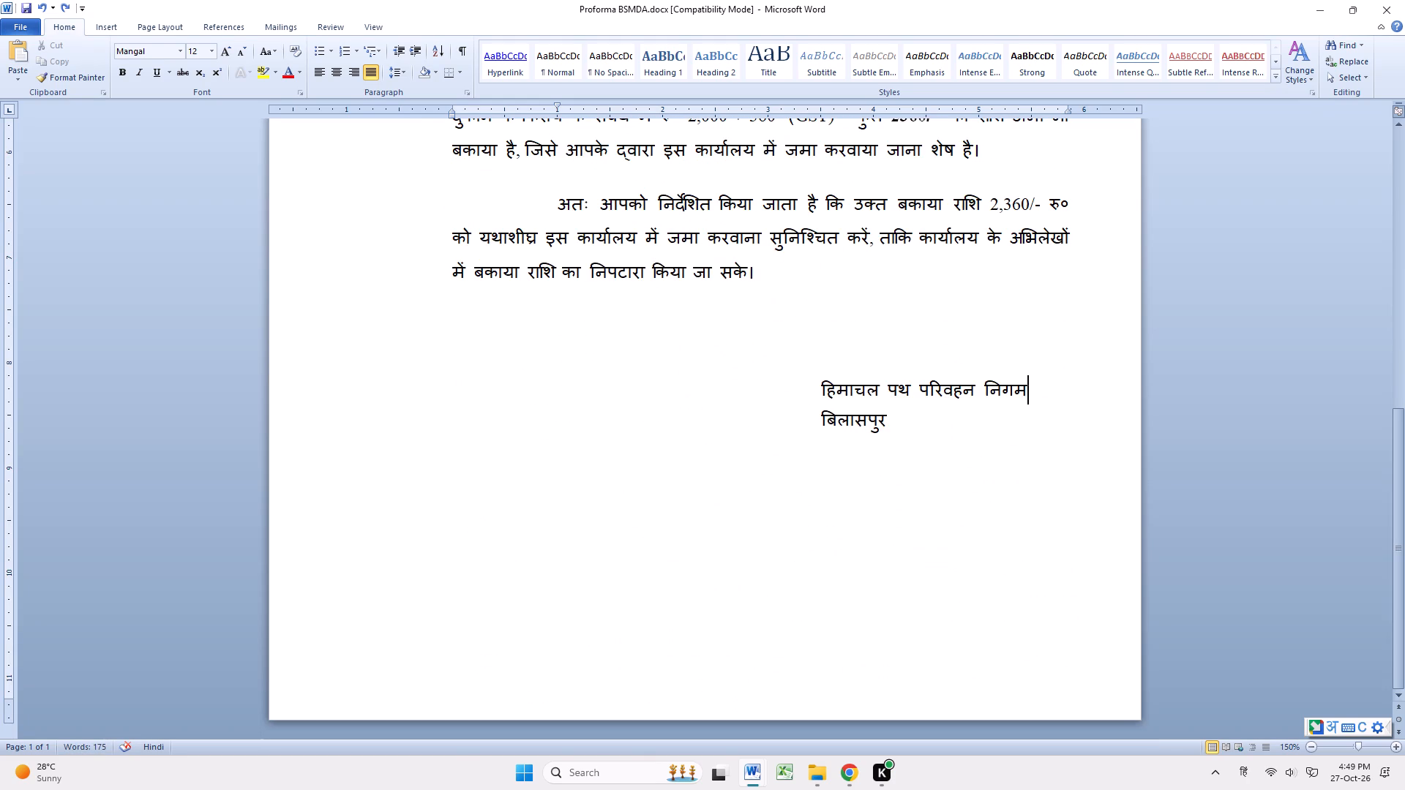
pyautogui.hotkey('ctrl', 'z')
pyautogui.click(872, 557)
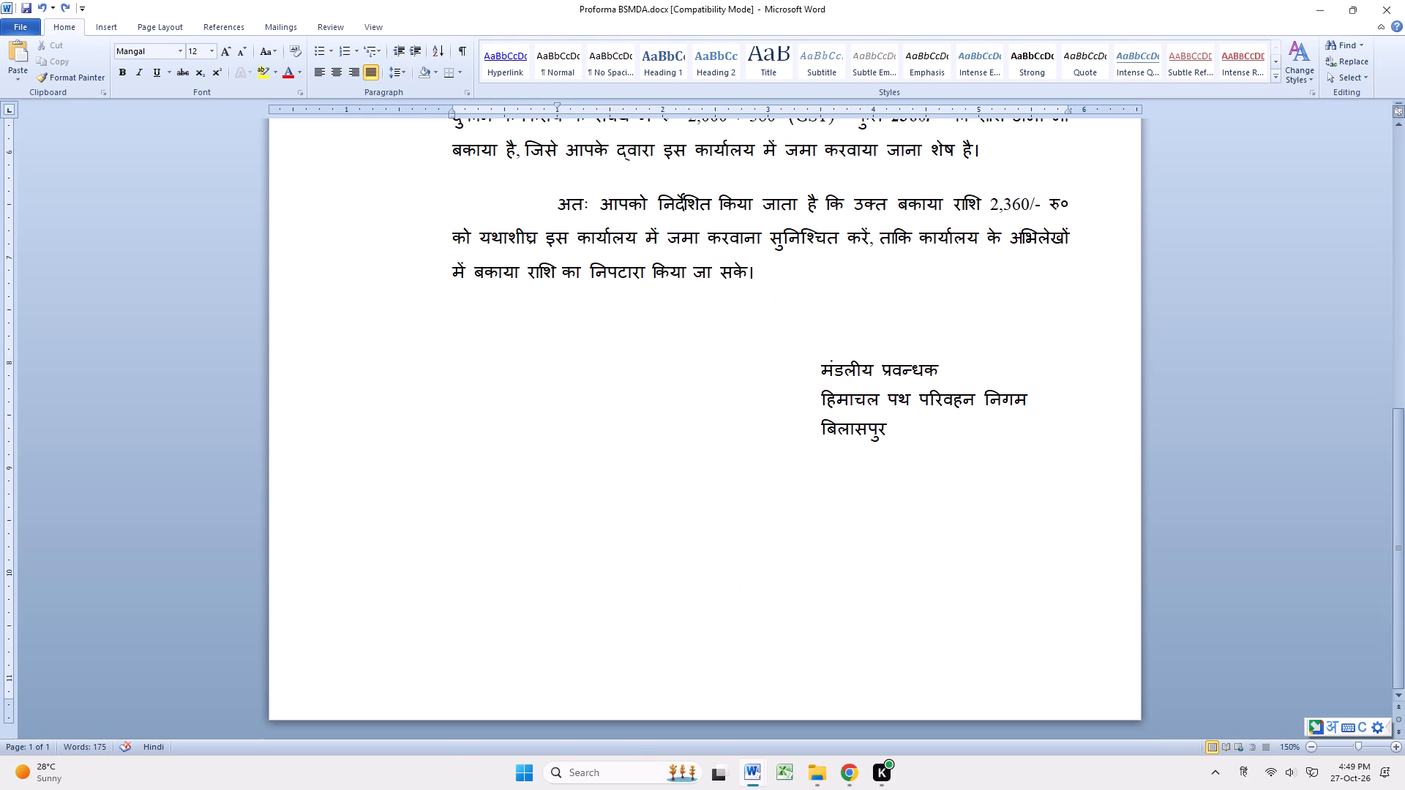
# Print 2 copies of the current page on the Canon LBP6030/6040/6018L, continuing despite the margins outside the printable area.
pyautogui.scroll(3, 871, 603)
pyautogui.hotkey('ctrl', 'p')
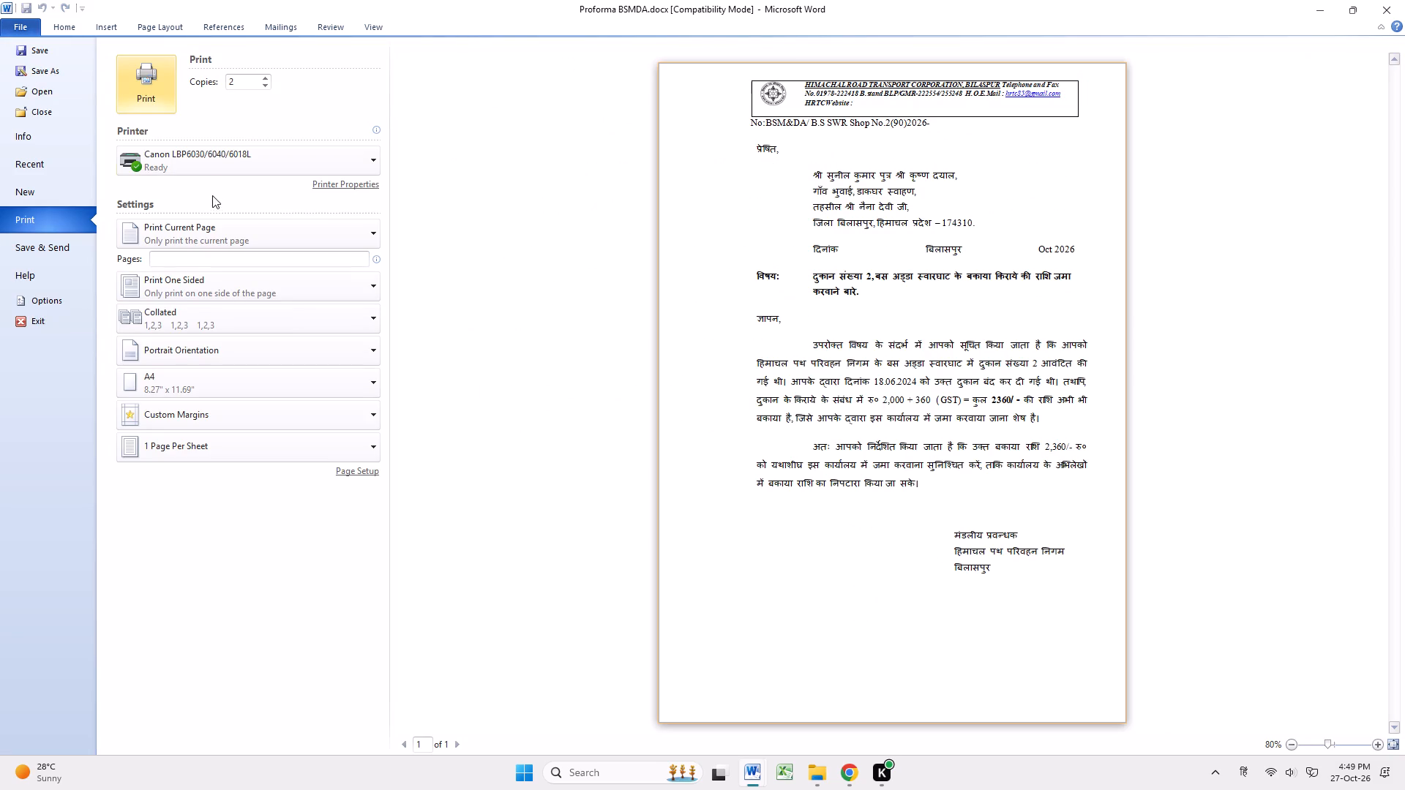
pyautogui.click(263, 83)
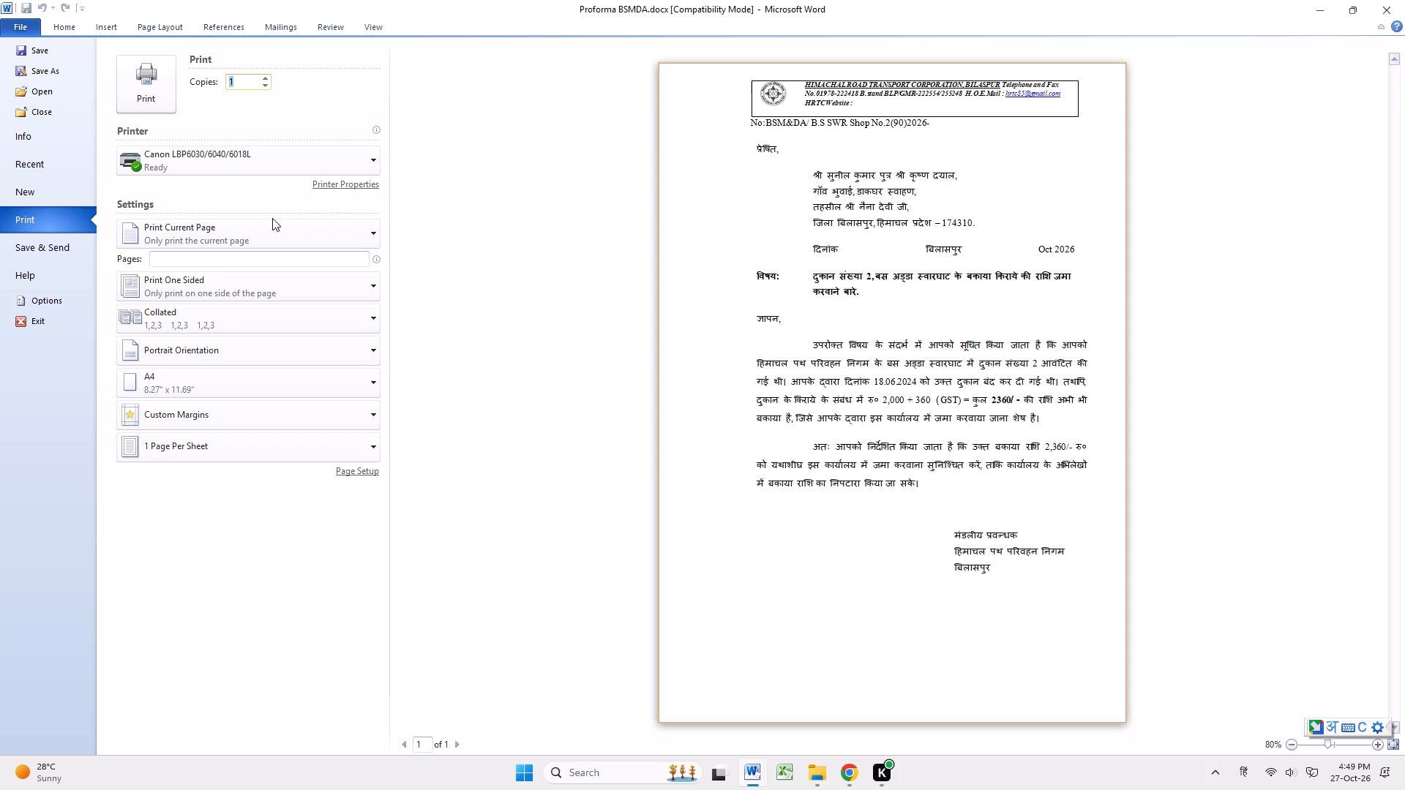
pyautogui.click(266, 76)
pyautogui.click(153, 86)
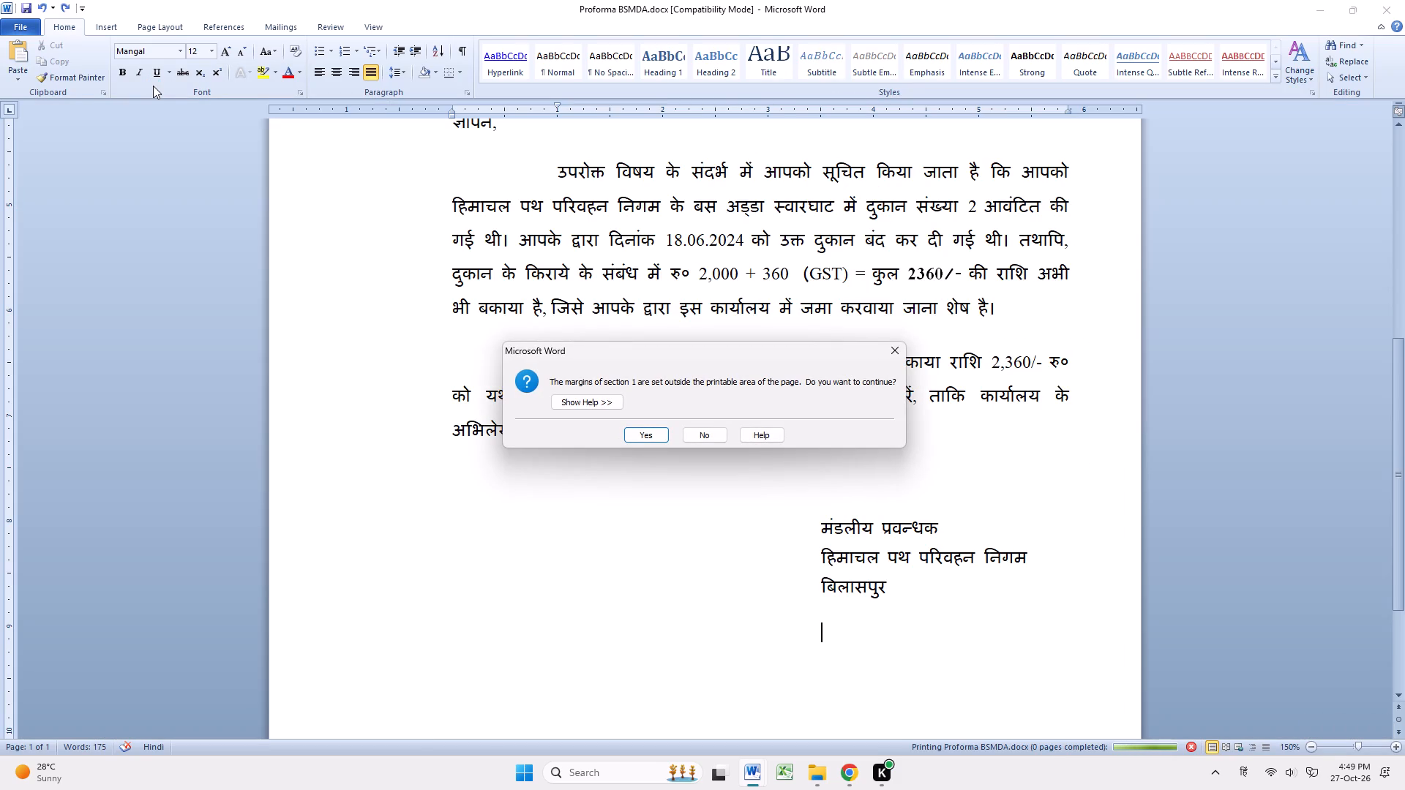
pyautogui.press('Return')
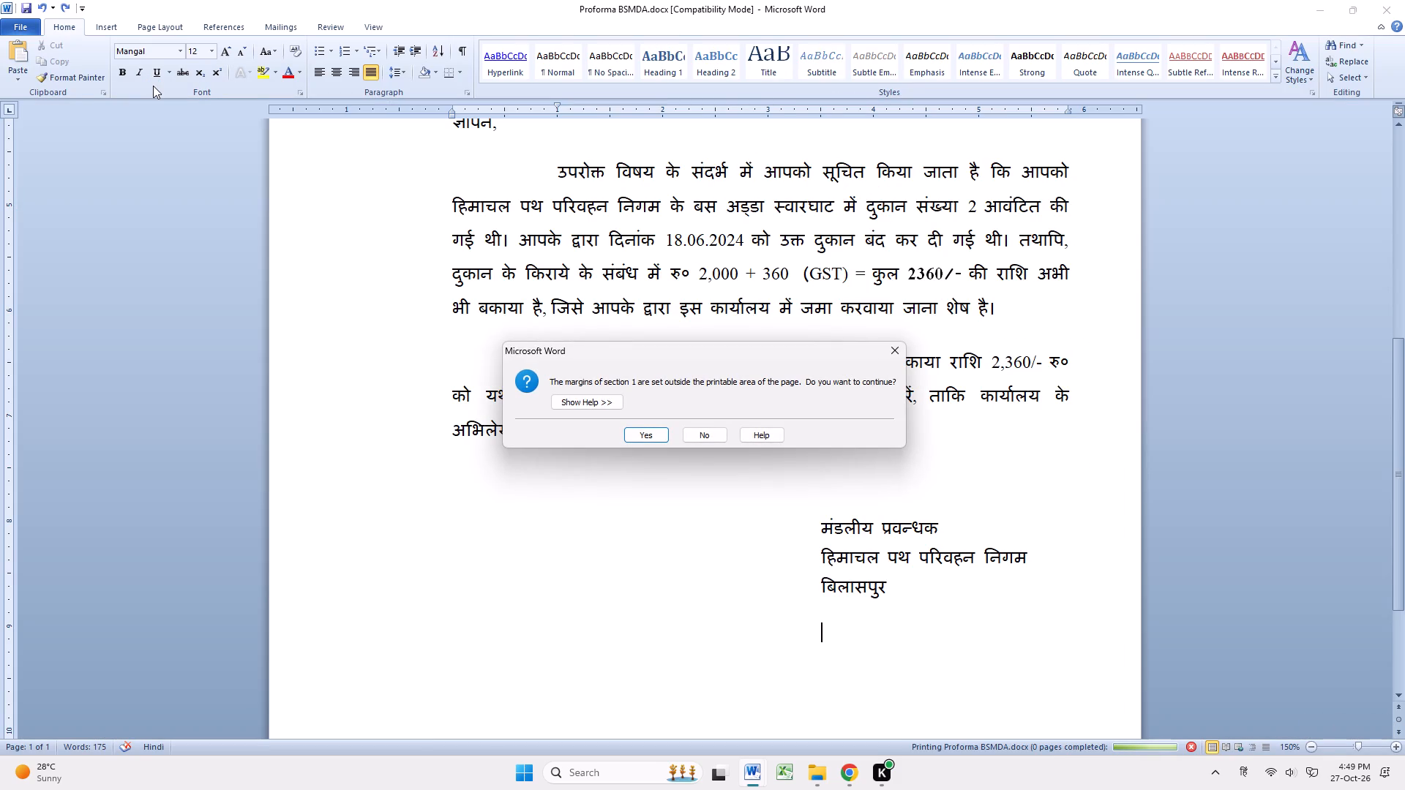